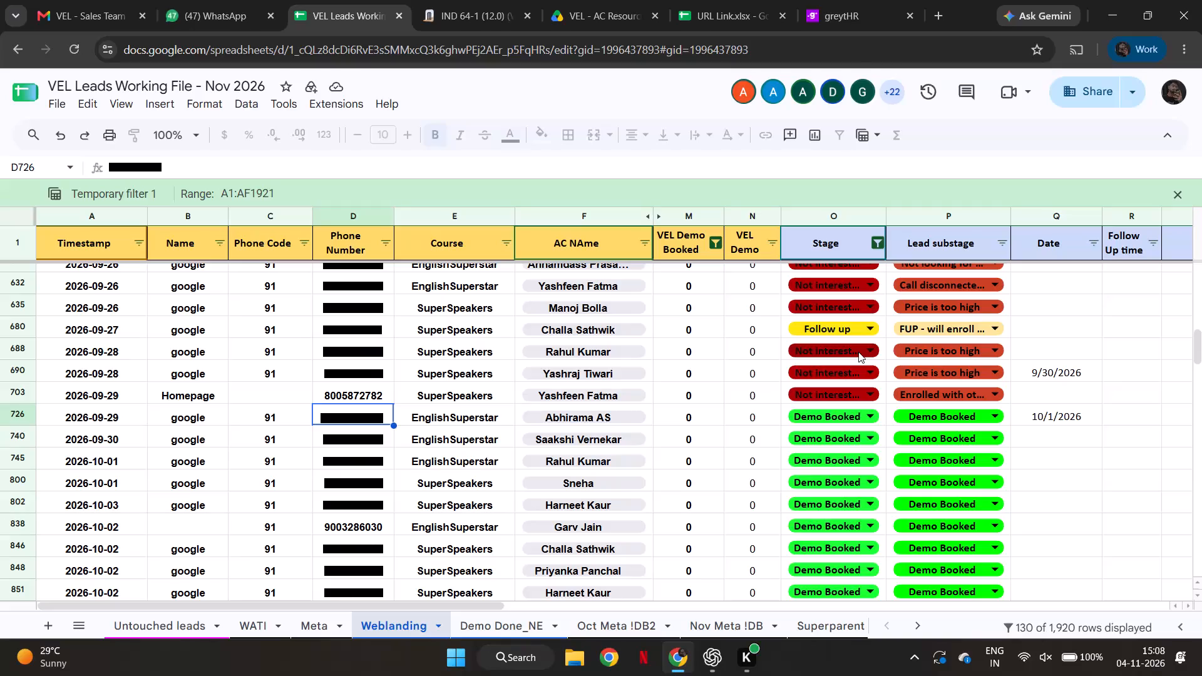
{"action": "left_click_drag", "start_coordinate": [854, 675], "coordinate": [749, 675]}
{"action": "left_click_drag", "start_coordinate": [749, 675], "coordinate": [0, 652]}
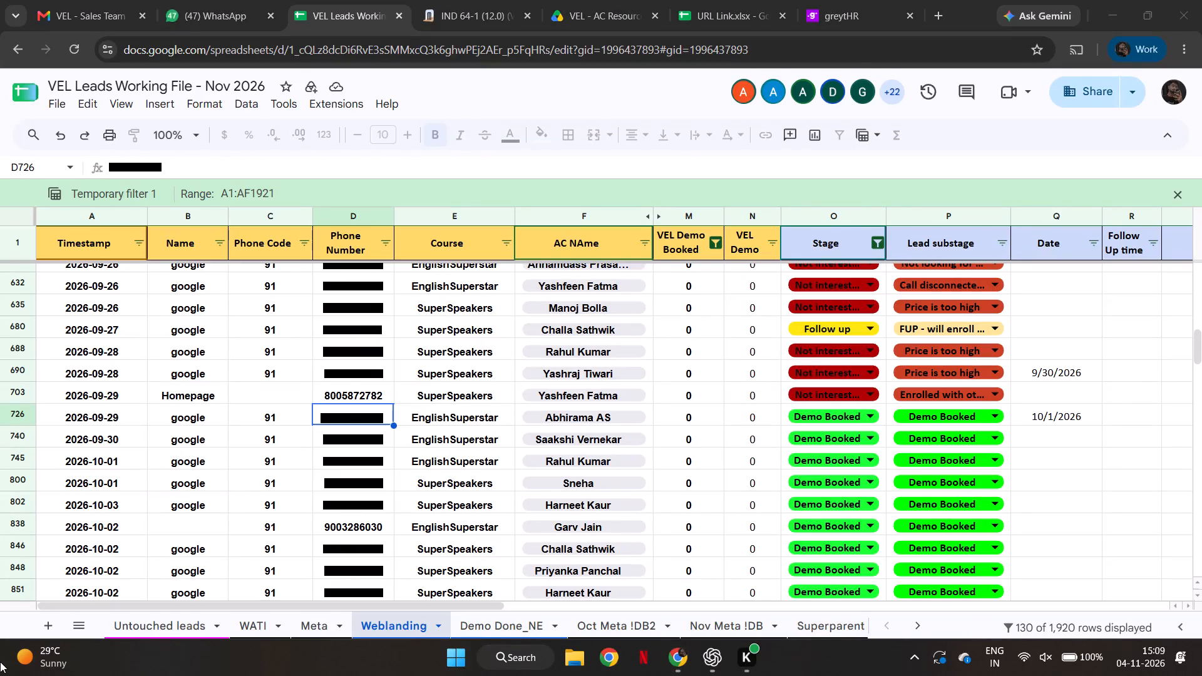
Copy the phone number of the lead in row 726 of the Weblanding sheet.
{"action": "key", "text": "ctrl+c"}
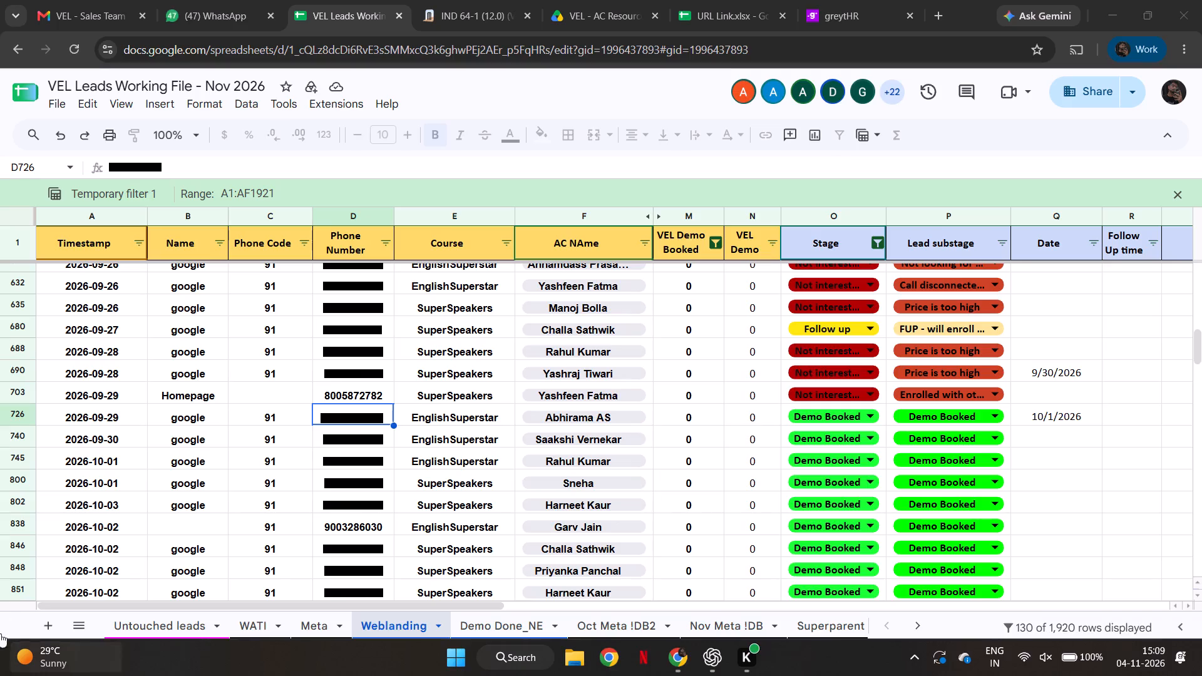
{"action": "left_click", "coordinate": [322, 417]}
{"action": "key", "text": "ctrl+c"}
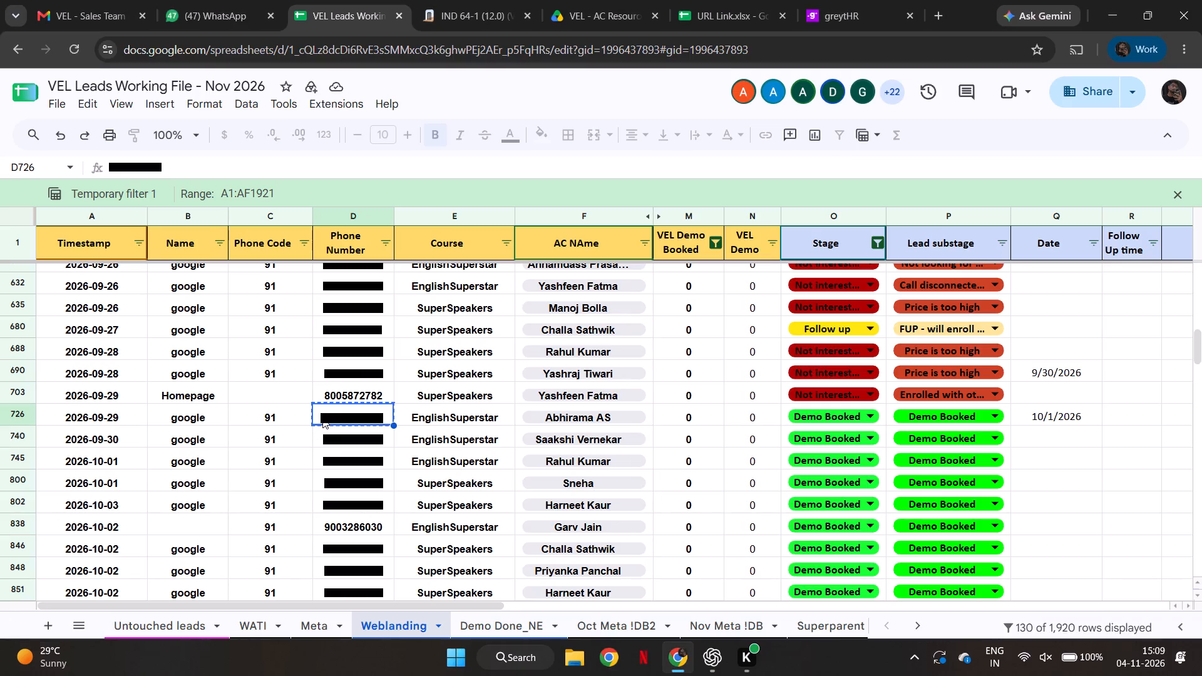
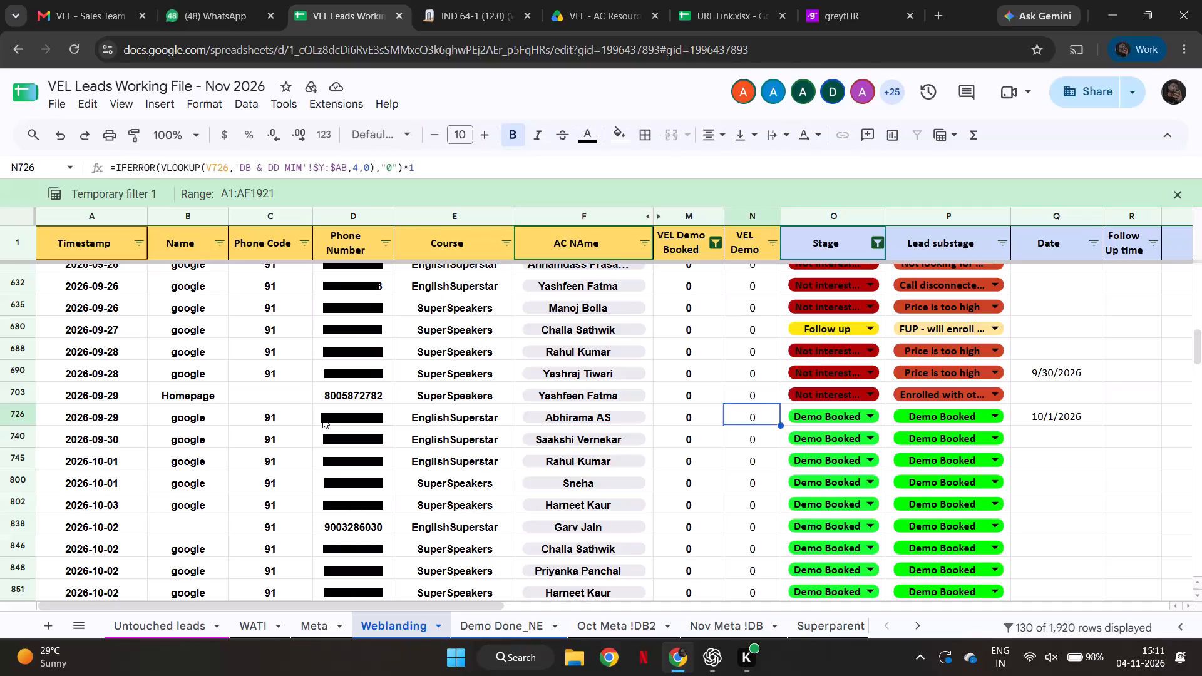
Change the Stage of the lead in row 726 to the "Not interest..." option.
{"action": "key", "text": "Right"}
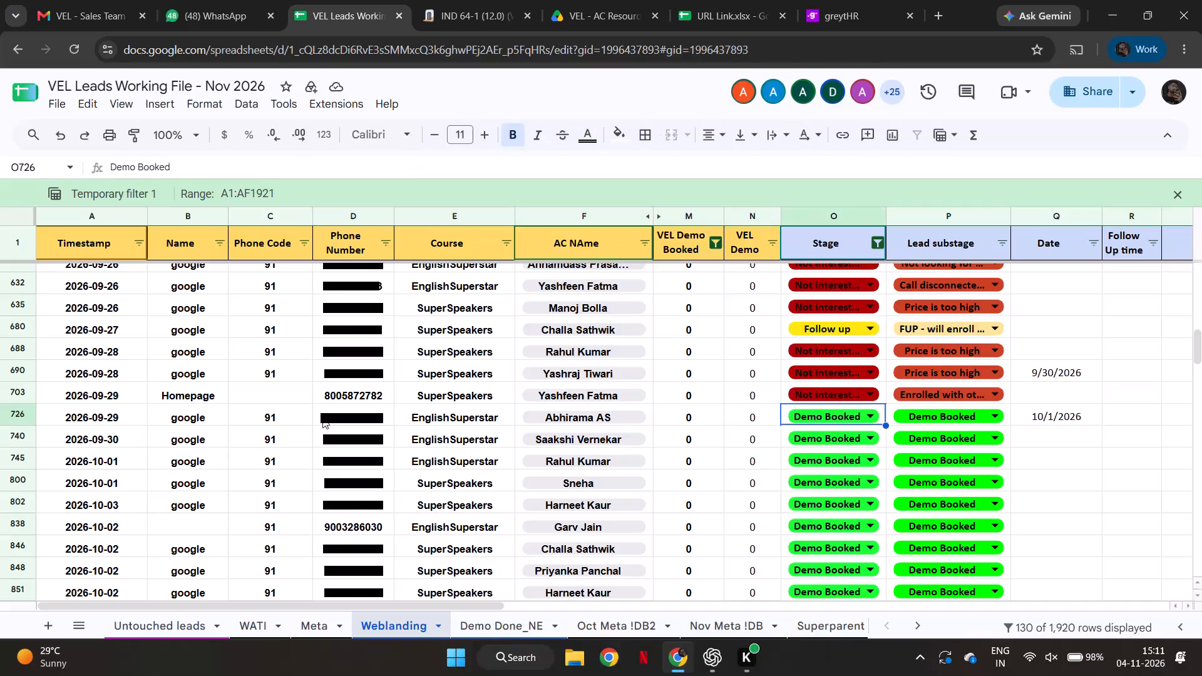
{"action": "key", "text": "Return"}
{"action": "key", "text": "Down"}
{"action": "key", "text": "Down"}
{"action": "key", "text": "Down"}
{"action": "key", "text": "Down"}
{"action": "key", "text": "Down"}
{"action": "key", "text": "Down"}
{"action": "key", "text": "Down"}
{"action": "key", "text": "Down"}
{"action": "key", "text": "Down"}
{"action": "key", "text": "Down"}
{"action": "key", "text": "Down"}
{"action": "key", "text": "Down"}
{"action": "key", "text": "Down"}
{"action": "key", "text": "Down"}
{"action": "key", "text": "Down"}
{"action": "key", "text": "Down"}
{"action": "key", "text": "Down"}
{"action": "key", "text": "Down"}
{"action": "key", "text": "Down"}
{"action": "key", "text": "Down"}
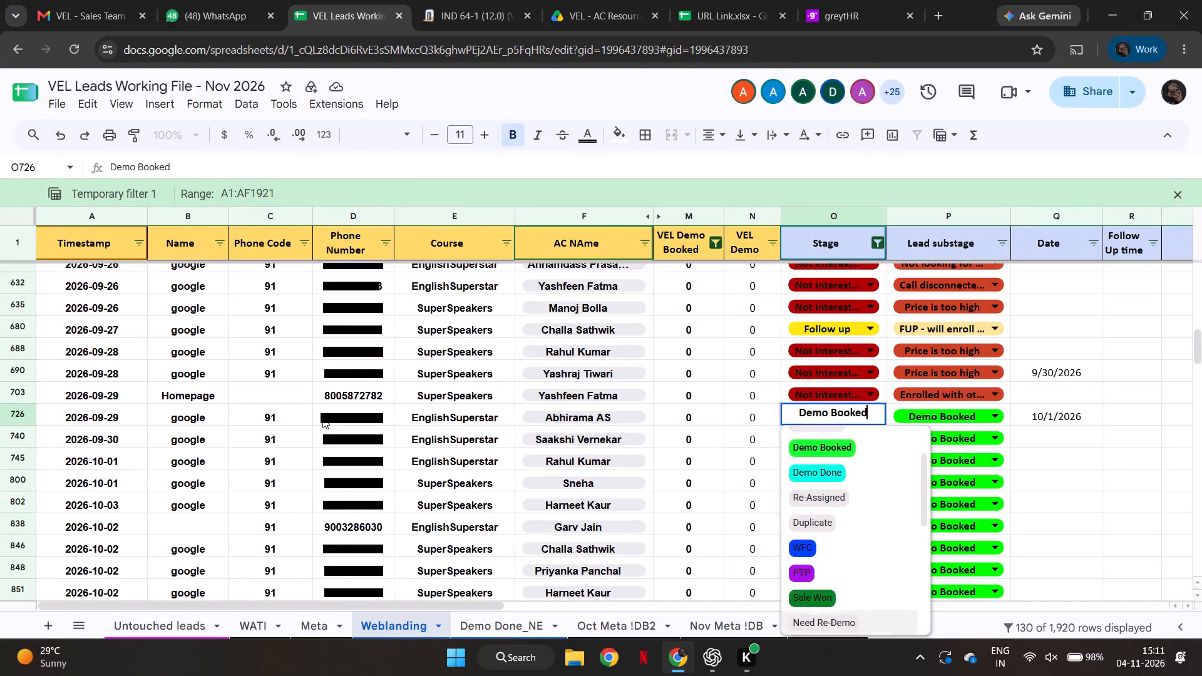
{"action": "key", "text": "Down"}
{"action": "key", "text": "Up"}
{"action": "key", "text": "Up"}
{"action": "key", "text": "Up"}
{"action": "key", "text": "Up"}
{"action": "key", "text": "Up"}
{"action": "key", "text": "Return"}
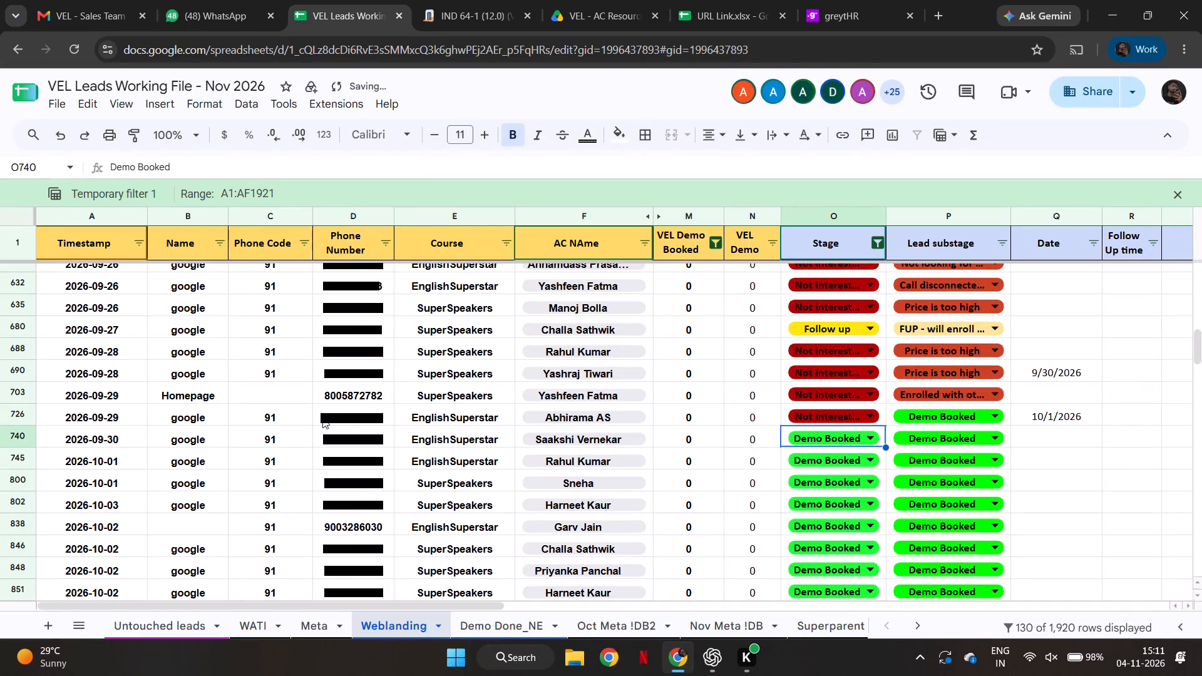
Set the Lead substage of the lead in row 726 to the "Enrolled with ot..." option.
{"action": "key", "text": "Up"}
{"action": "key", "text": "Right"}
{"action": "key", "text": "Return"}
{"action": "key", "text": "Down"}
{"action": "key", "text": "Down"}
{"action": "key", "text": "Down"}
{"action": "key", "text": "Down"}
{"action": "key", "text": "Down"}
{"action": "key", "text": "Down"}
{"action": "key", "text": "Down"}
{"action": "key", "text": "Down"}
{"action": "key", "text": "Down"}
{"action": "key", "text": "Down"}
{"action": "key", "text": "Down"}
{"action": "key", "text": "Down"}
{"action": "key", "text": "Down"}
{"action": "key", "text": "Down"}
{"action": "key", "text": "Down"}
{"action": "key", "text": "Down"}
{"action": "key", "text": "Down"}
{"action": "key", "text": "Down"}
{"action": "key", "text": "Down"}
{"action": "key", "text": "Down"}
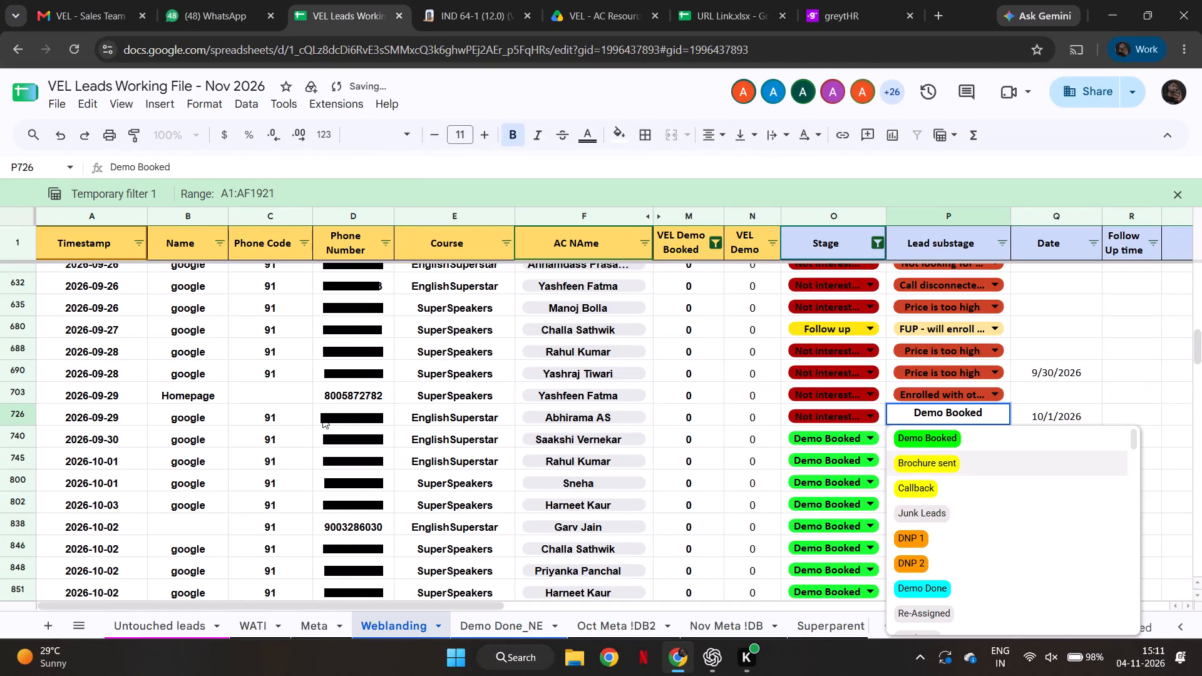
{"action": "key", "text": "Down"}
{"action": "key", "text": "Down"}
{"action": "key", "text": "Down"}
{"action": "key", "text": "Down"}
{"action": "key", "text": "Down"}
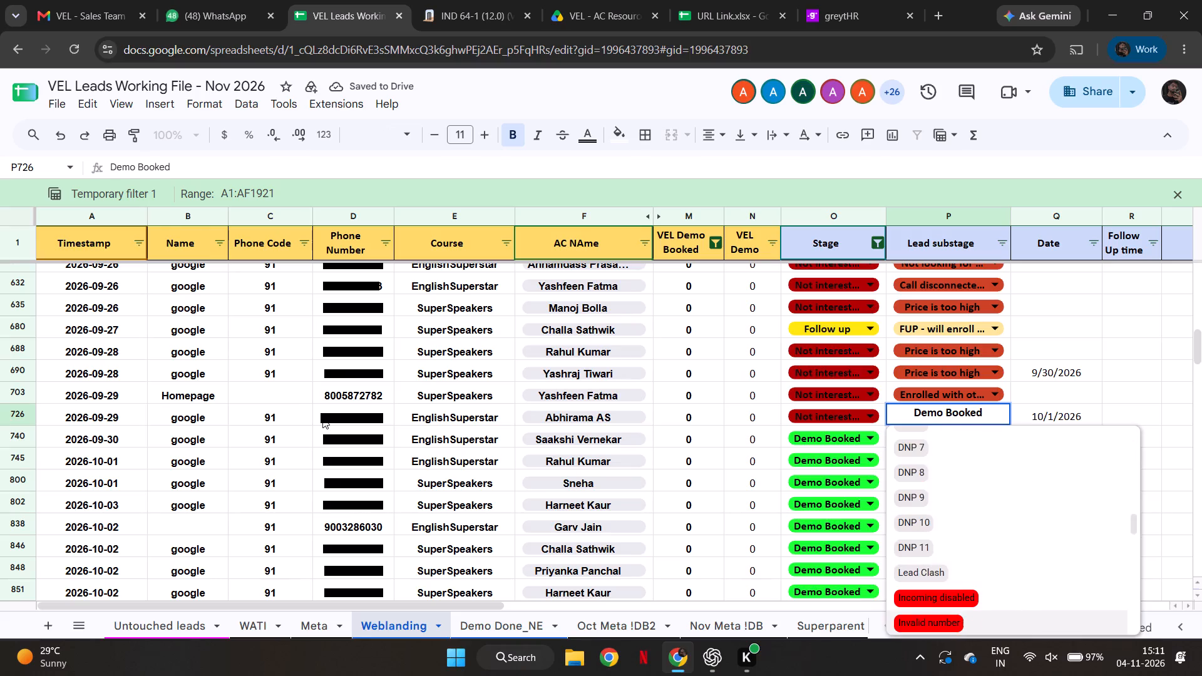
{"action": "key", "text": "Down"}
{"action": "key", "text": "Down"}
{"action": "key", "text": "Down"}
{"action": "key", "text": "Down"}
{"action": "key", "text": "Down"}
{"action": "key", "text": "Down"}
{"action": "key", "text": "Down"}
{"action": "key", "text": "Down"}
{"action": "key", "text": "Down"}
{"action": "key", "text": "Down"}
{"action": "key", "text": "Down"}
{"action": "key", "text": "Down"}
{"action": "key", "text": "Down"}
{"action": "key", "text": "Down"}
{"action": "key", "text": "Down"}
{"action": "key", "text": "Down"}
{"action": "key", "text": "Down"}
{"action": "key", "text": "Down"}
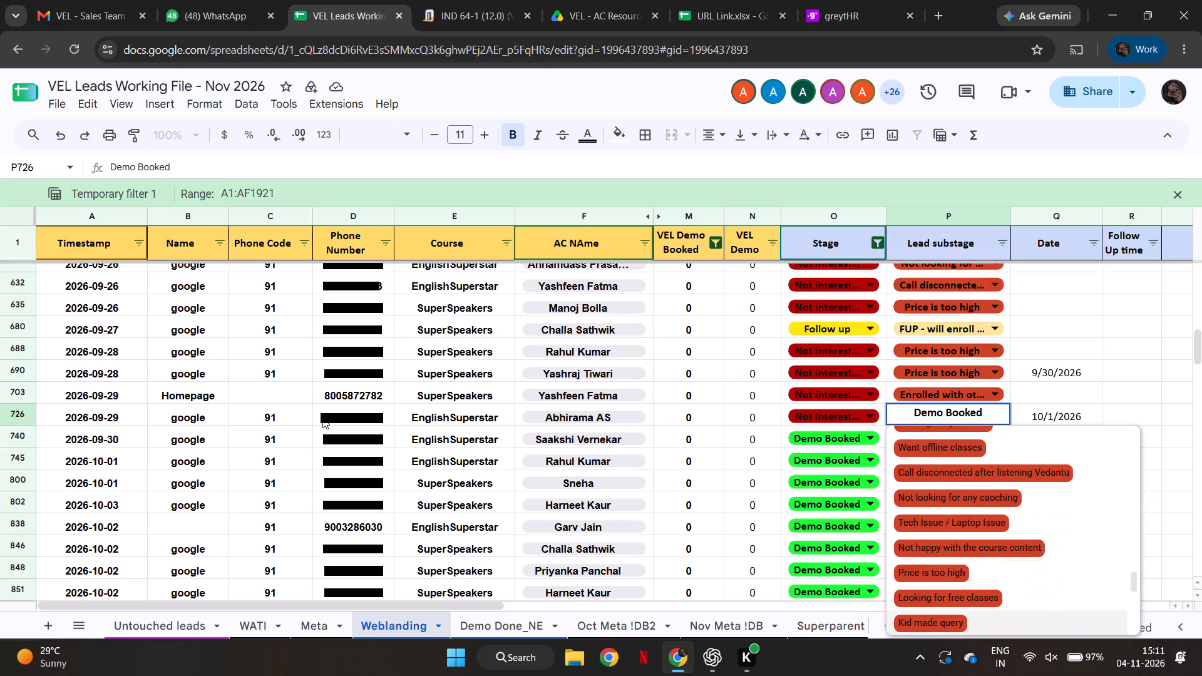
{"action": "key", "text": "Down"}
{"action": "key", "text": "Down"}
{"action": "key", "text": "Down"}
{"action": "key", "text": "Down"}
{"action": "key", "text": "Up"}
{"action": "key", "text": "Up"}
{"action": "key", "text": "Up"}
{"action": "key", "text": "Return"}
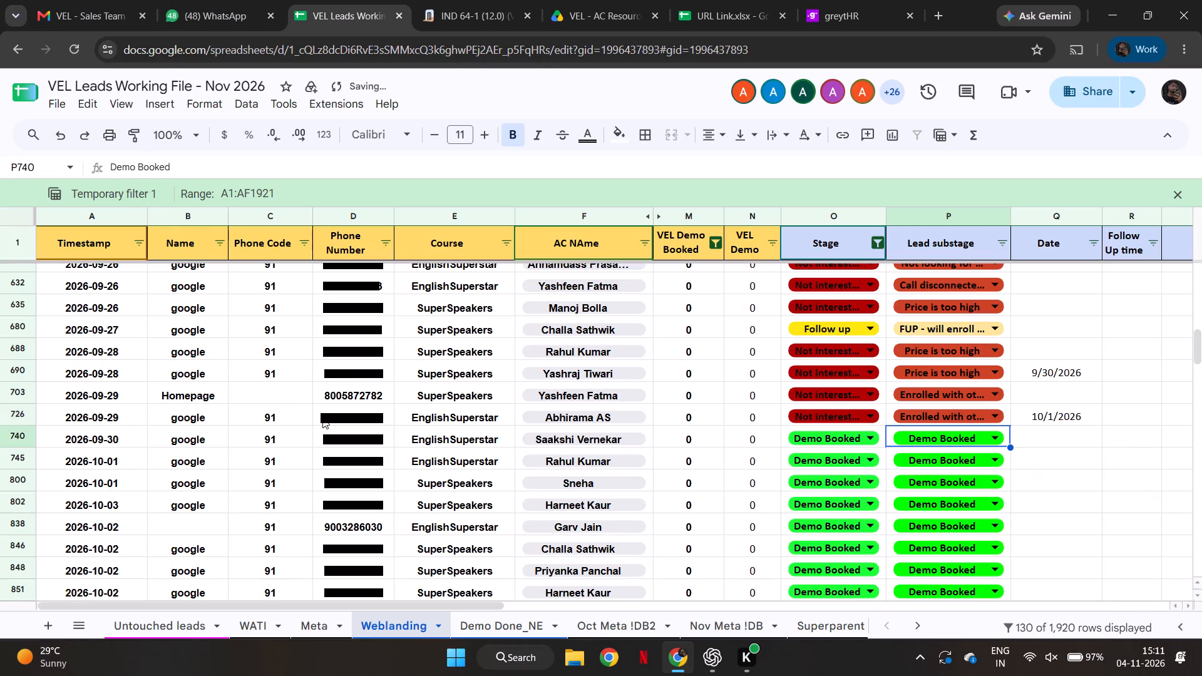
Copy the phone number of the lead in row 740 of the Weblanding sheet.
{"action": "key", "text": "Left"}
{"action": "key", "text": "Left"}
{"action": "key", "text": "Left"}
{"action": "key", "text": "Left"}
{"action": "key", "text": "Left"}
{"action": "key", "text": "Left"}
{"action": "key", "text": "Left"}
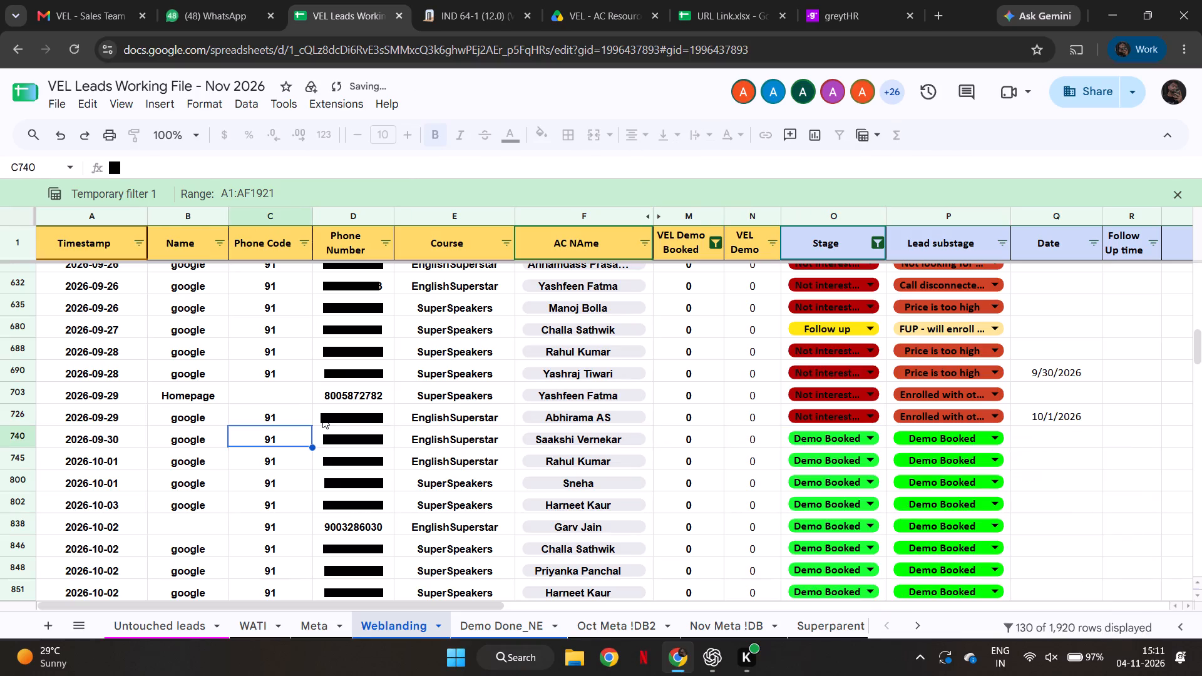
{"action": "key", "text": "Right"}
{"action": "key", "text": "ctrl+c"}
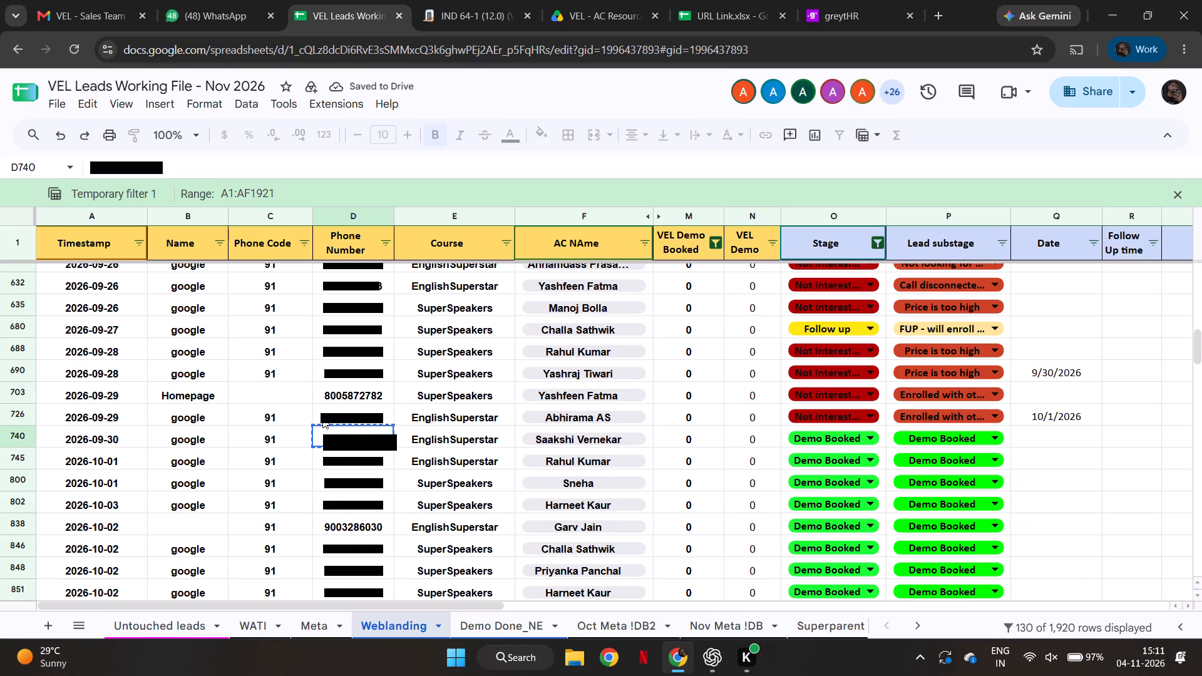
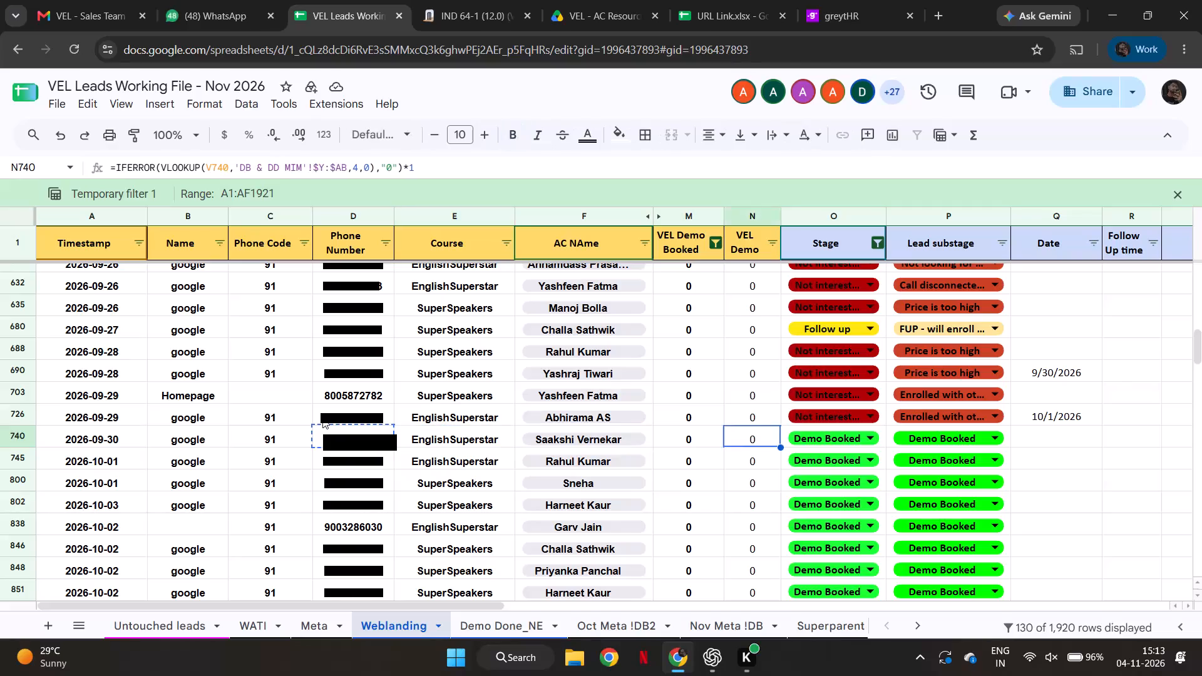
Copy the phone number of the lead in row 740 of the Weblanding sheet again.
{"action": "key", "text": "Right"}
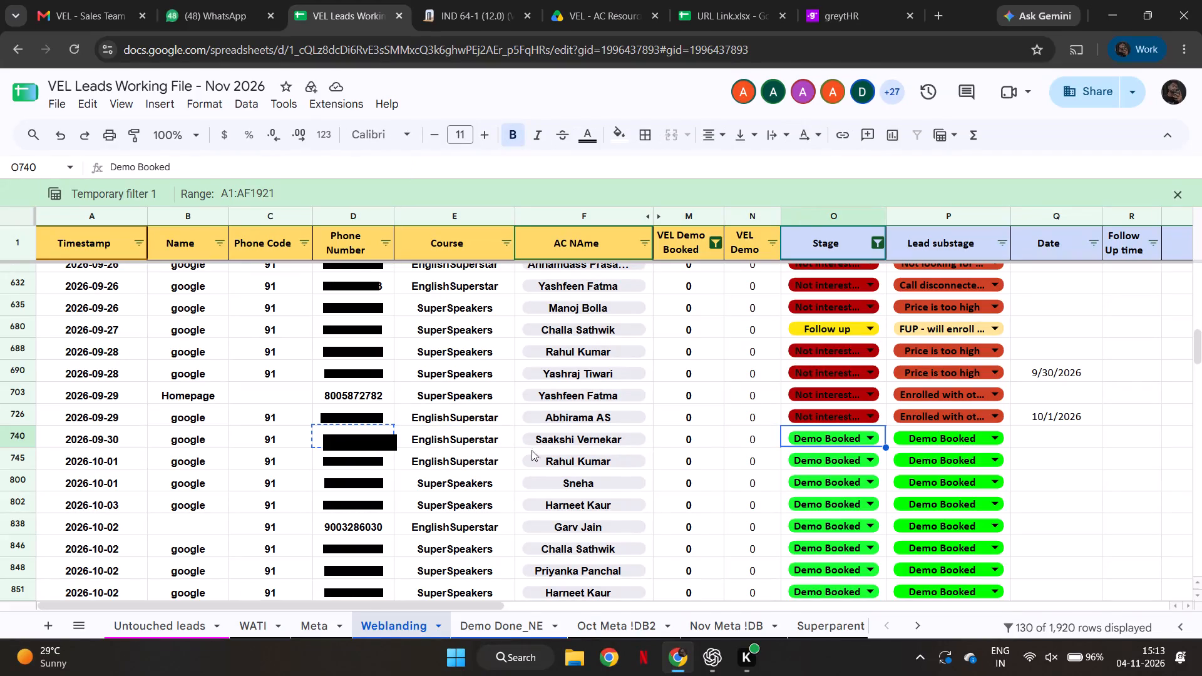
{"action": "right_click", "coordinate": [784, 438]}
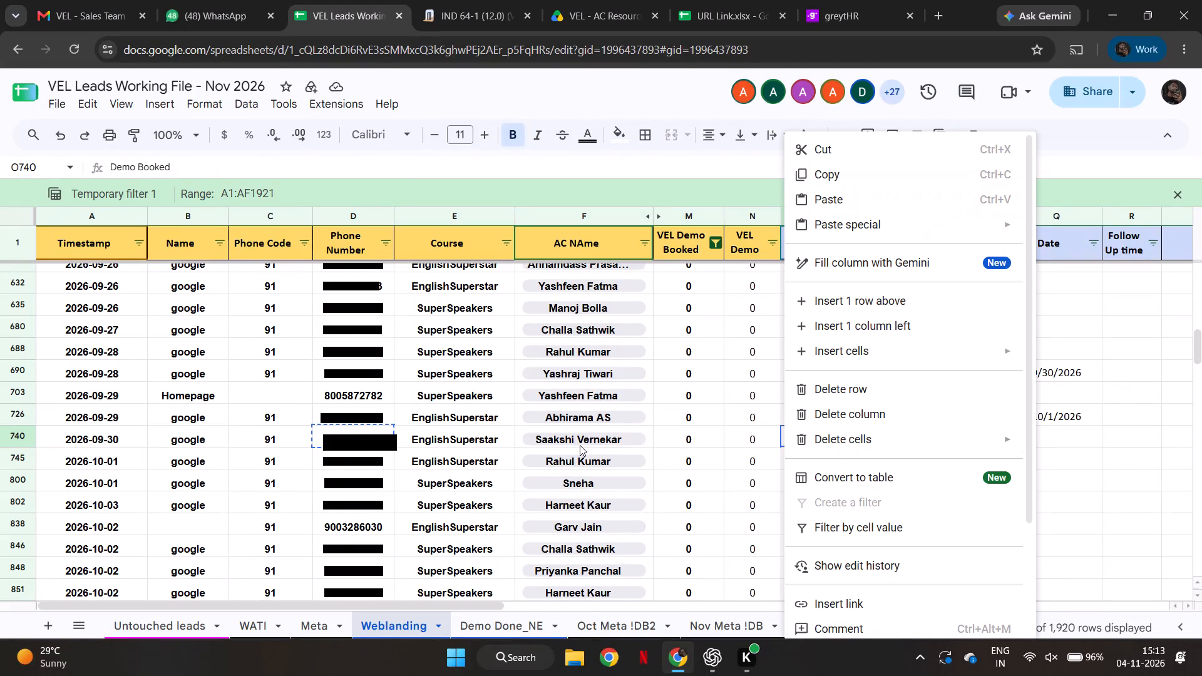
{"action": "left_click", "coordinate": [384, 436]}
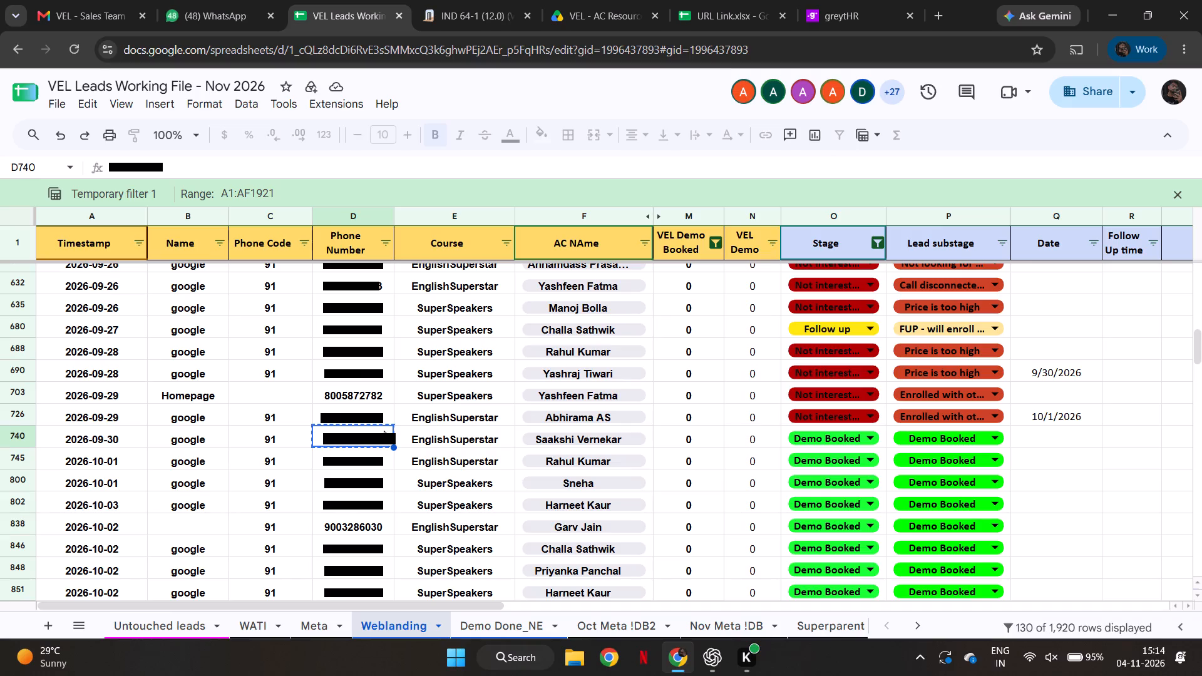
{"action": "key", "text": "ctrl+c"}
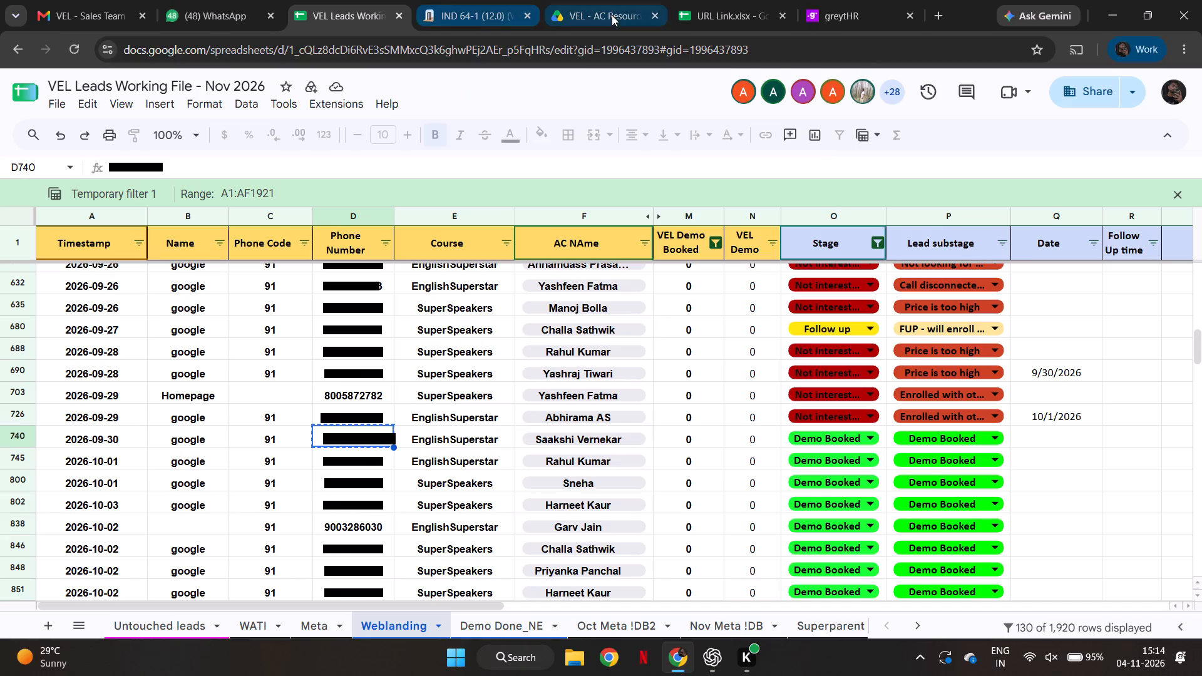
Open the Demo response sheet from its link in the URL Link file.
{"action": "left_click", "coordinate": [697, 14]}
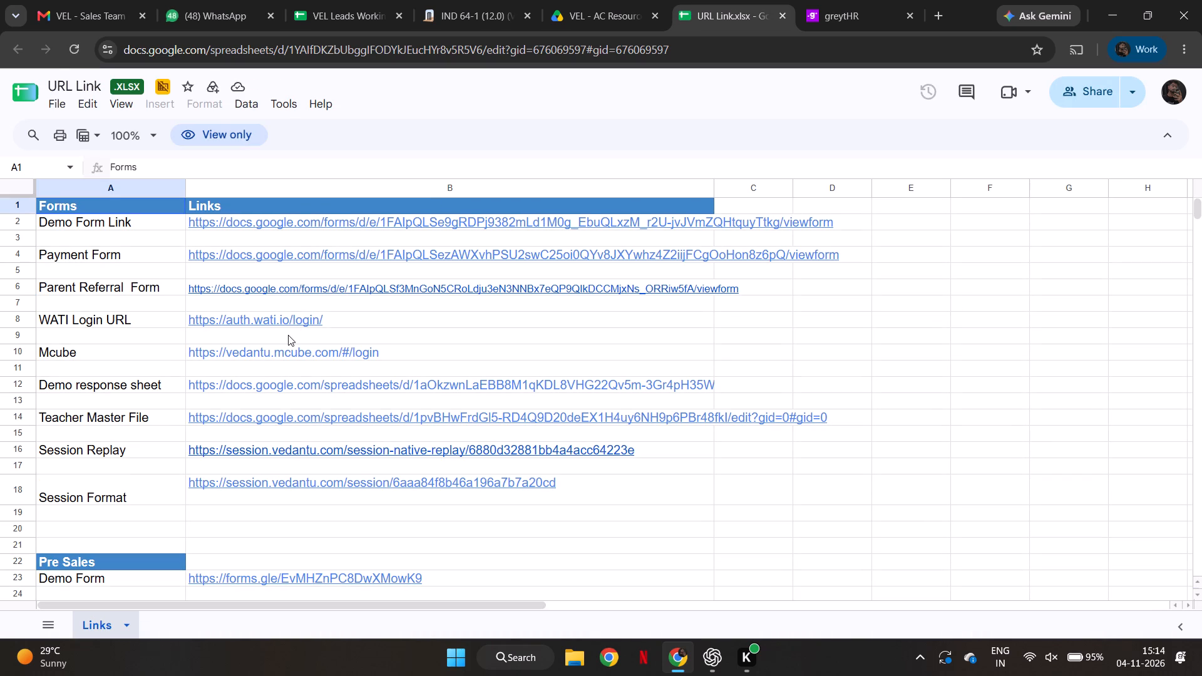
{"action": "left_click", "coordinate": [307, 382]}
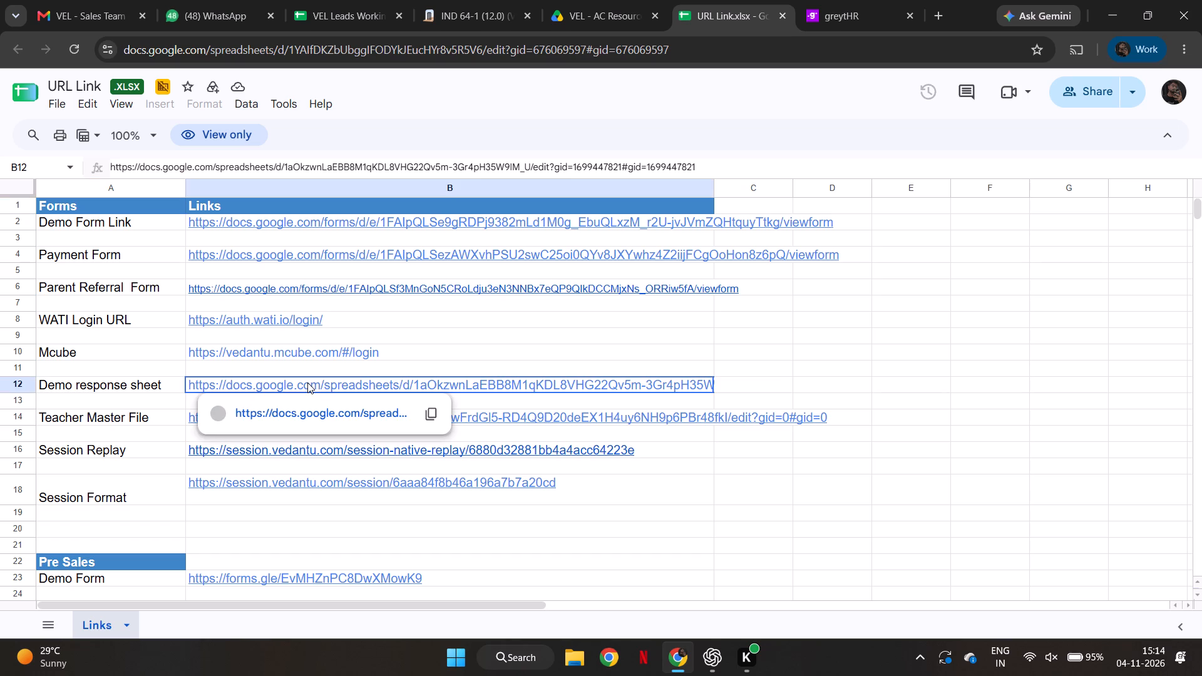
{"action": "left_click", "coordinate": [307, 412]}
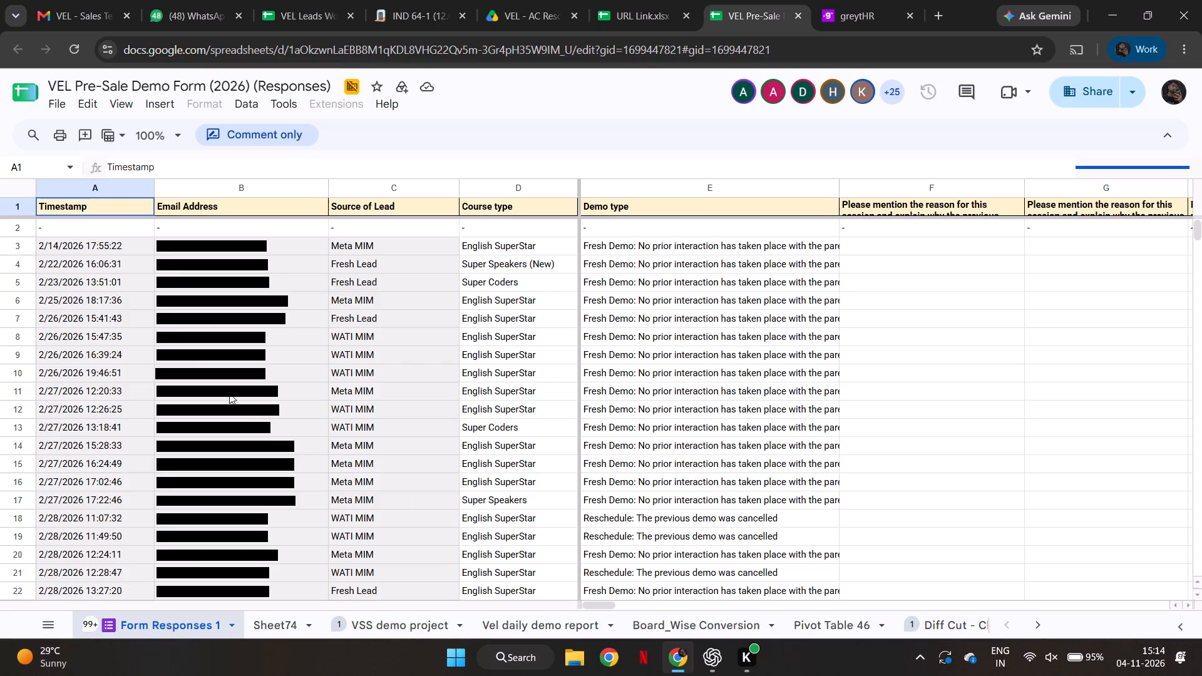
Create a filter view on Form Responses 1 and filter the Contact number column to the copied phone number.
{"action": "left_click", "coordinate": [115, 131]}
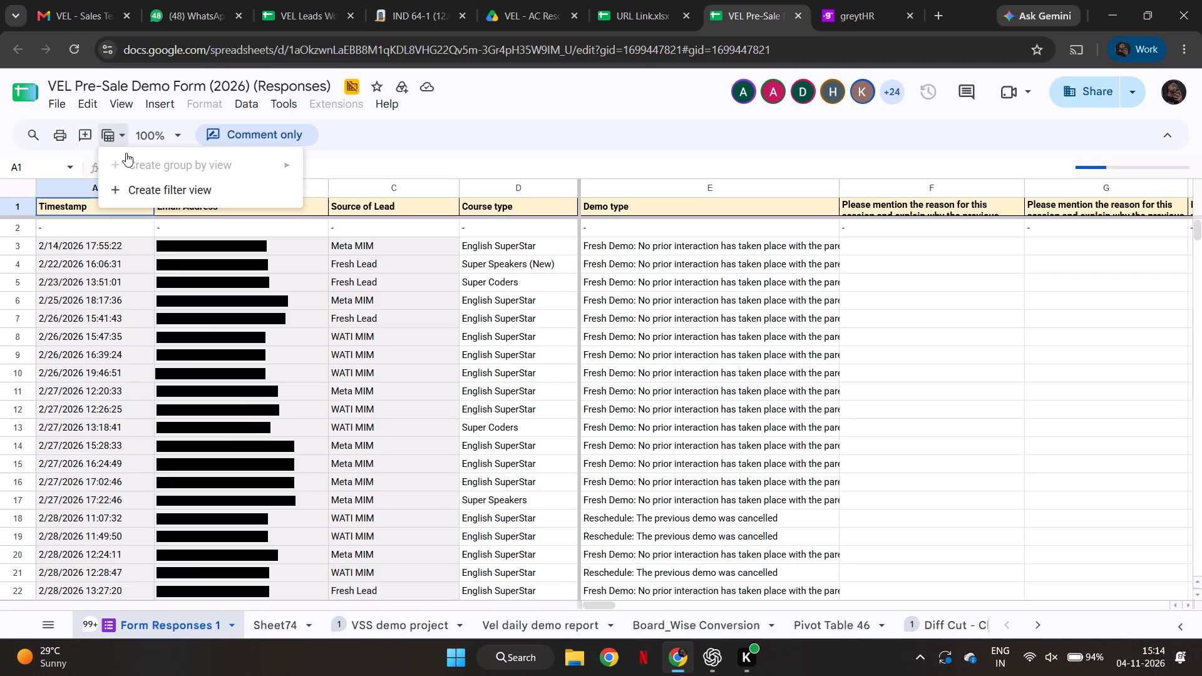
{"action": "left_click", "coordinate": [161, 192]}
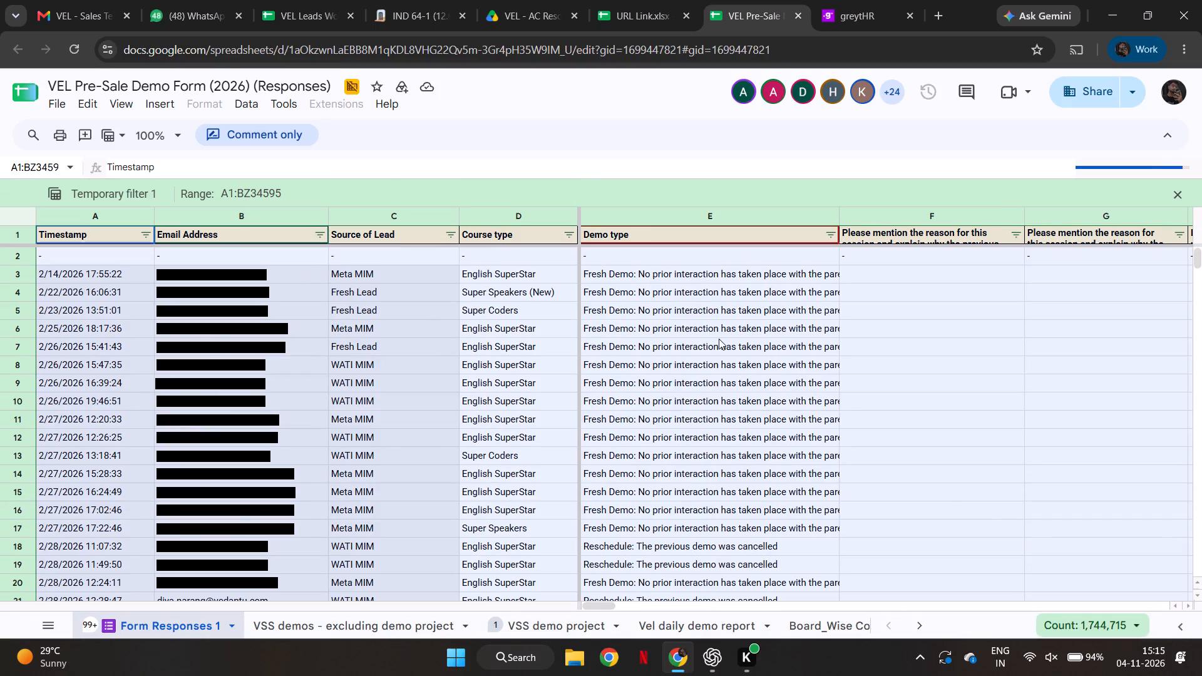
{"action": "scroll", "coordinate": [821, 332], "scroll_direction": "left", "scroll_amount": 6}
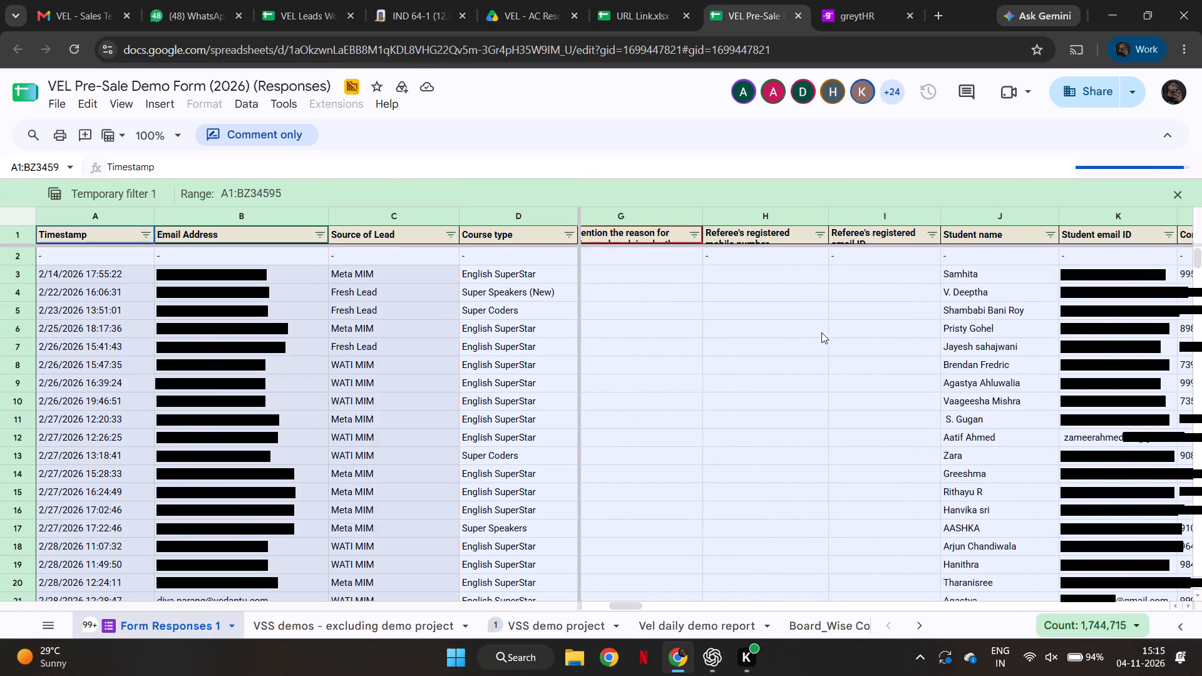
{"action": "scroll", "coordinate": [821, 332], "scroll_direction": "left", "scroll_amount": 3}
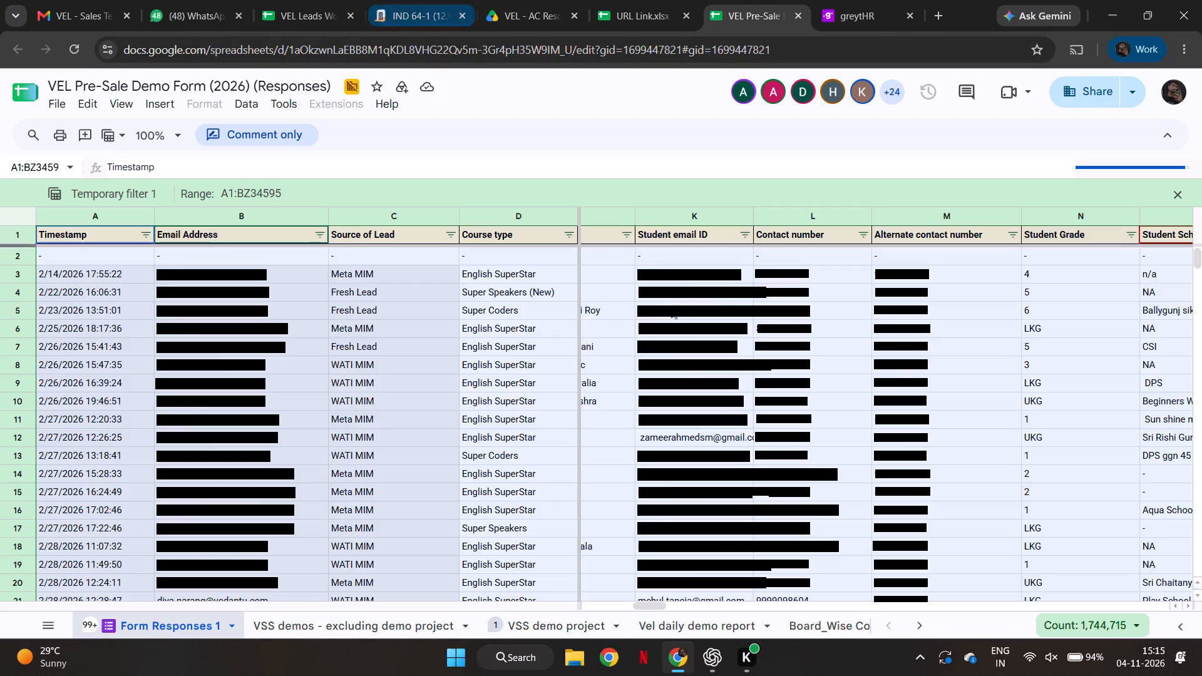
{"action": "left_click", "coordinate": [868, 233]}
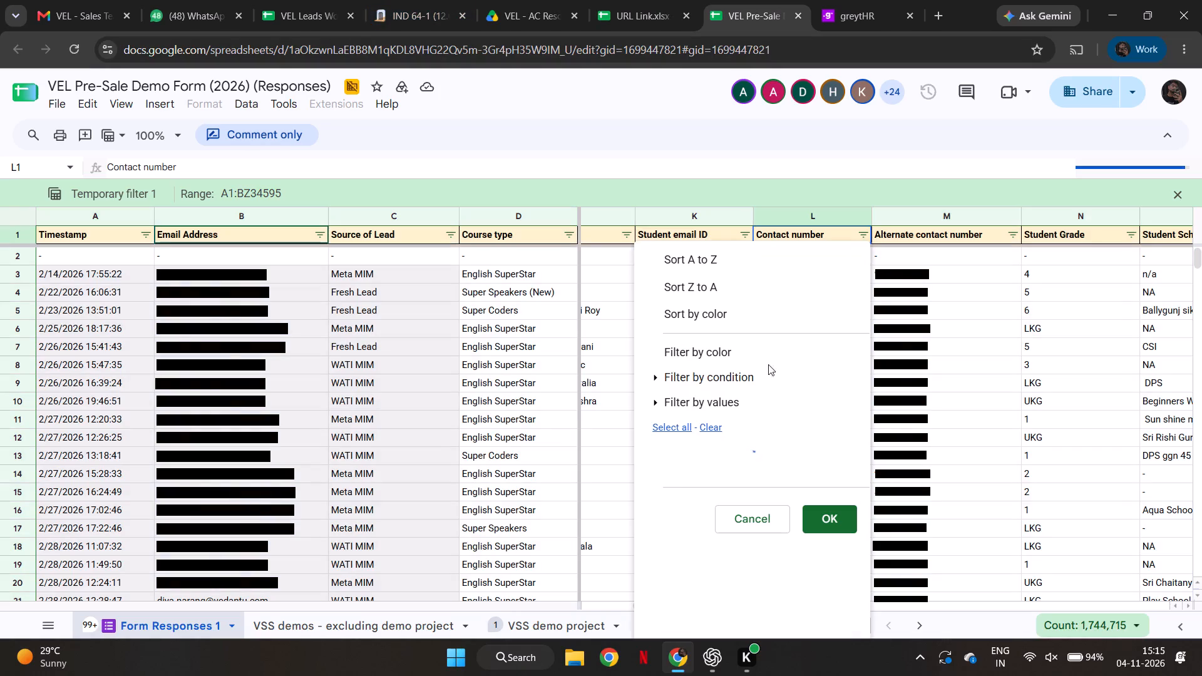
{"action": "left_click", "coordinate": [734, 426]}
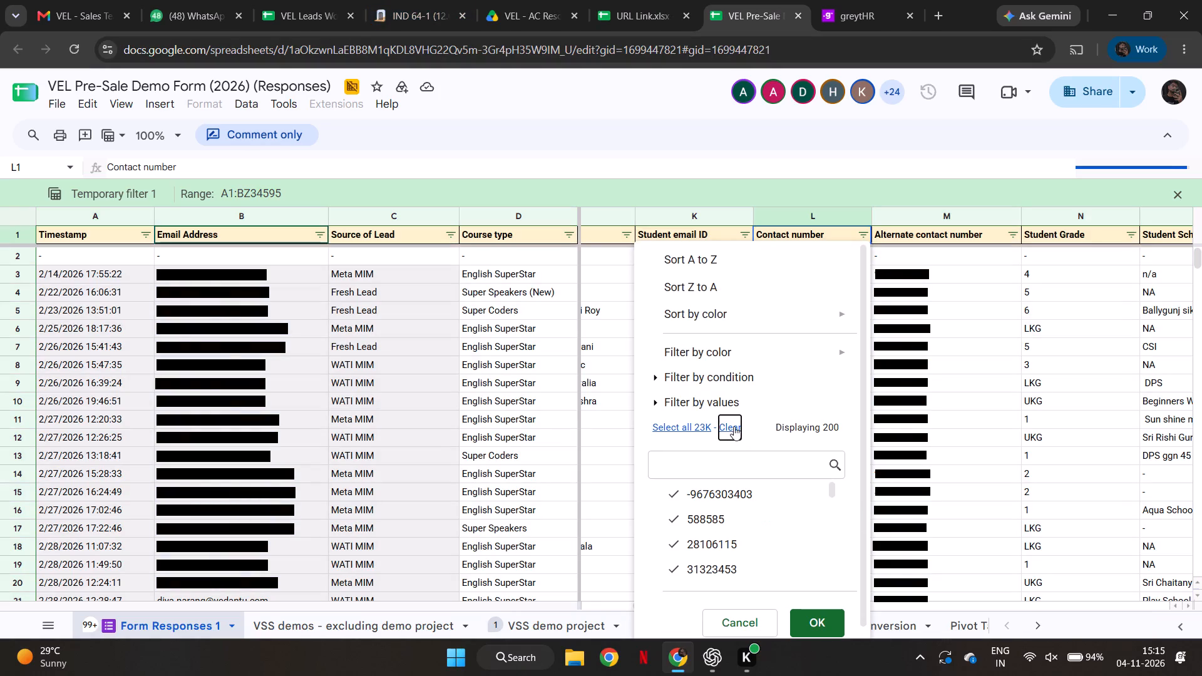
{"action": "left_click", "coordinate": [717, 462]}
{"action": "key", "text": "ctrl+v"}
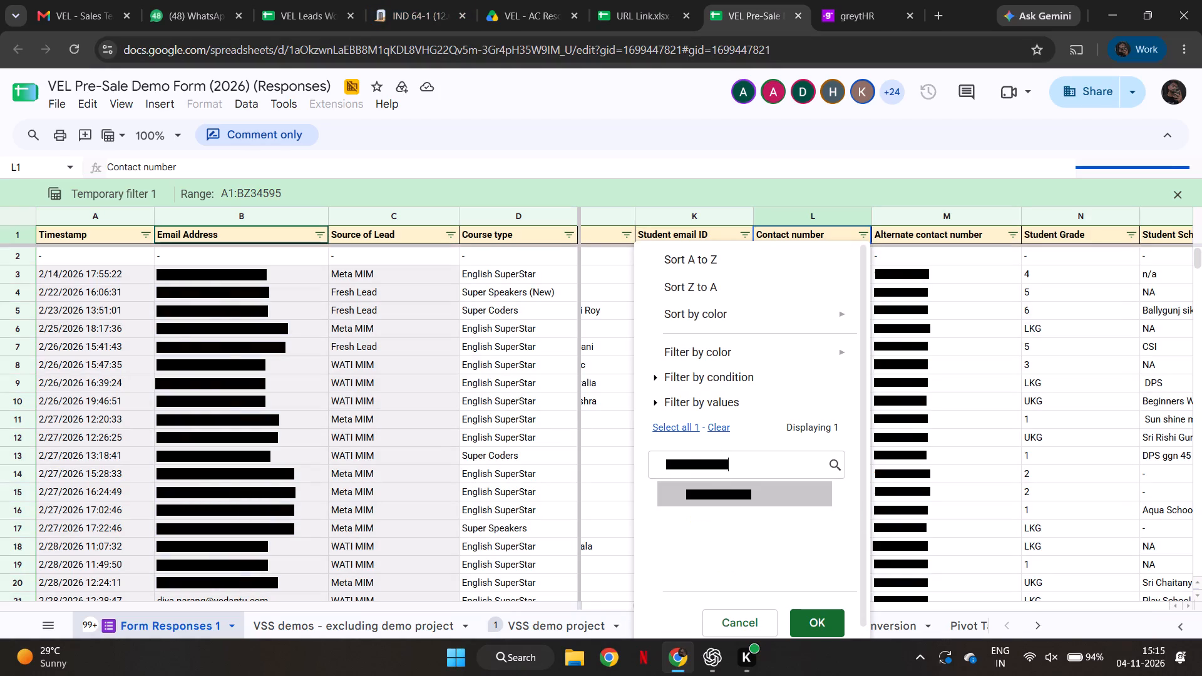
{"action": "left_click", "coordinate": [737, 502]}
{"action": "left_click", "coordinate": [816, 621]}
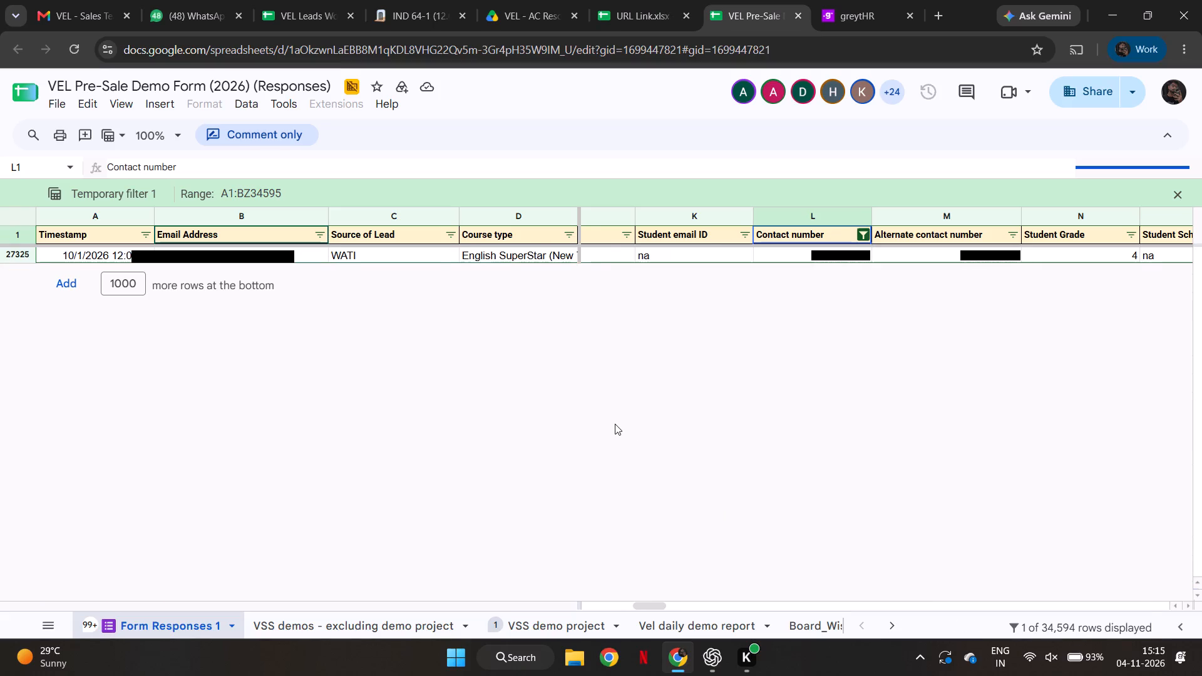
Examine the filtered response's student details, demo date and time, demo done status, reason for unsuccessful and sale converted columns.
{"action": "scroll", "coordinate": [704, 417], "scroll_direction": "right", "scroll_amount": 2}
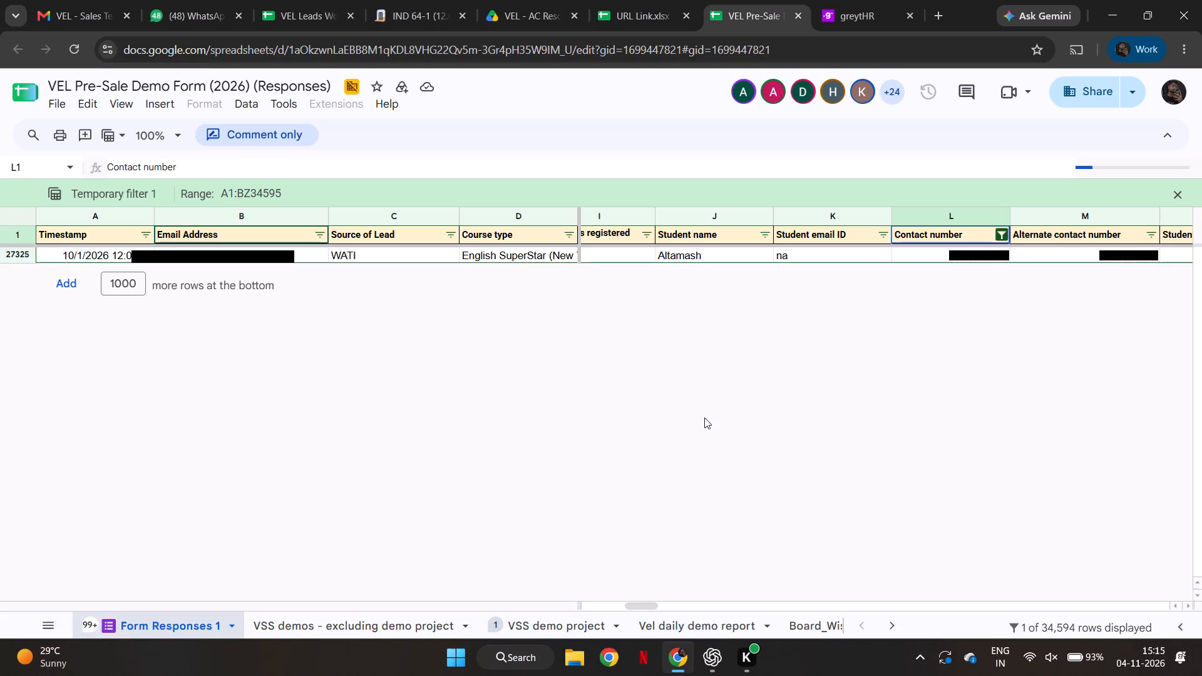
{"action": "scroll", "coordinate": [704, 417], "scroll_direction": "left", "scroll_amount": 7}
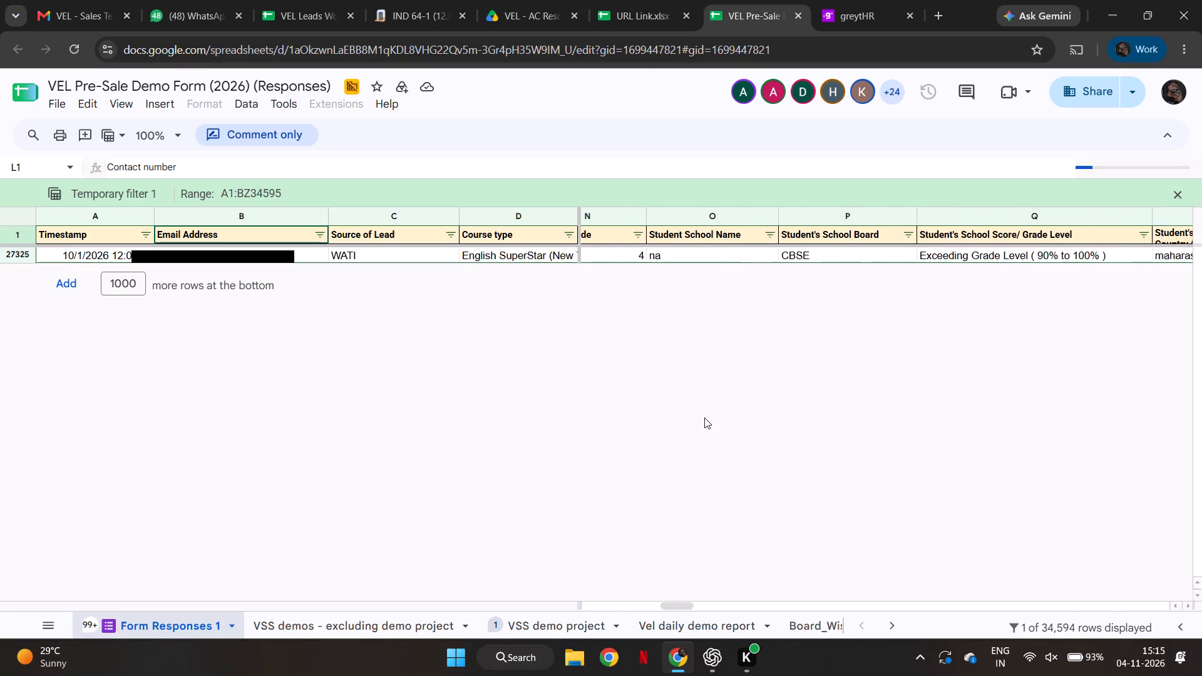
{"action": "scroll", "coordinate": [704, 417], "scroll_direction": "left", "scroll_amount": 8}
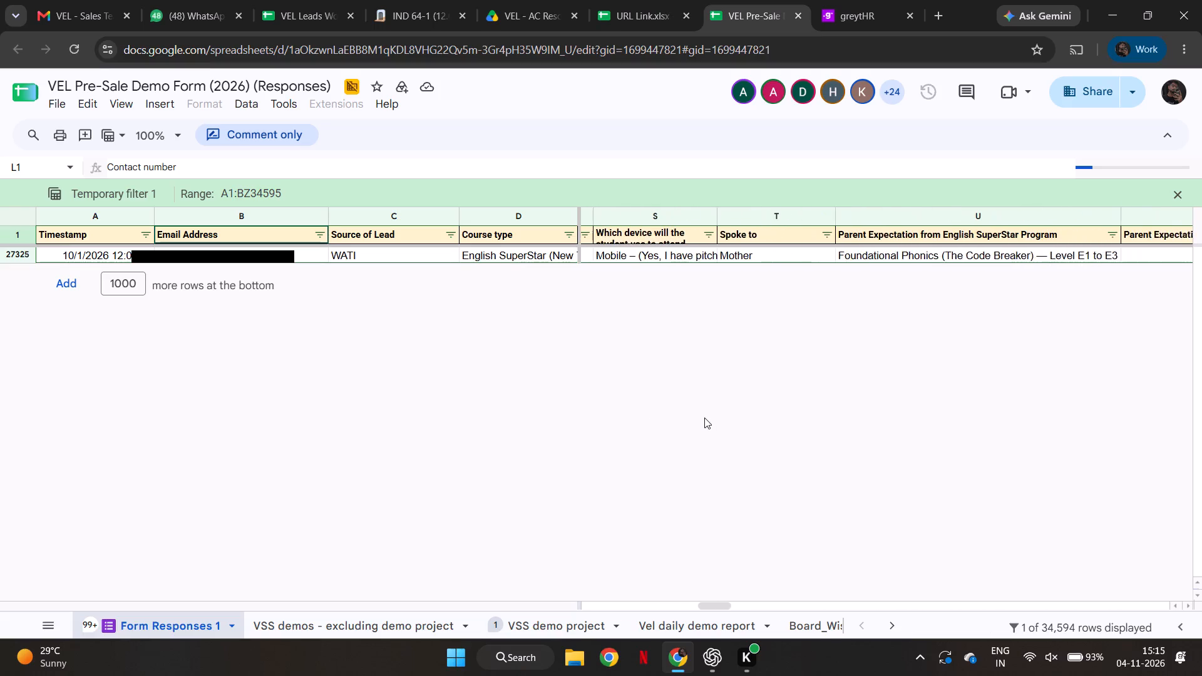
{"action": "scroll", "coordinate": [704, 417], "scroll_direction": "left", "scroll_amount": 8}
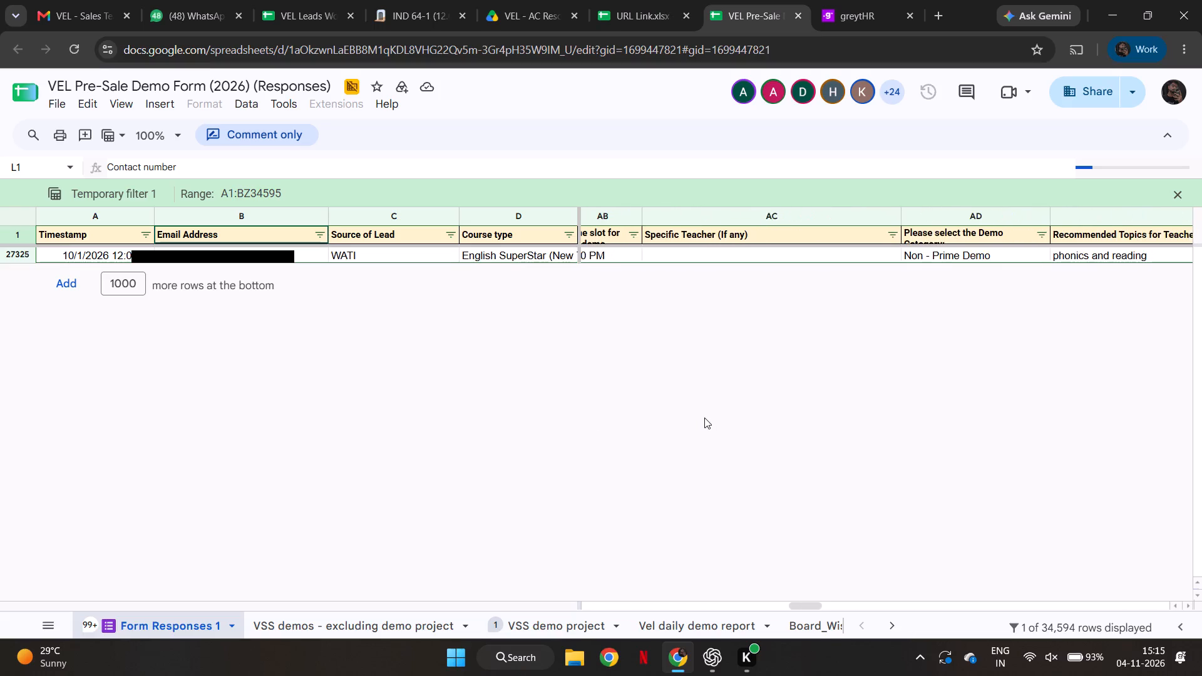
{"action": "scroll", "coordinate": [704, 417], "scroll_direction": "left", "scroll_amount": 8}
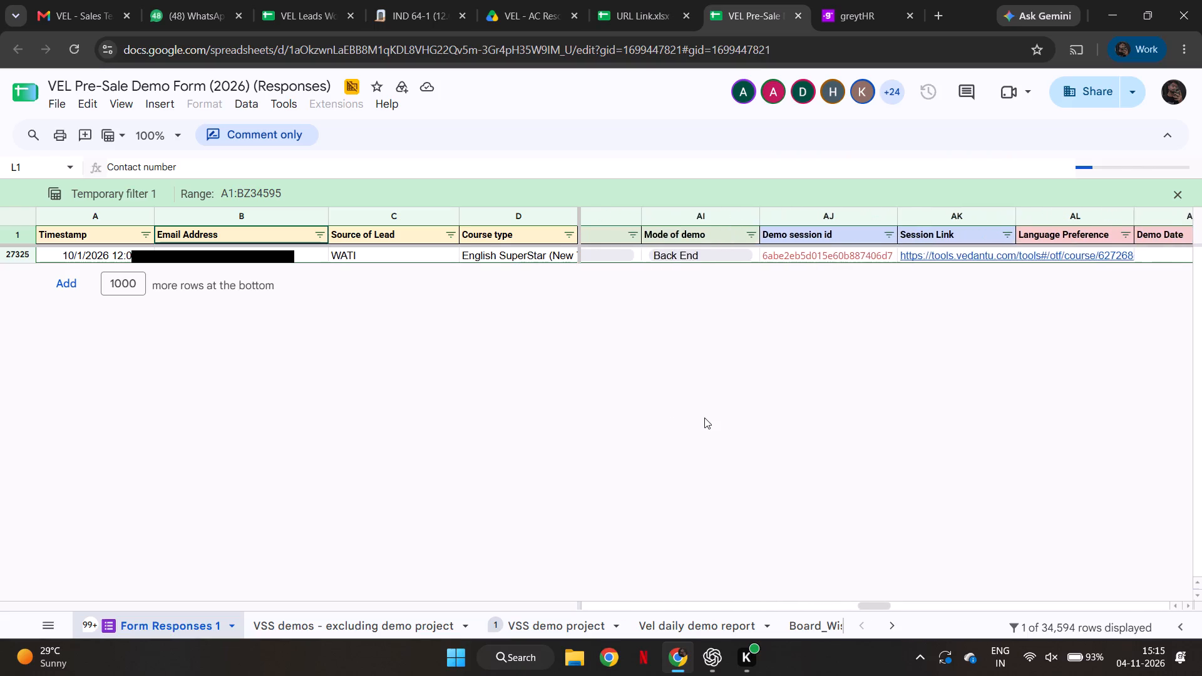
{"action": "scroll", "coordinate": [704, 417], "scroll_direction": "left", "scroll_amount": 5}
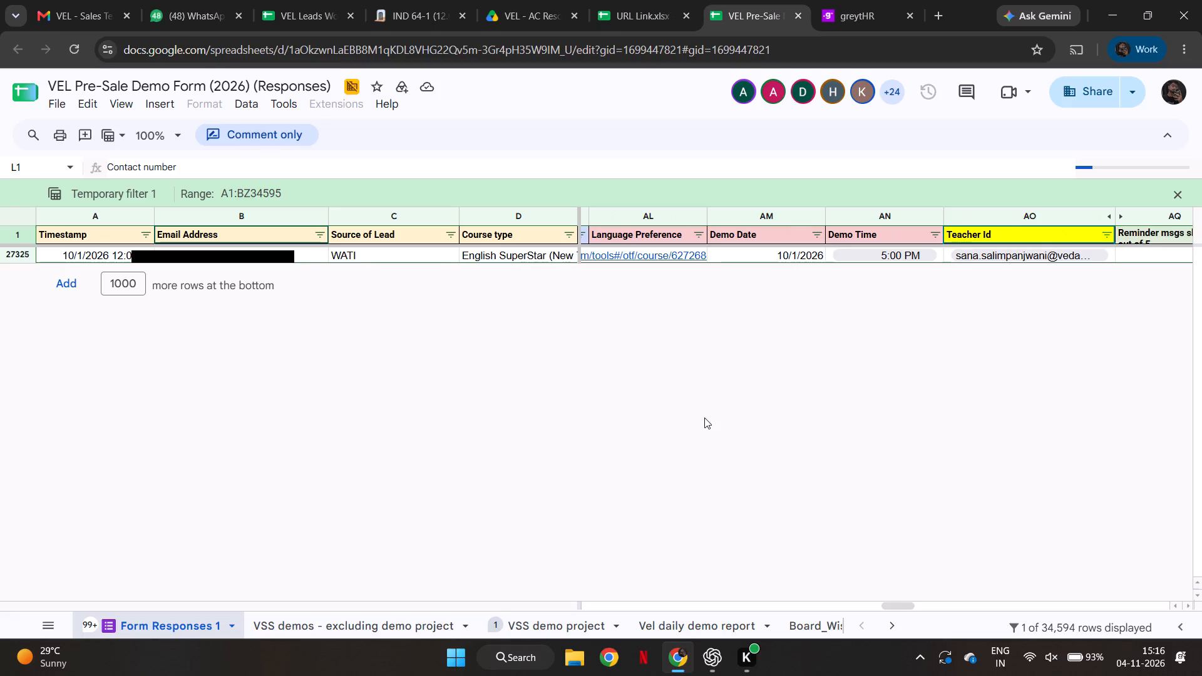
{"action": "scroll", "coordinate": [704, 417], "scroll_direction": "left", "scroll_amount": 4}
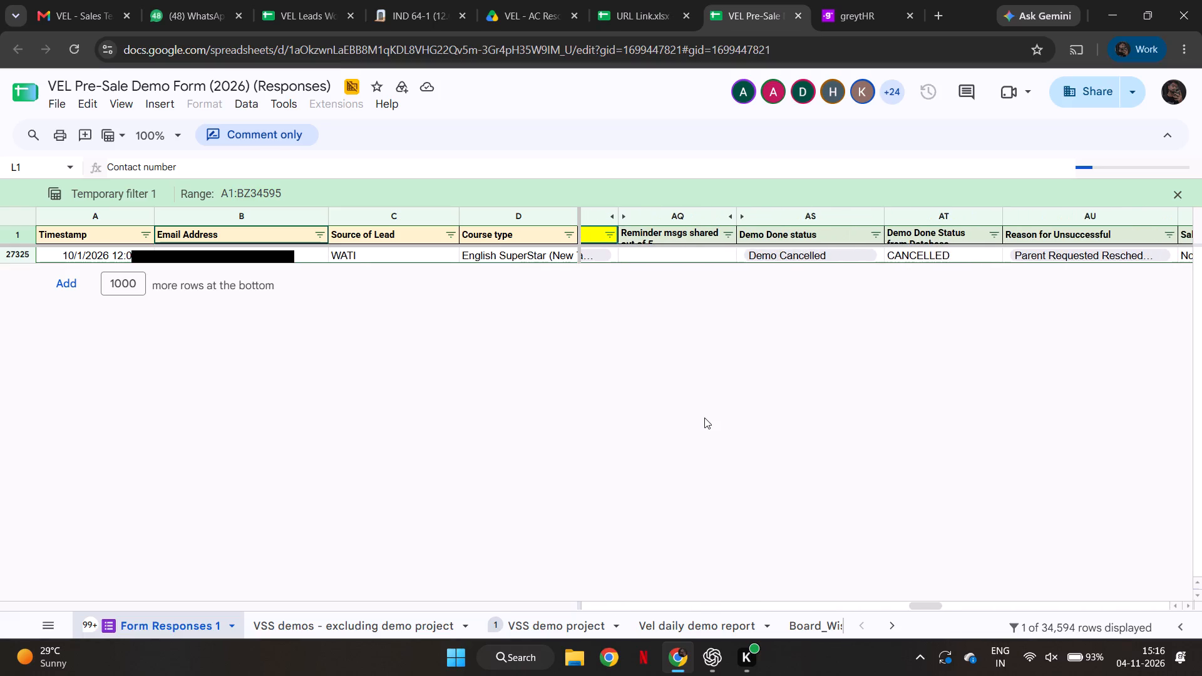
{"action": "scroll", "coordinate": [704, 417], "scroll_direction": "left", "scroll_amount": 2}
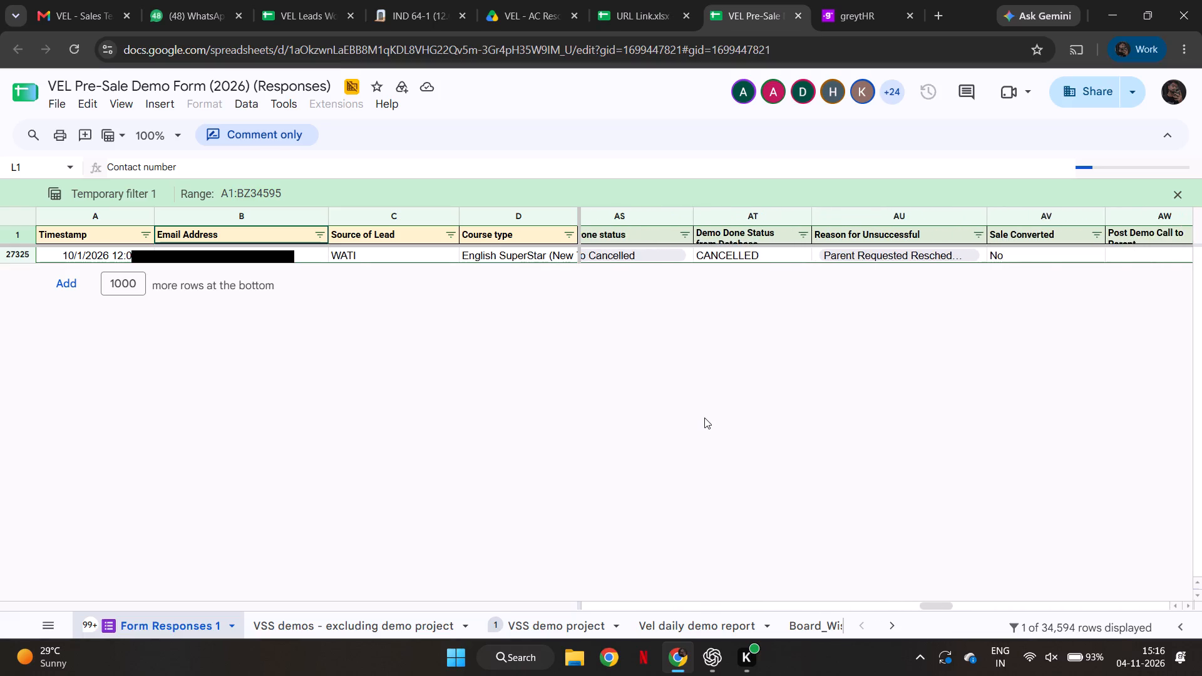
{"action": "scroll", "coordinate": [704, 417], "scroll_direction": "left", "scroll_amount": 1}
{"action": "scroll", "coordinate": [704, 417], "scroll_direction": "right", "scroll_amount": 9}
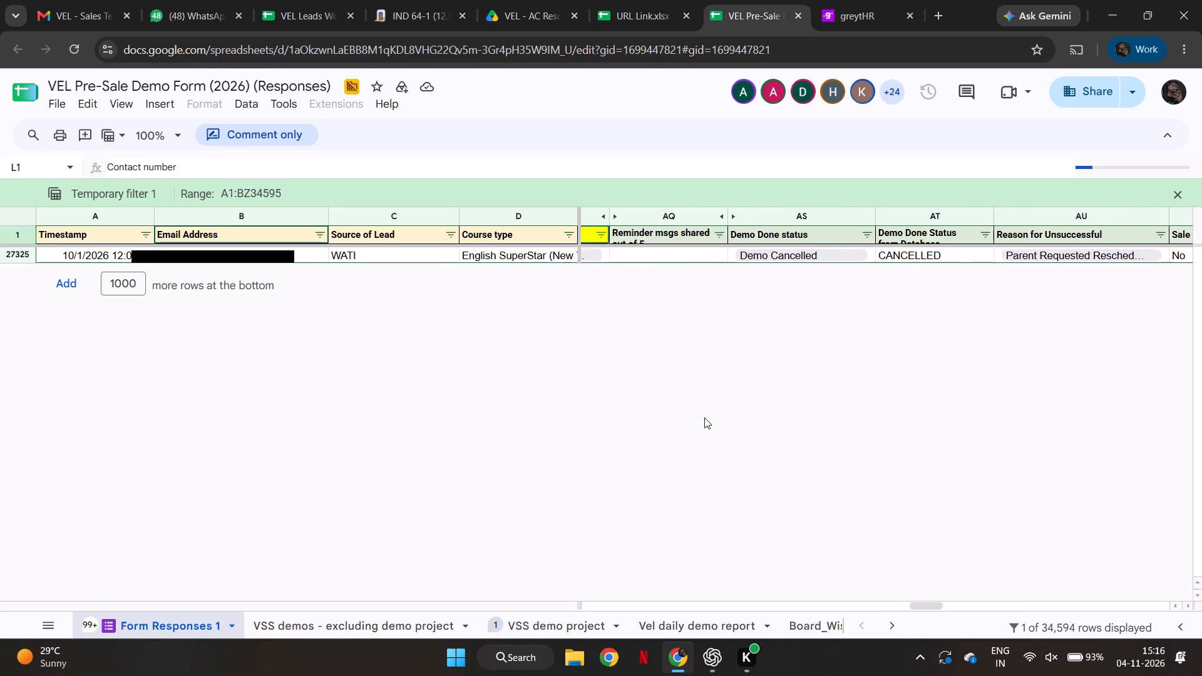
{"action": "scroll", "coordinate": [704, 417], "scroll_direction": "right", "scroll_amount": 16}
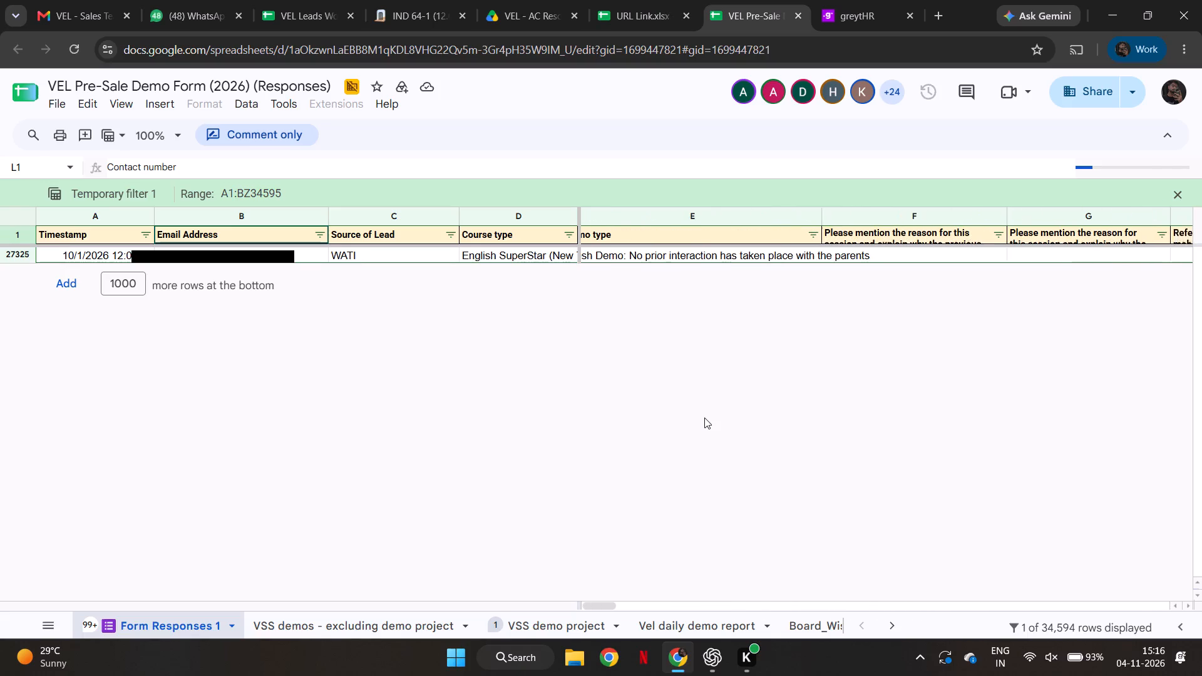
Return to the VEL Leads Working File and copy the phone number of the lead in row 745.
{"action": "left_click", "coordinate": [279, 5]}
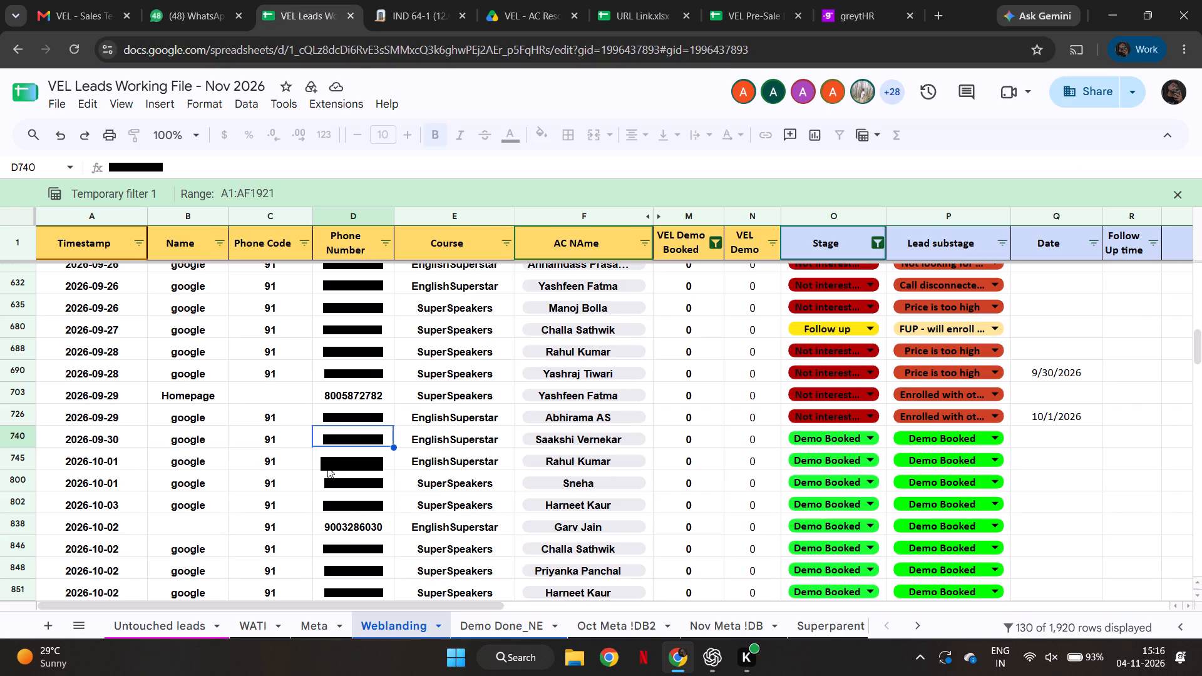
{"action": "left_click", "coordinate": [318, 458]}
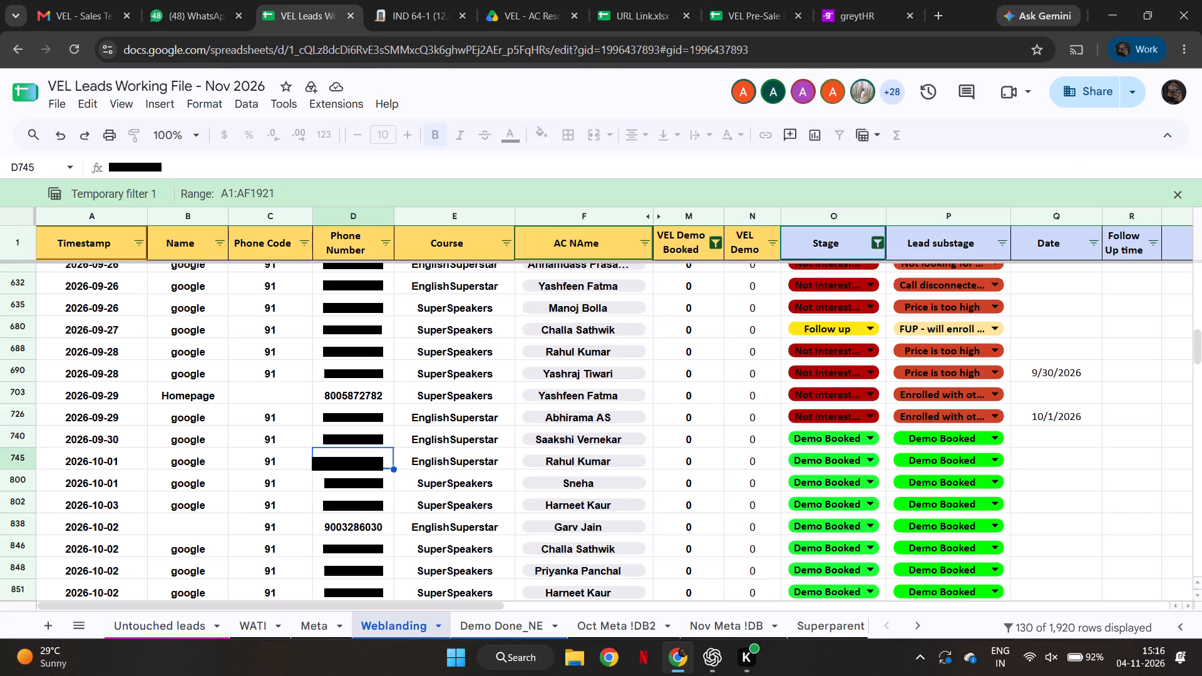
{"action": "key", "text": "ctrl+c"}
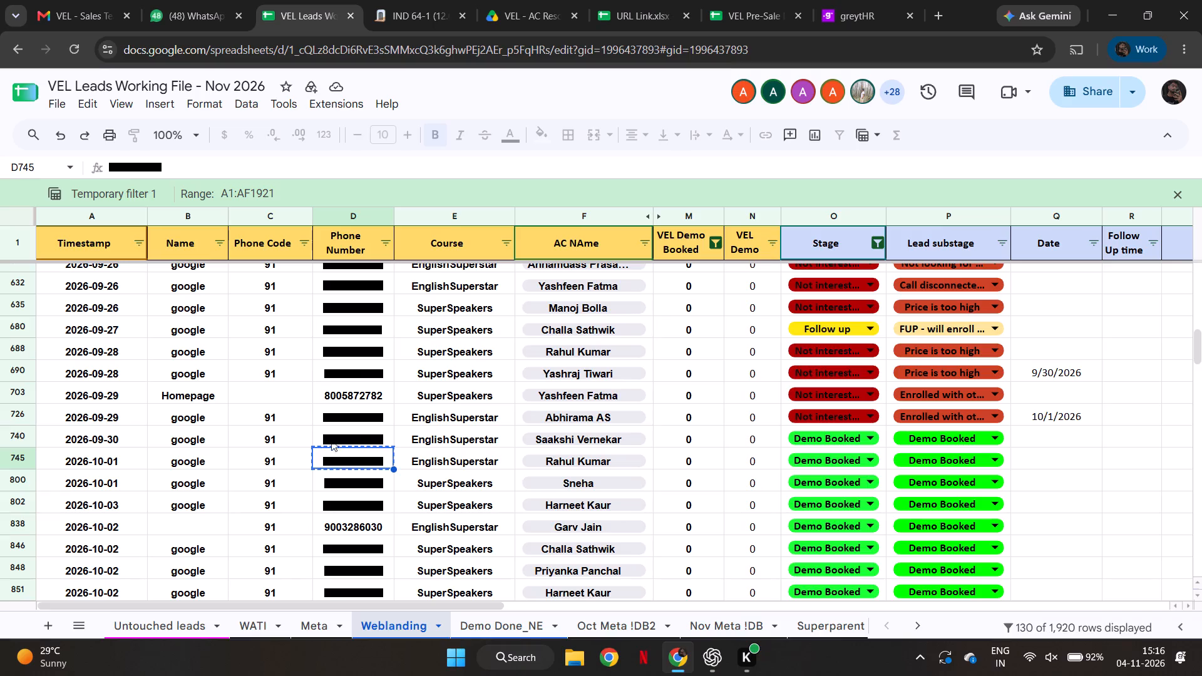
Set the Stage of the lead in row 740 to Not interested.
{"action": "left_click", "coordinate": [371, 433]}
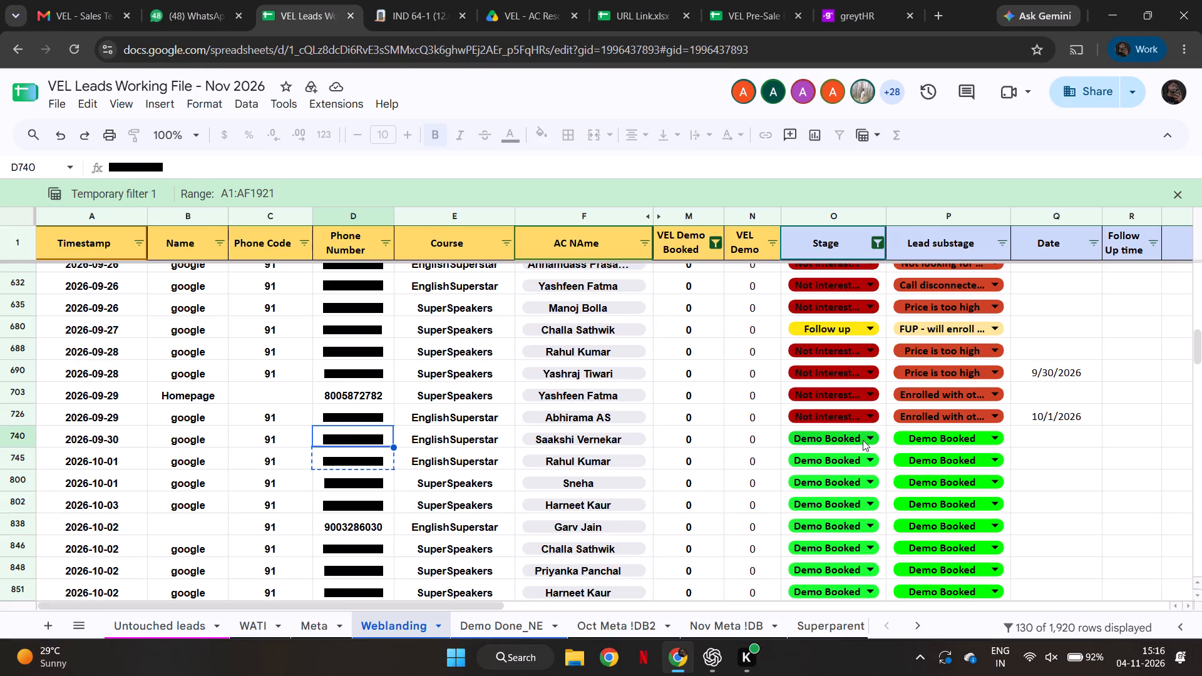
{"action": "left_click", "coordinate": [858, 436]}
{"action": "scroll", "coordinate": [897, 546], "scroll_direction": "down", "scroll_amount": 7}
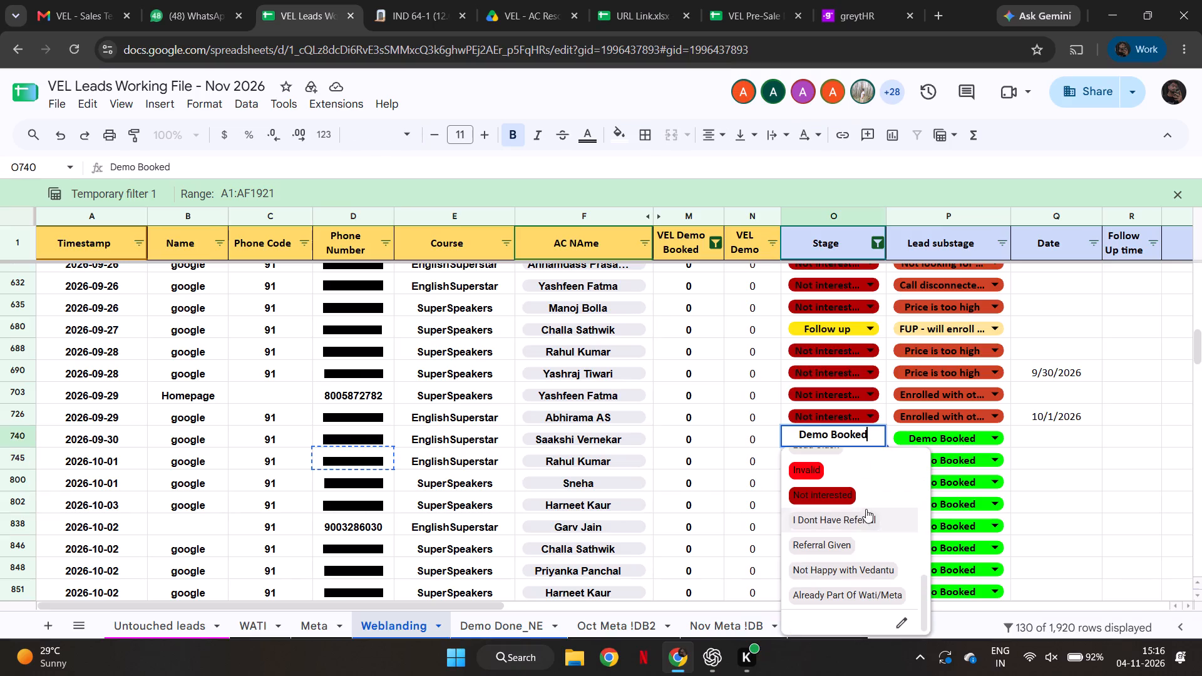
{"action": "scroll", "coordinate": [859, 501], "scroll_direction": "up", "scroll_amount": 1}
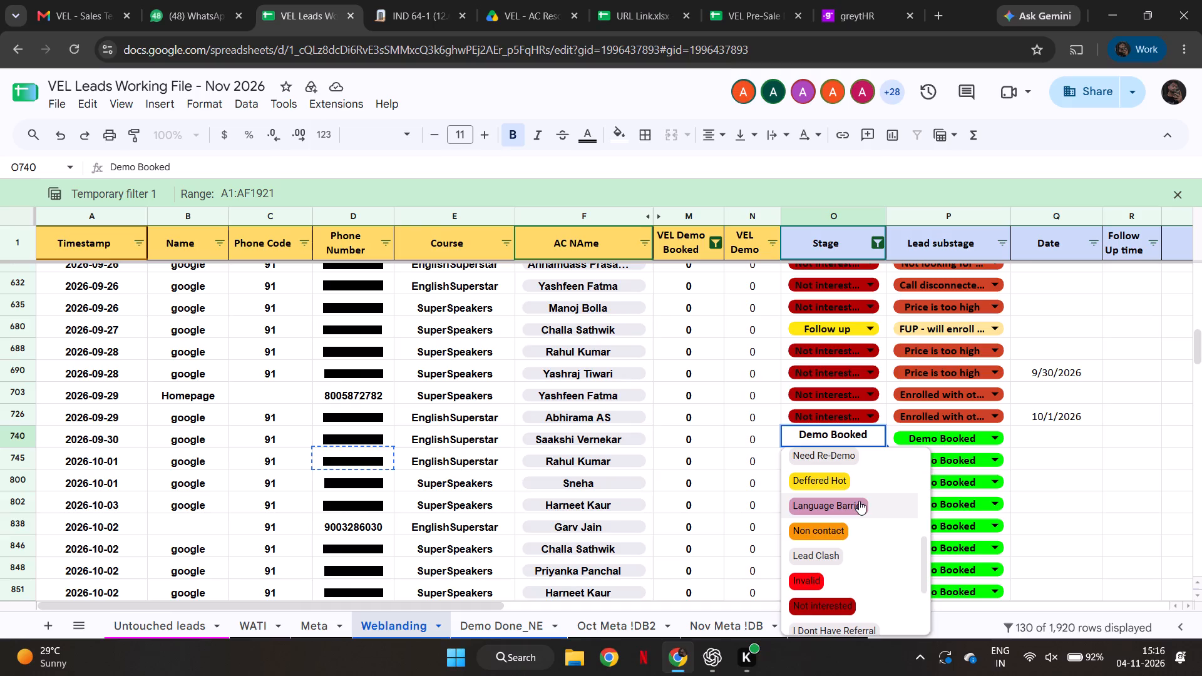
{"action": "scroll", "coordinate": [877, 539], "scroll_direction": "down", "scroll_amount": 2}
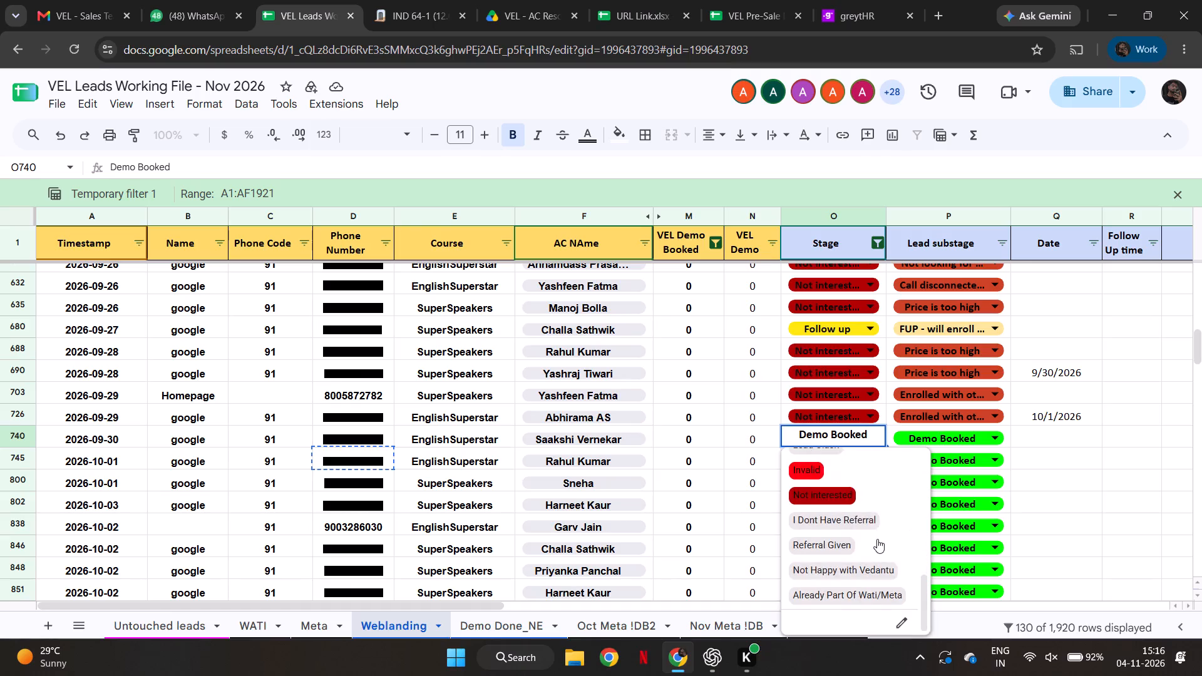
{"action": "scroll", "coordinate": [877, 539], "scroll_direction": "down", "scroll_amount": 1}
{"action": "scroll", "coordinate": [877, 539], "scroll_direction": "up", "scroll_amount": 2}
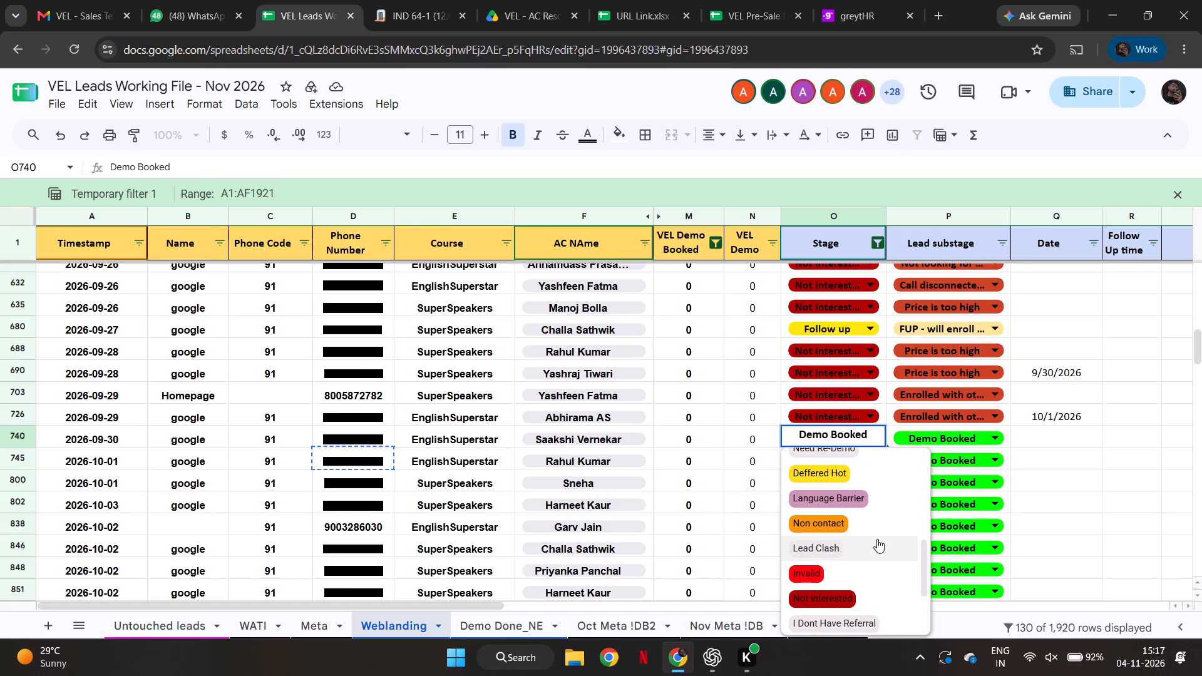
{"action": "left_click", "coordinate": [854, 598]}
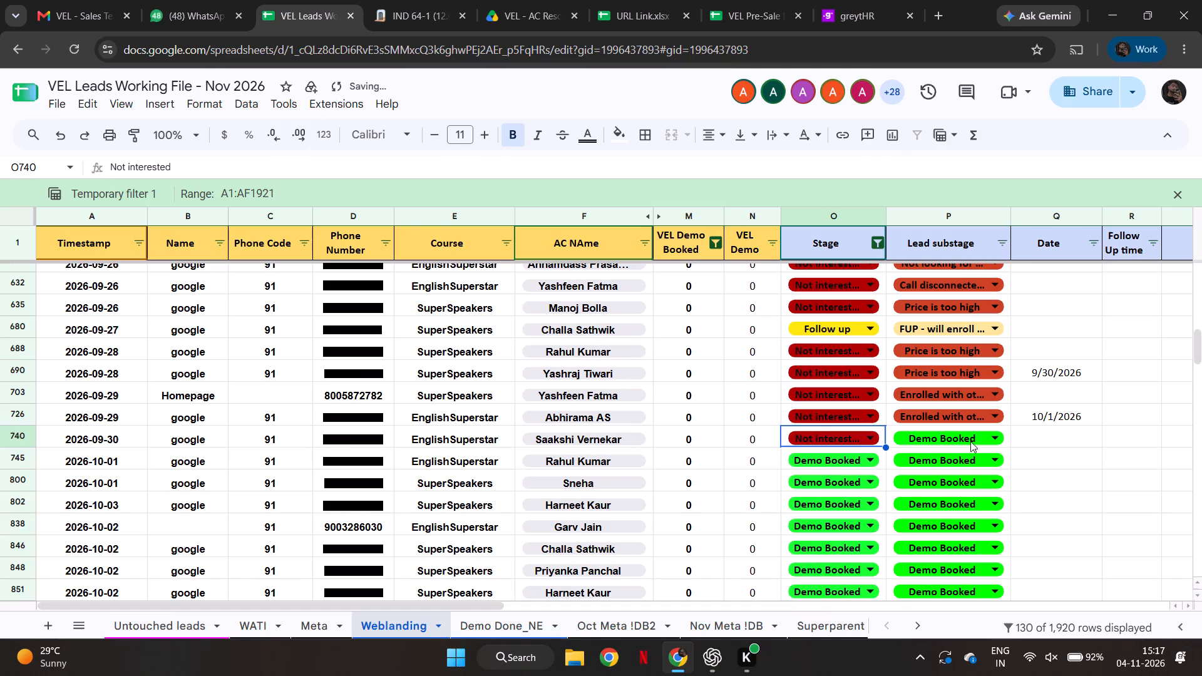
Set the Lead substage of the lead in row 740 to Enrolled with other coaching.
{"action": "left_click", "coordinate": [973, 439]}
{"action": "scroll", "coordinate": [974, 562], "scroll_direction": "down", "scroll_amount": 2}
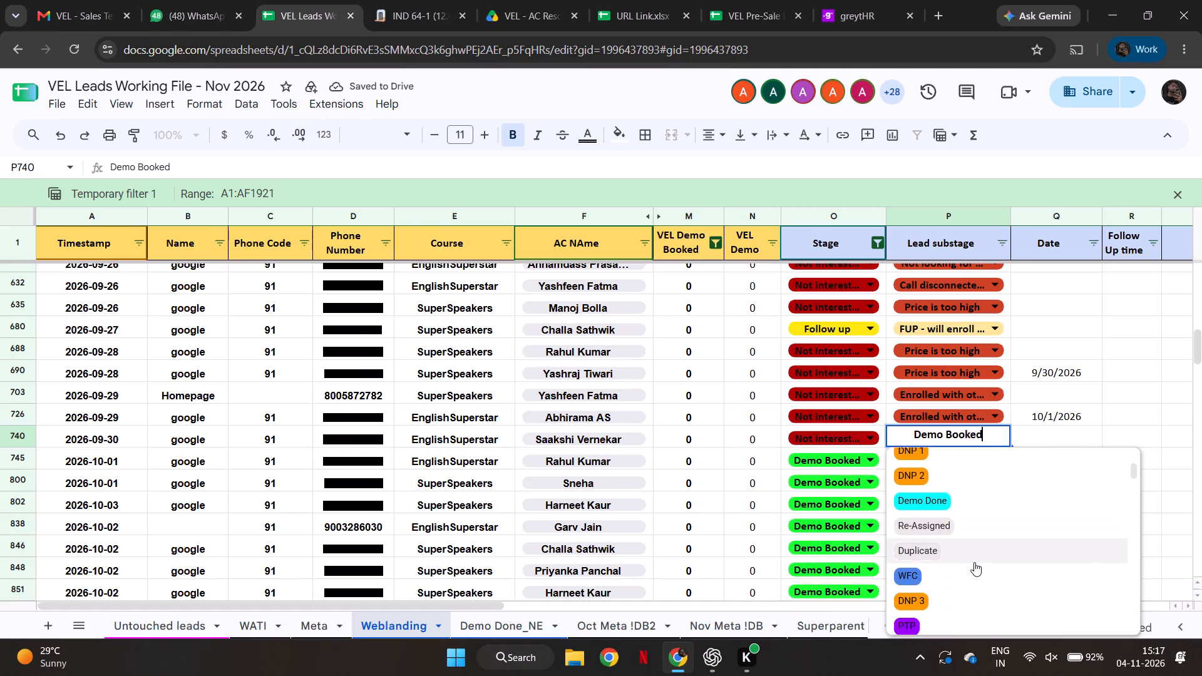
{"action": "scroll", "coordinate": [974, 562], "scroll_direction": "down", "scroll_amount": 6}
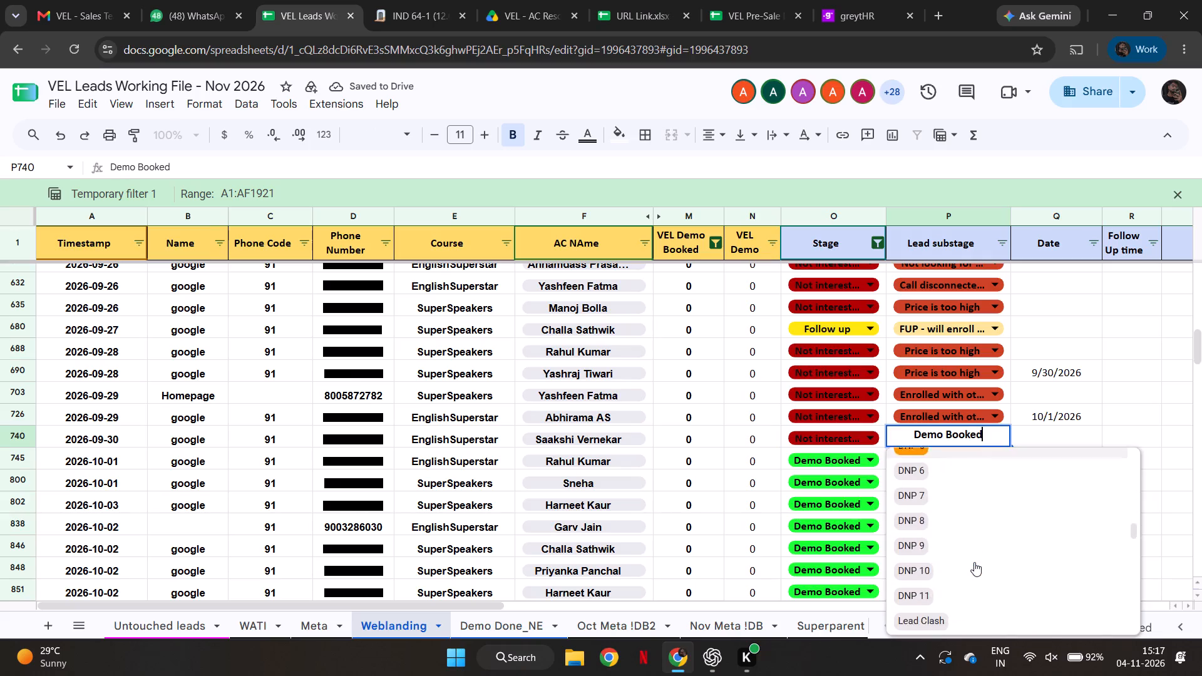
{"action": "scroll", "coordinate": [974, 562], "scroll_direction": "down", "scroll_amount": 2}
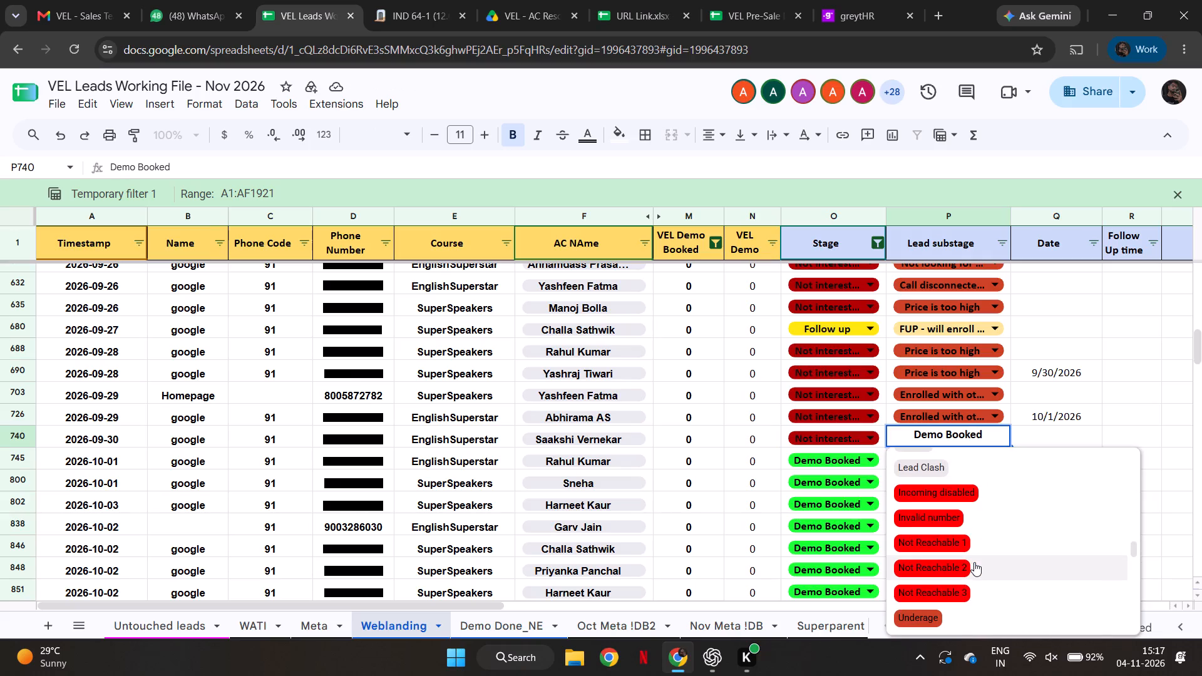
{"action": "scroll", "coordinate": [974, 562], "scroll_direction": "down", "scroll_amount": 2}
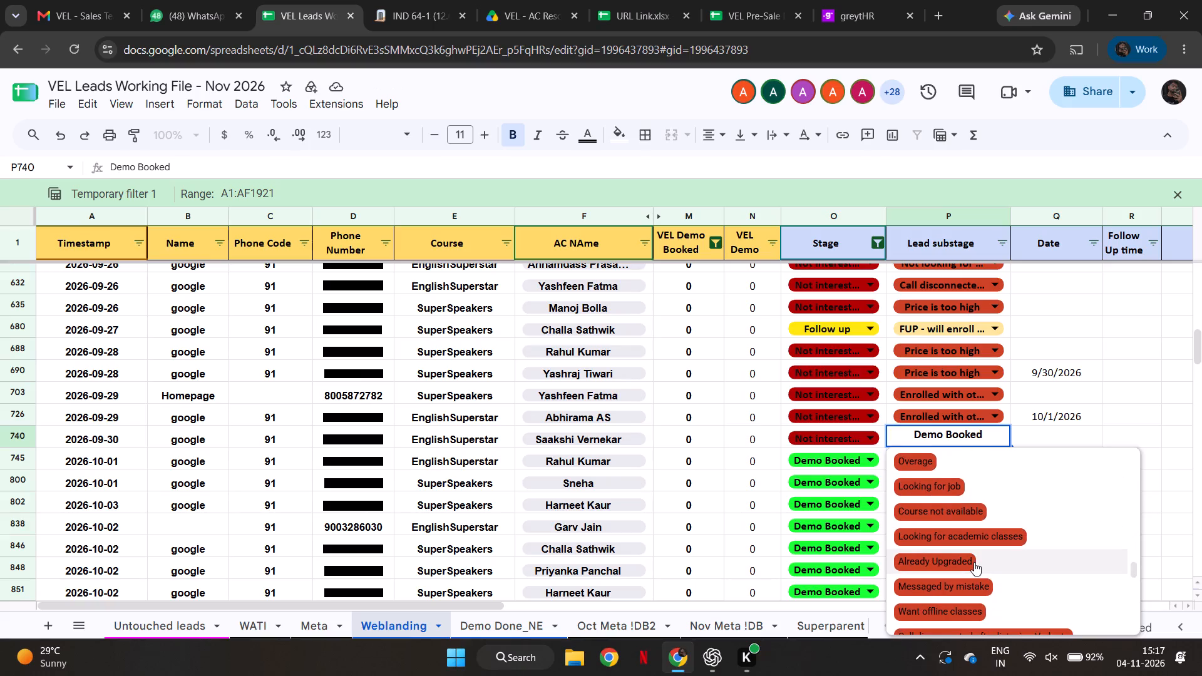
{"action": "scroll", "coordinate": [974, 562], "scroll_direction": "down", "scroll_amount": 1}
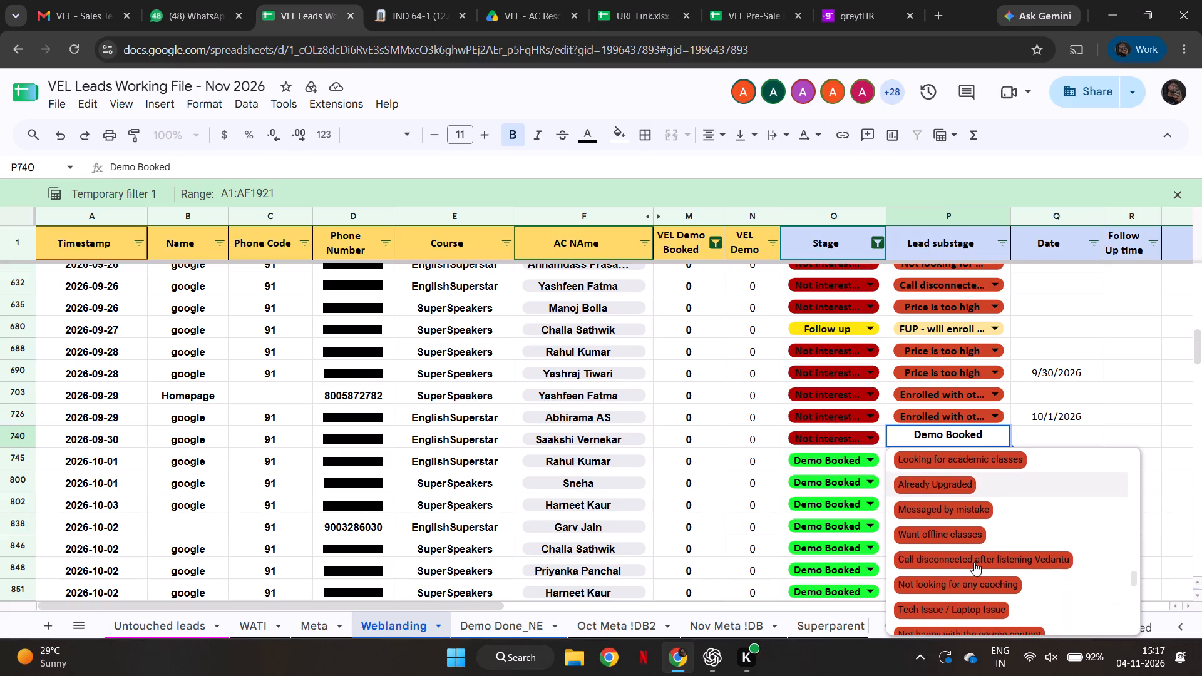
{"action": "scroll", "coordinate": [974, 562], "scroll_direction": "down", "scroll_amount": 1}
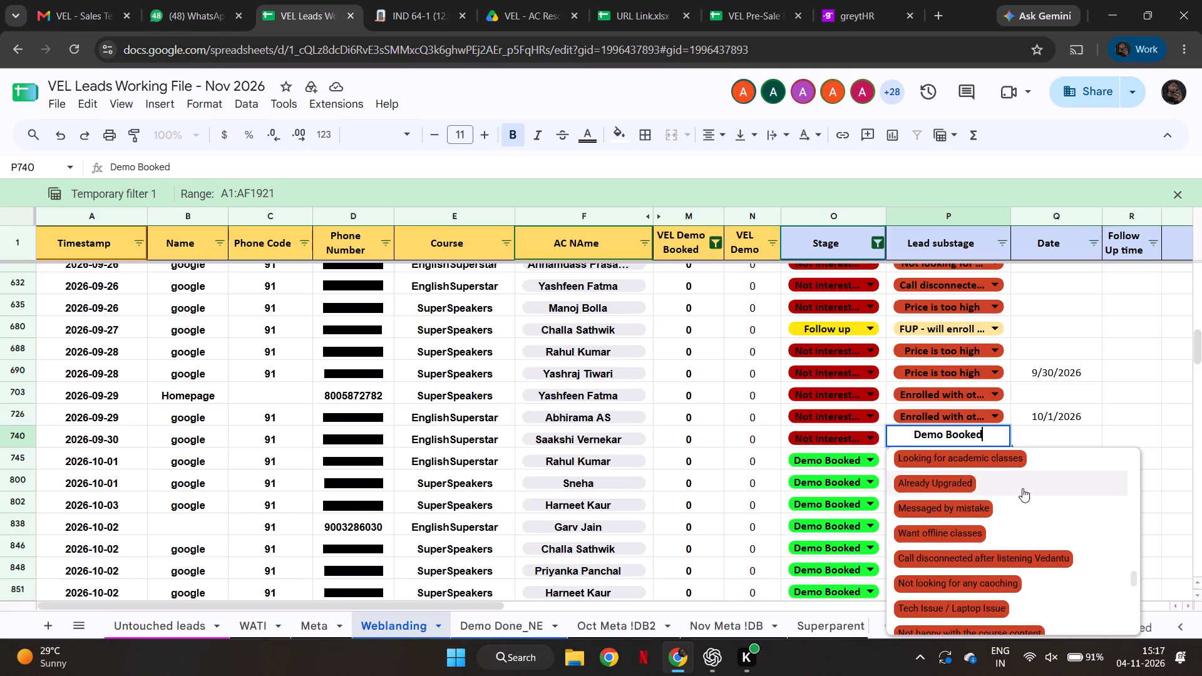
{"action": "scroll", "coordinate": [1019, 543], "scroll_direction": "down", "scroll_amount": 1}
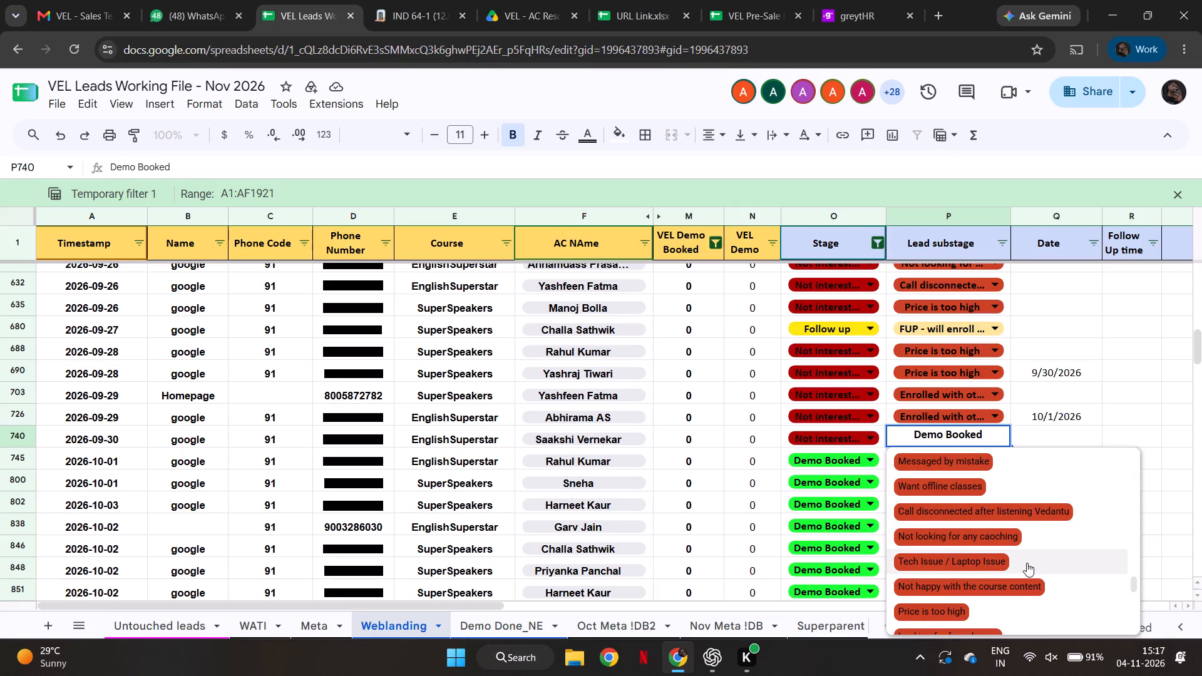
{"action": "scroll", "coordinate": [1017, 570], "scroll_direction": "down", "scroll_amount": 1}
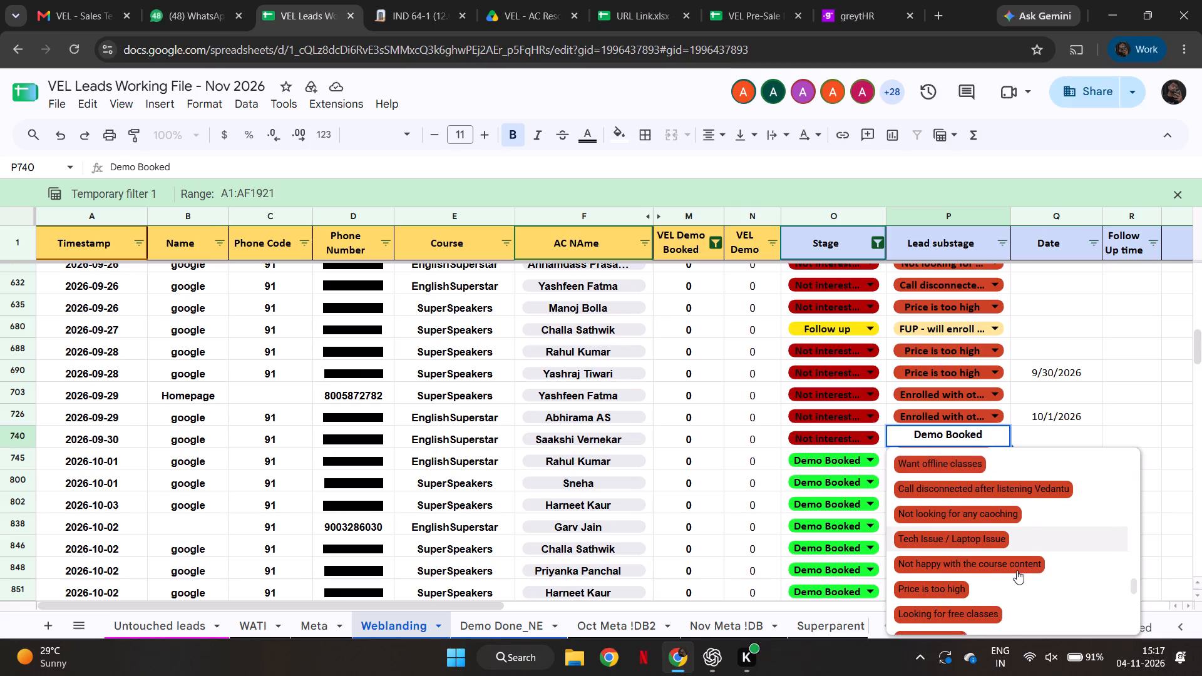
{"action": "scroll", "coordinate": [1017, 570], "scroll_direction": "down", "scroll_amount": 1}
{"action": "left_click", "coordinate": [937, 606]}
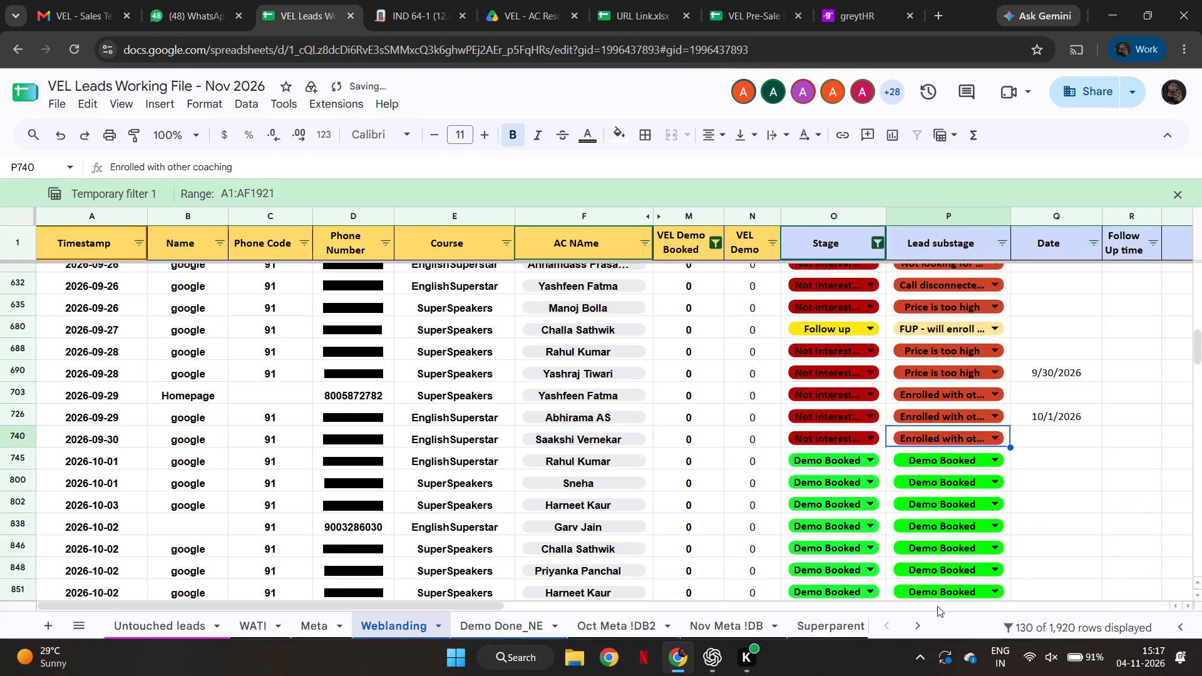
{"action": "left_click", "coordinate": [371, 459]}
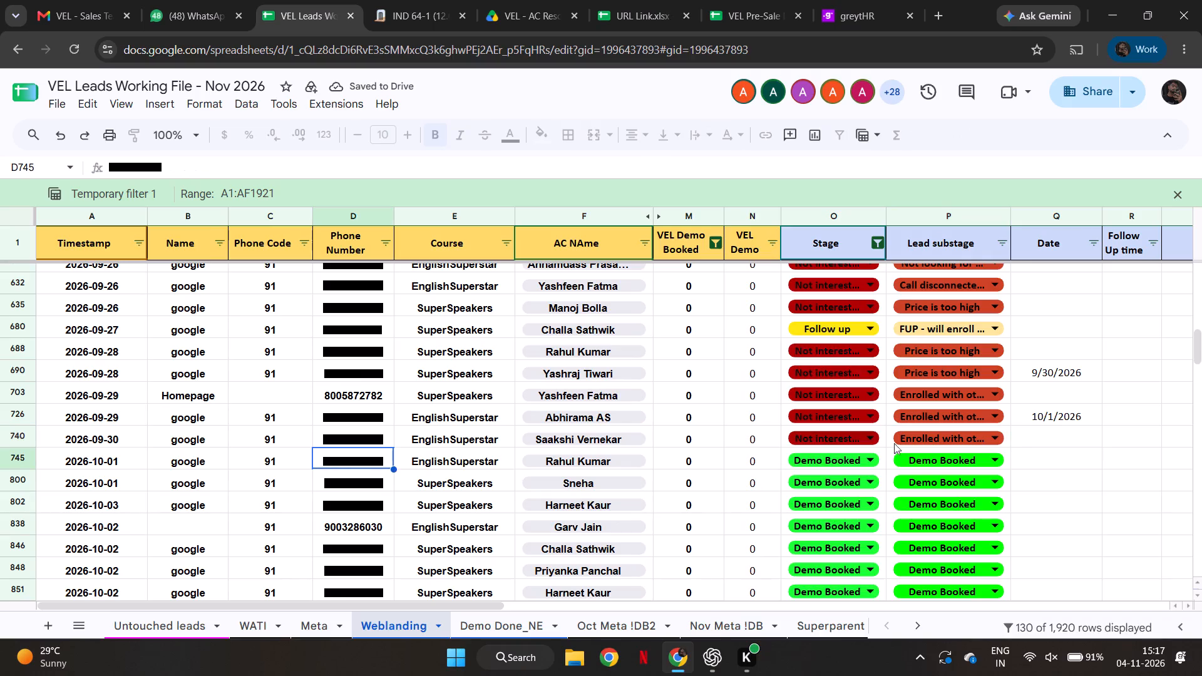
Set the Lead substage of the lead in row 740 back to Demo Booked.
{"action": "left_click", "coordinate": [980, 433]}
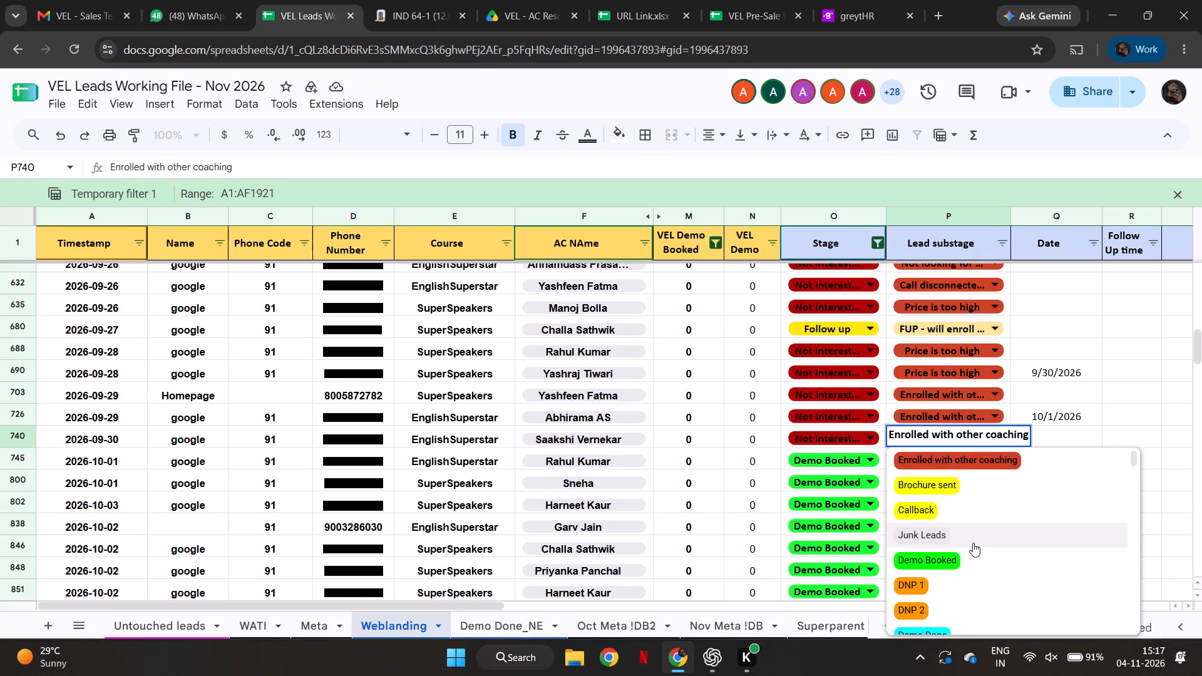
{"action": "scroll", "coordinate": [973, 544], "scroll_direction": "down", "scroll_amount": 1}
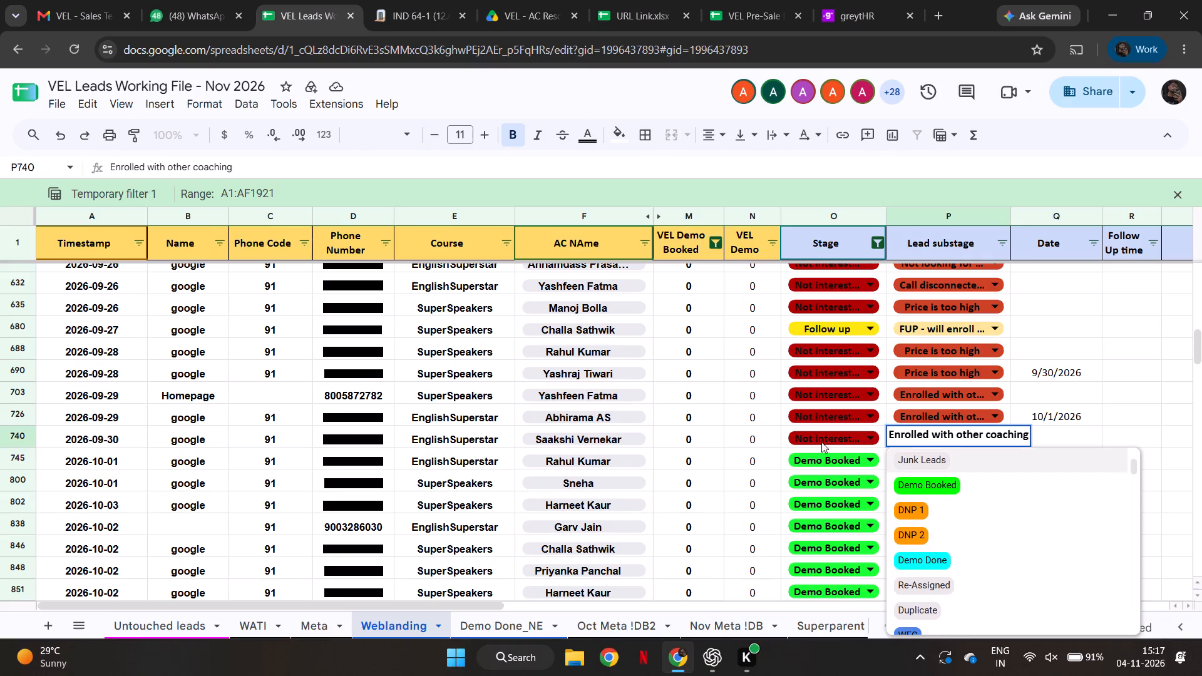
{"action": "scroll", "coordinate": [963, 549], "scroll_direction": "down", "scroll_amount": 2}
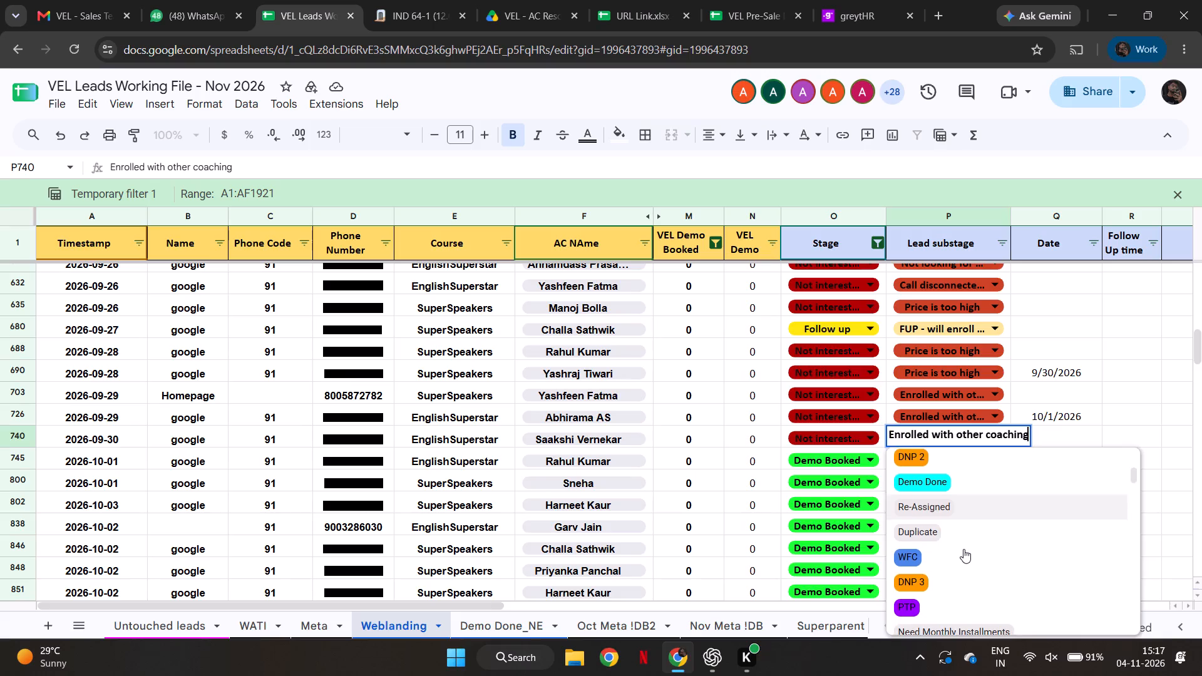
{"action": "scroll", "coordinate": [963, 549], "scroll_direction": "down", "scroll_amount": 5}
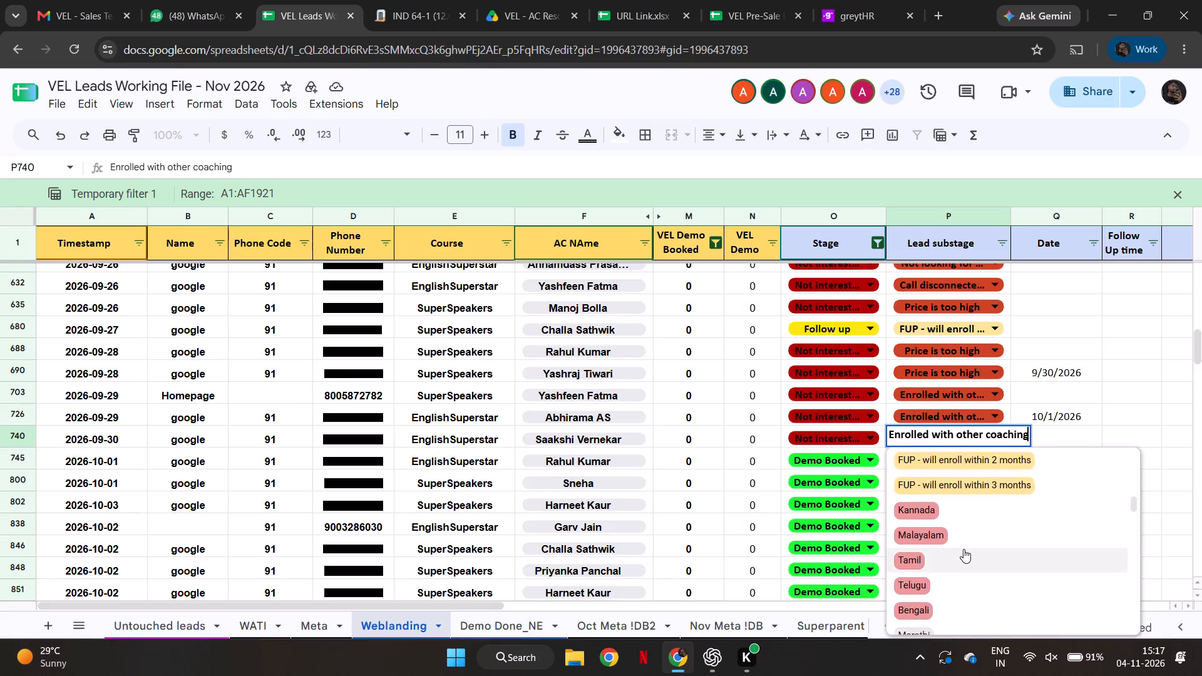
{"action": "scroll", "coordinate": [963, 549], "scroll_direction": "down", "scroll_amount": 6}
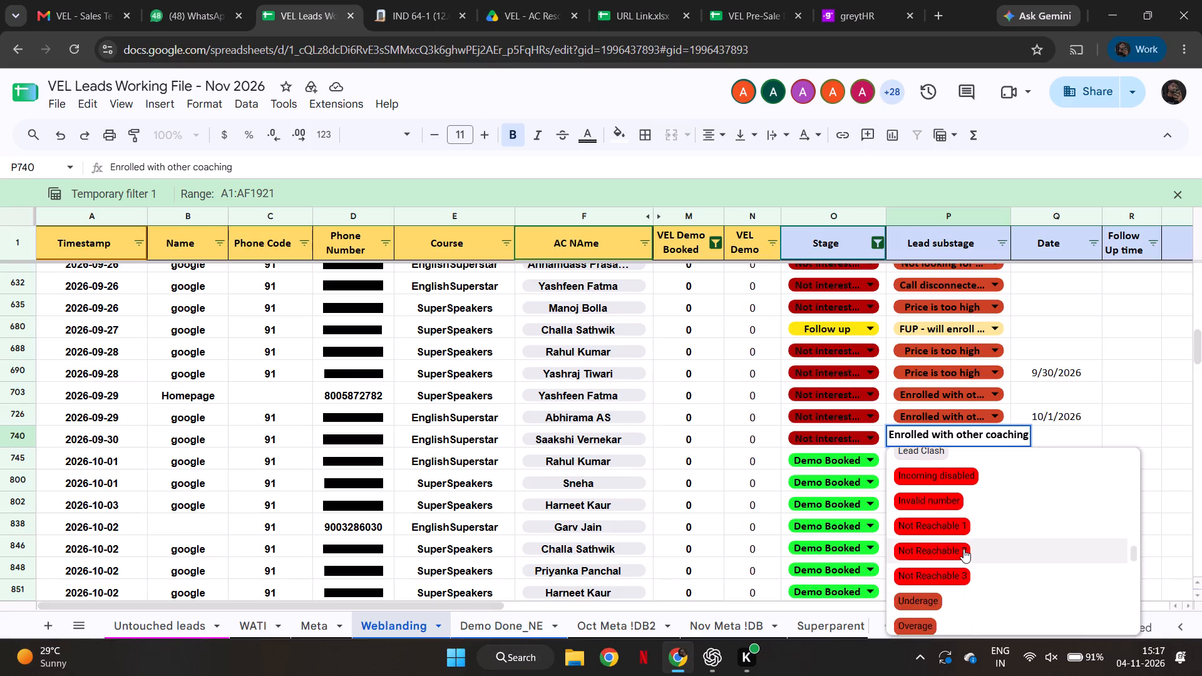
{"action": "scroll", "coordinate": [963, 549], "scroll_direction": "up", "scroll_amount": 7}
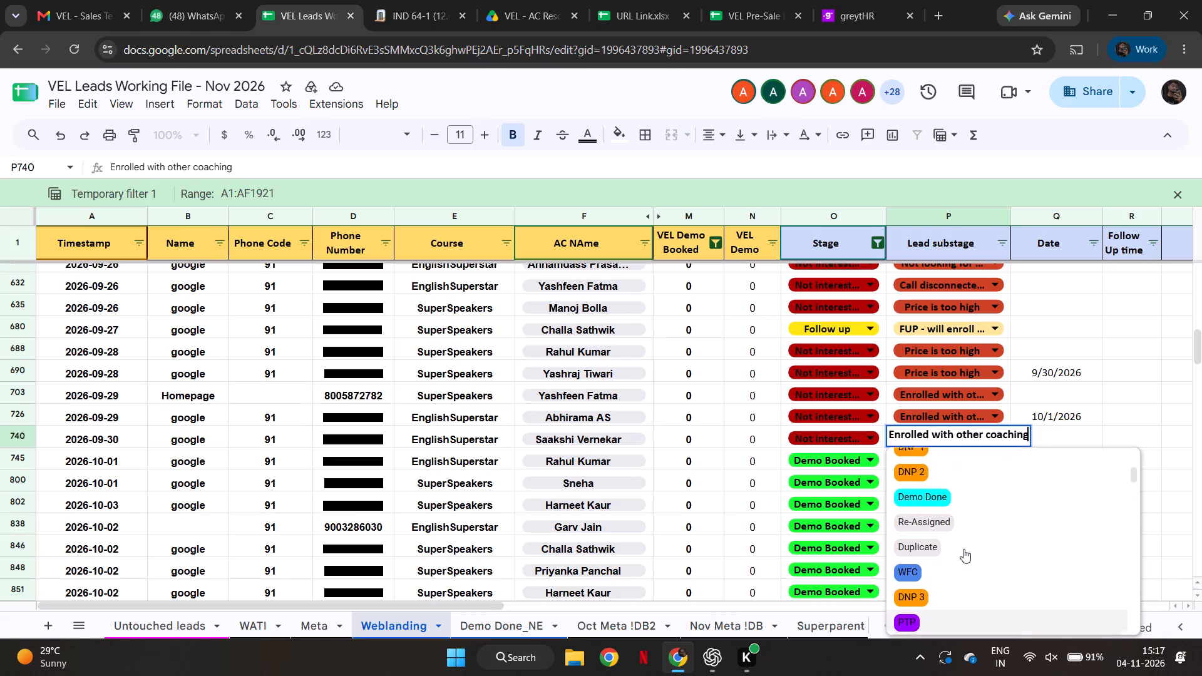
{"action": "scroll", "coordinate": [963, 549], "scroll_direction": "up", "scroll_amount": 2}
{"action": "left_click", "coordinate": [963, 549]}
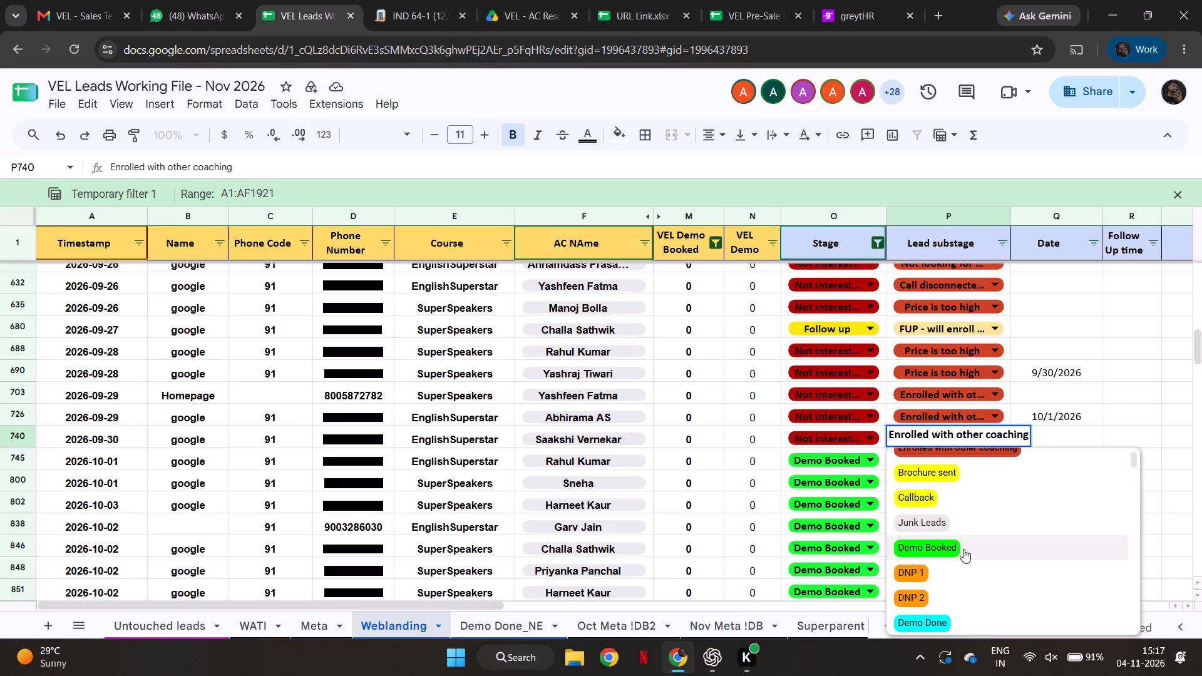
Set the Stage of the lead in row 740 to Demo Booked.
{"action": "left_click", "coordinate": [872, 438]}
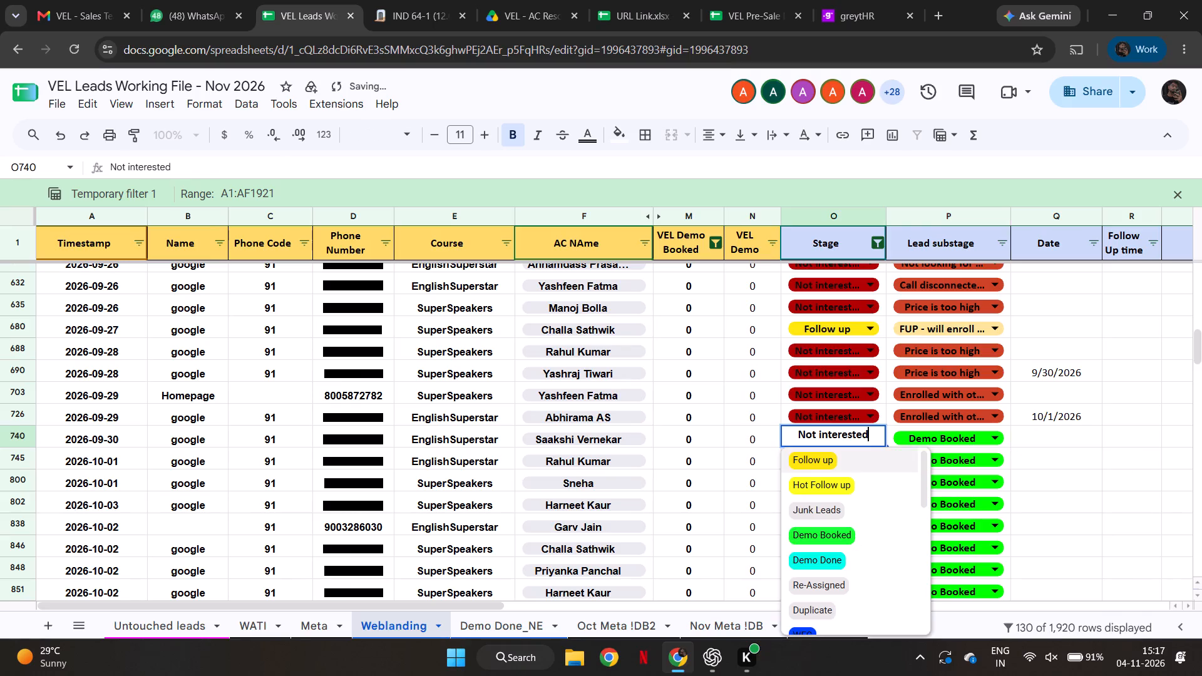
{"action": "left_click", "coordinate": [854, 531]}
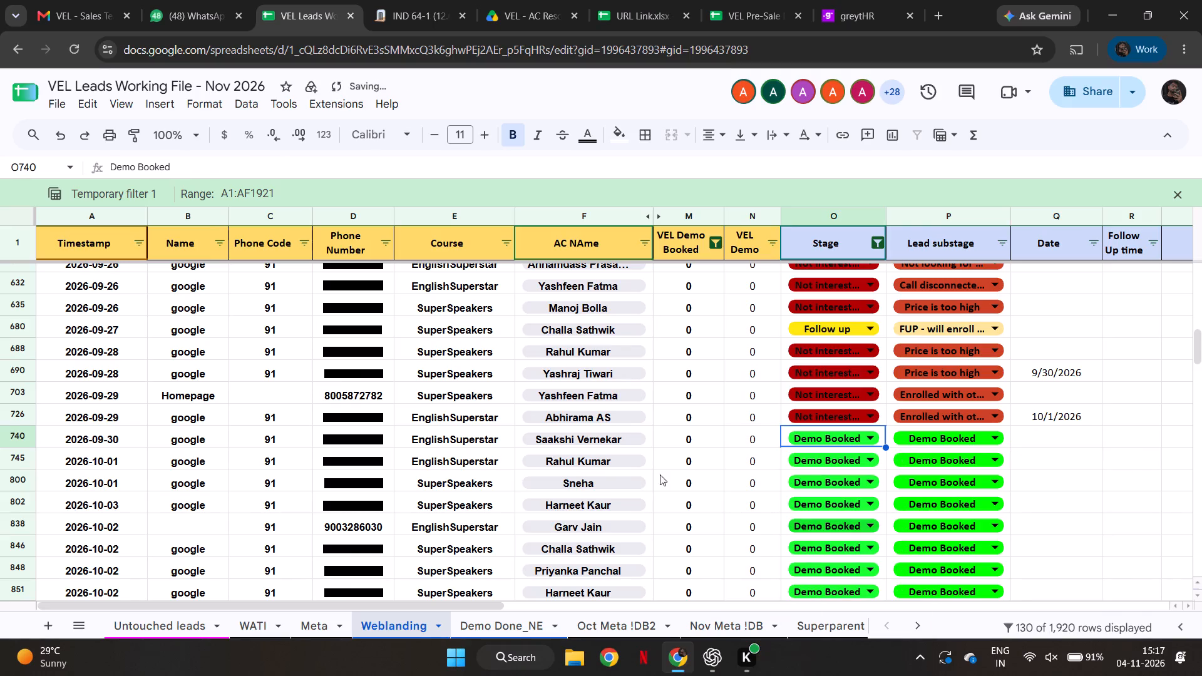
Copy the phone number of the lead in row 745.
{"action": "left_click", "coordinate": [388, 456]}
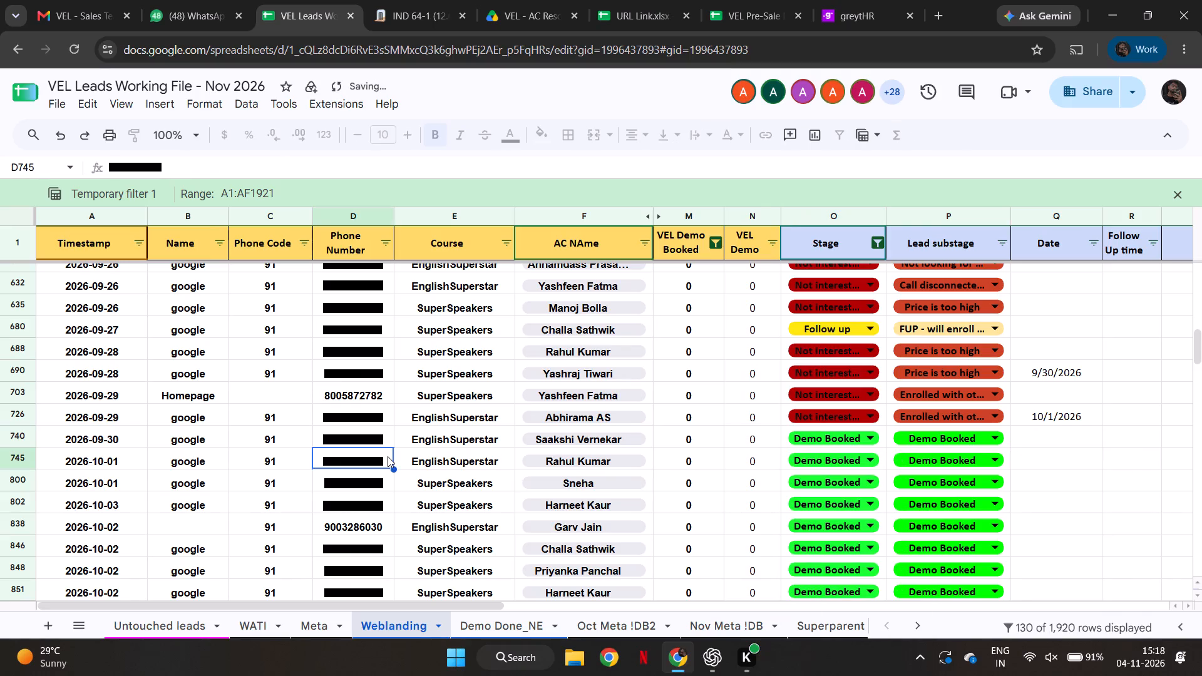
{"action": "key", "text": "ctrl+c"}
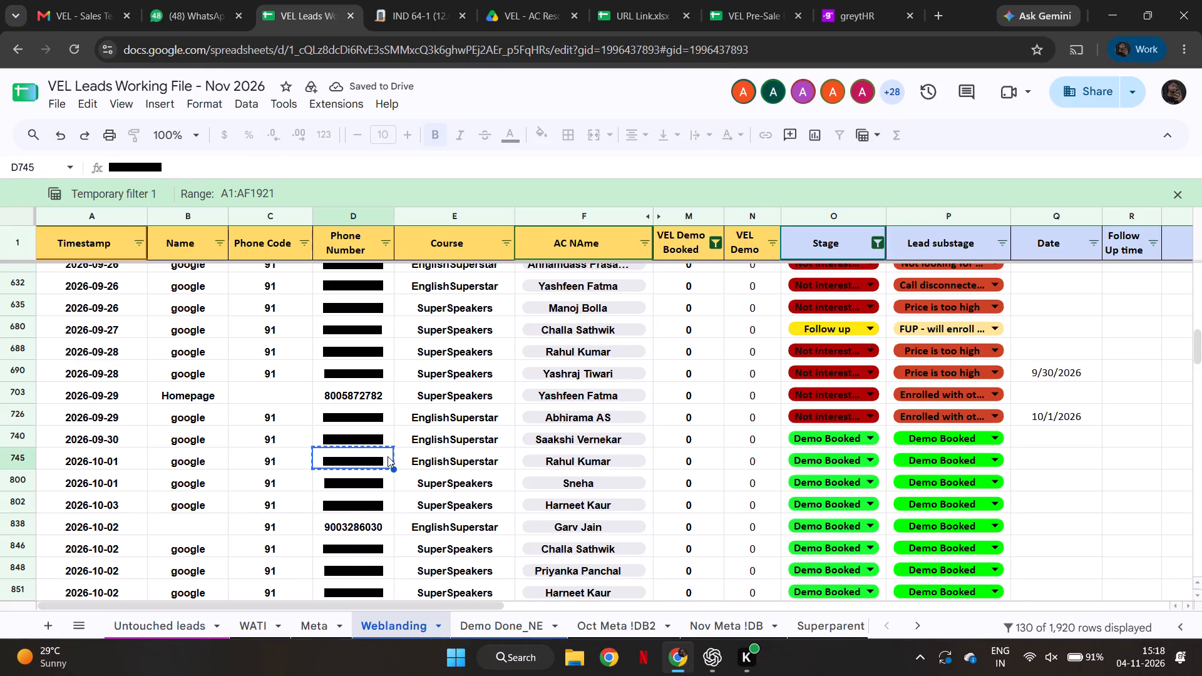
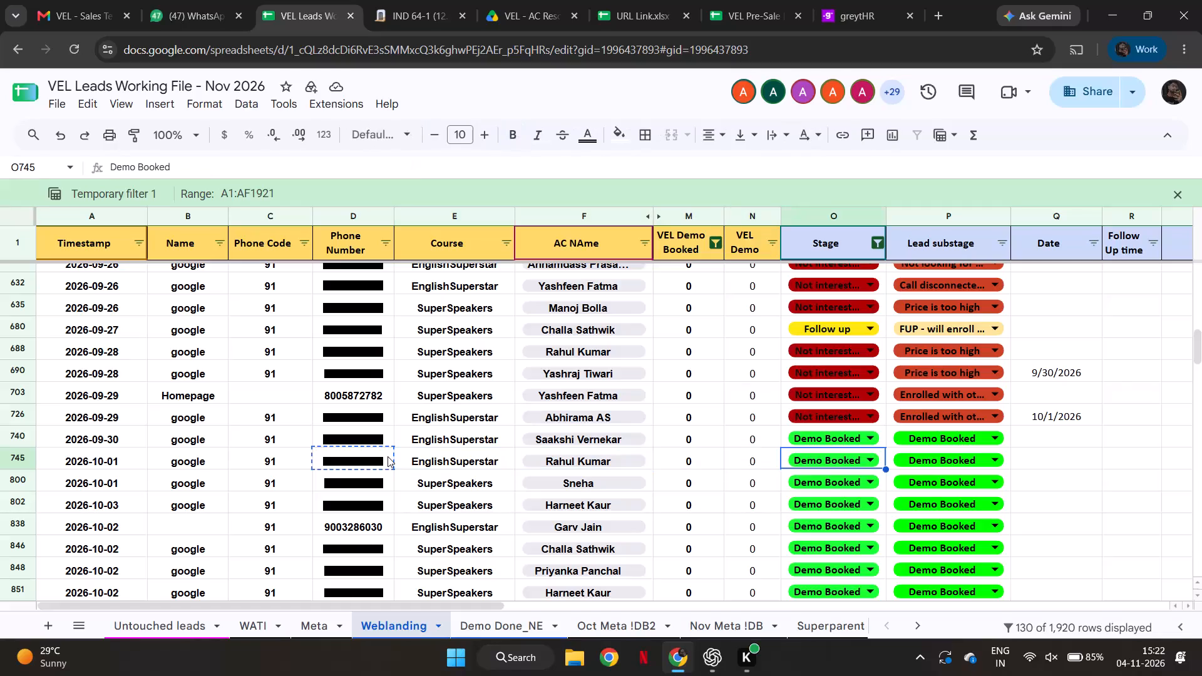
Set the Stage of the lead in row 745 to Not interested.
{"action": "key", "text": "Return"}
{"action": "key", "text": "Down"}
{"action": "key", "text": "Down"}
{"action": "key", "text": "Down"}
{"action": "key", "text": "Down"}
{"action": "key", "text": "Down"}
{"action": "key", "text": "Down"}
{"action": "key", "text": "Down"}
{"action": "key", "text": "Down"}
{"action": "key", "text": "Down"}
{"action": "key", "text": "Down"}
{"action": "key", "text": "Down"}
{"action": "key", "text": "Down"}
{"action": "key", "text": "Down"}
{"action": "key", "text": "Down"}
{"action": "key", "text": "Down"}
{"action": "key", "text": "Down"}
{"action": "key", "text": "Down"}
{"action": "key", "text": "Down"}
{"action": "key", "text": "Down"}
{"action": "key", "text": "Down"}
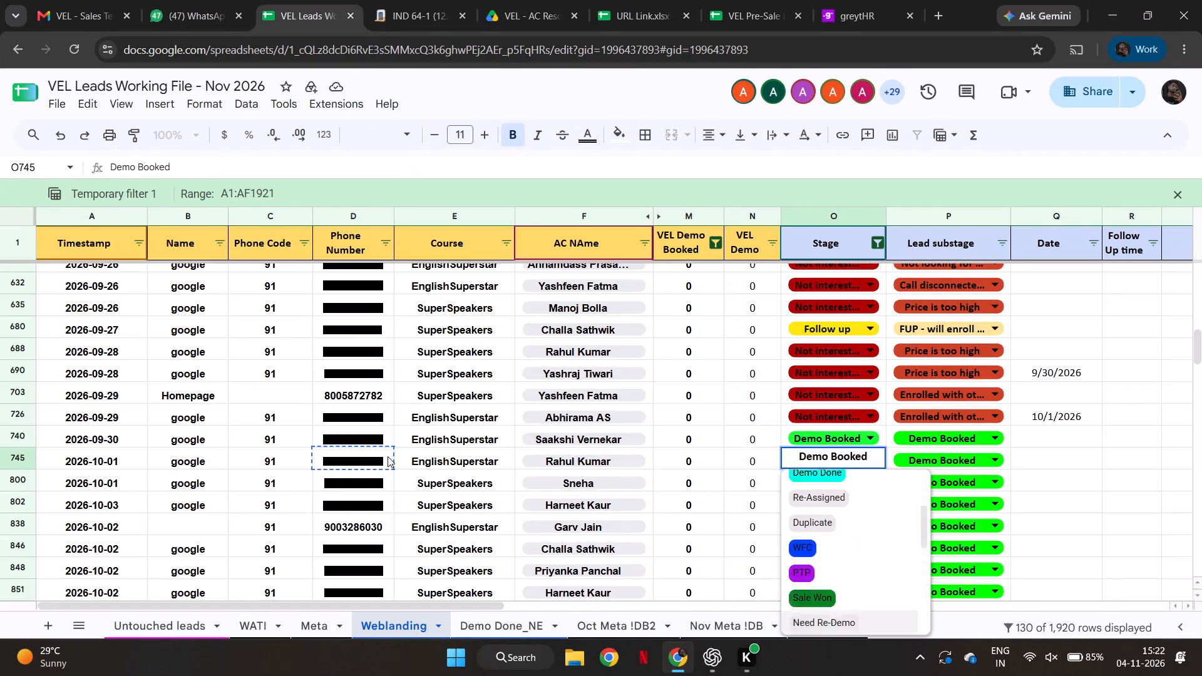
{"action": "key", "text": "Up"}
{"action": "key", "text": "Up"}
{"action": "key", "text": "Up"}
{"action": "key", "text": "Up"}
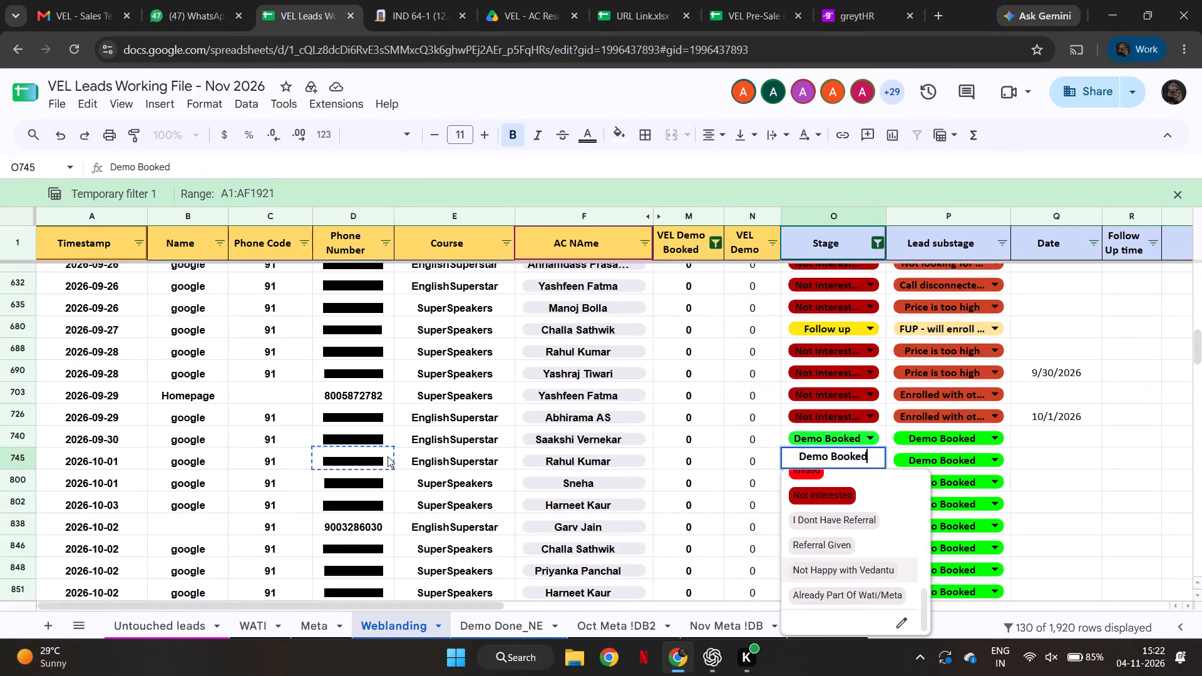
{"action": "key", "text": "Up"}
{"action": "key", "text": "Up"}
{"action": "key", "text": "Up"}
{"action": "key", "text": "Return"}
Set the Lead substage of the lead in row 745 to Not looking for any caoching.
{"action": "key", "text": "Up"}
{"action": "key", "text": "Right"}
{"action": "key", "text": "Return"}
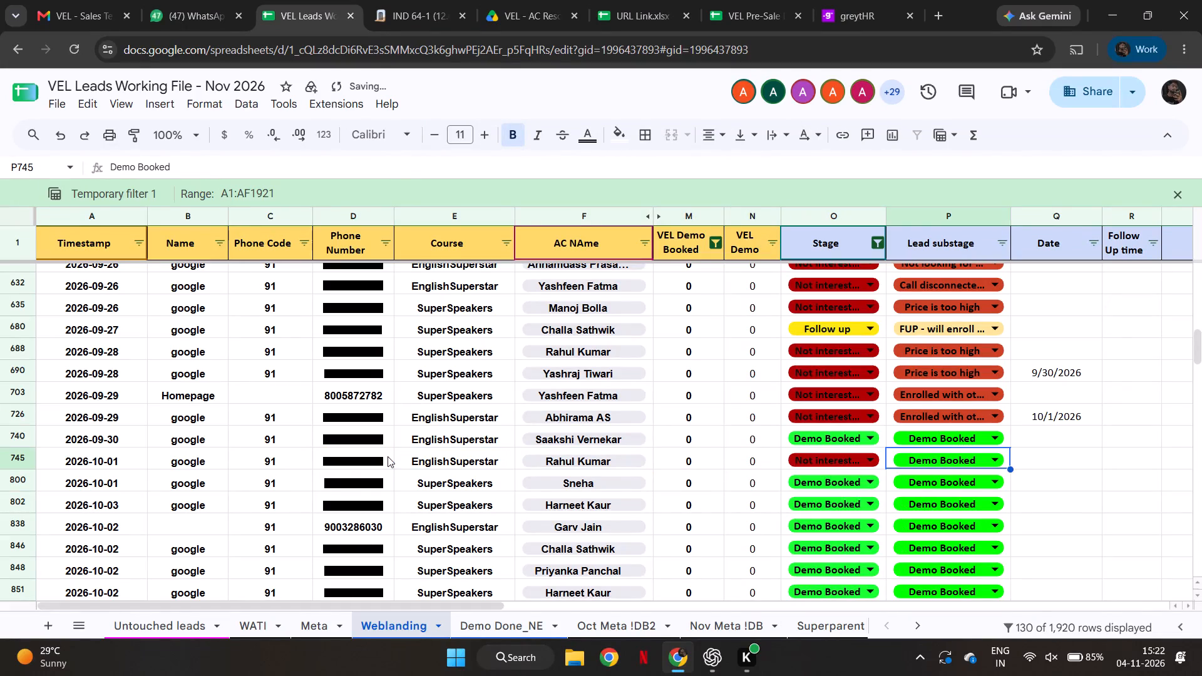
{"action": "key", "text": "Down"}
{"action": "key", "text": "Down"}
{"action": "key", "text": "Down"}
{"action": "key", "text": "Down"}
{"action": "key", "text": "Down"}
{"action": "key", "text": "Down"}
{"action": "key", "text": "Down"}
{"action": "key", "text": "Down"}
{"action": "key", "text": "Down"}
{"action": "key", "text": "Down"}
{"action": "key", "text": "Down"}
{"action": "key", "text": "Down"}
{"action": "key", "text": "Down"}
{"action": "key", "text": "Down"}
{"action": "key", "text": "Down"}
{"action": "key", "text": "Down"}
{"action": "key", "text": "Down"}
{"action": "key", "text": "Down"}
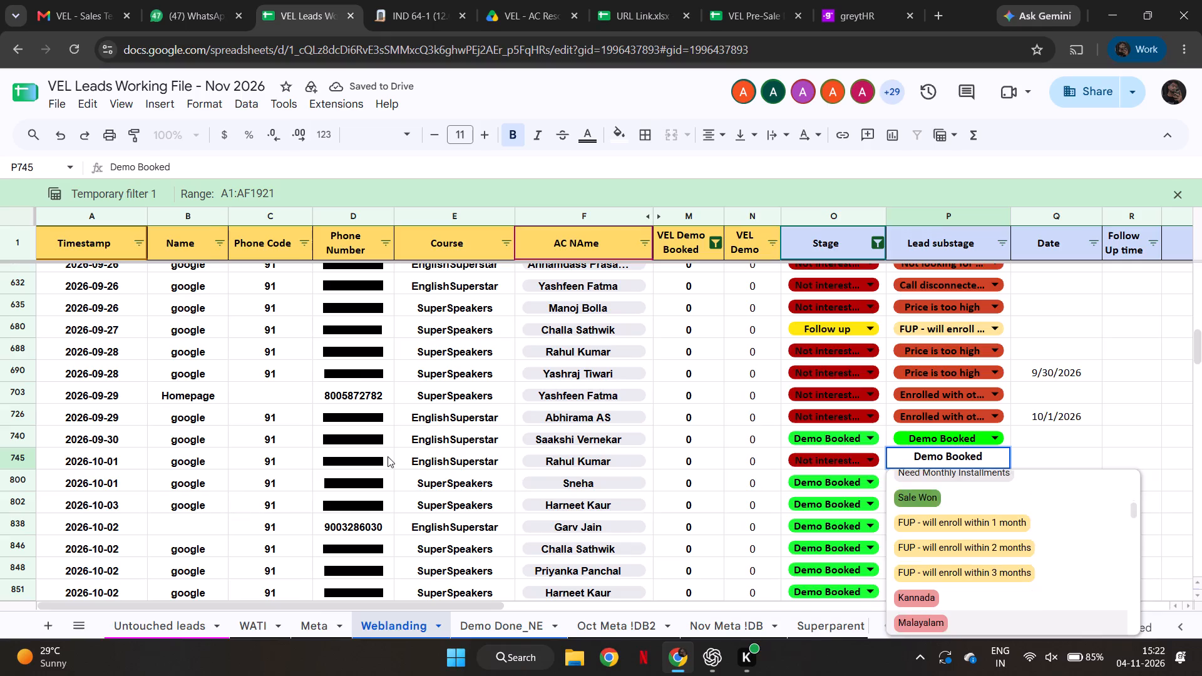
{"action": "key", "text": "Down"}
{"action": "key", "text": "Down"}
{"action": "key", "text": "Down"}
{"action": "key", "text": "Down"}
{"action": "key", "text": "Down"}
{"action": "key", "text": "Down"}
{"action": "key", "text": "Down"}
{"action": "key", "text": "Down"}
{"action": "key", "text": "Down"}
{"action": "key", "text": "Down"}
{"action": "key", "text": "Down"}
{"action": "key", "text": "Down"}
{"action": "key", "text": "Down"}
{"action": "key", "text": "Down"}
{"action": "key", "text": "Down"}
{"action": "key", "text": "Down"}
{"action": "key", "text": "Down"}
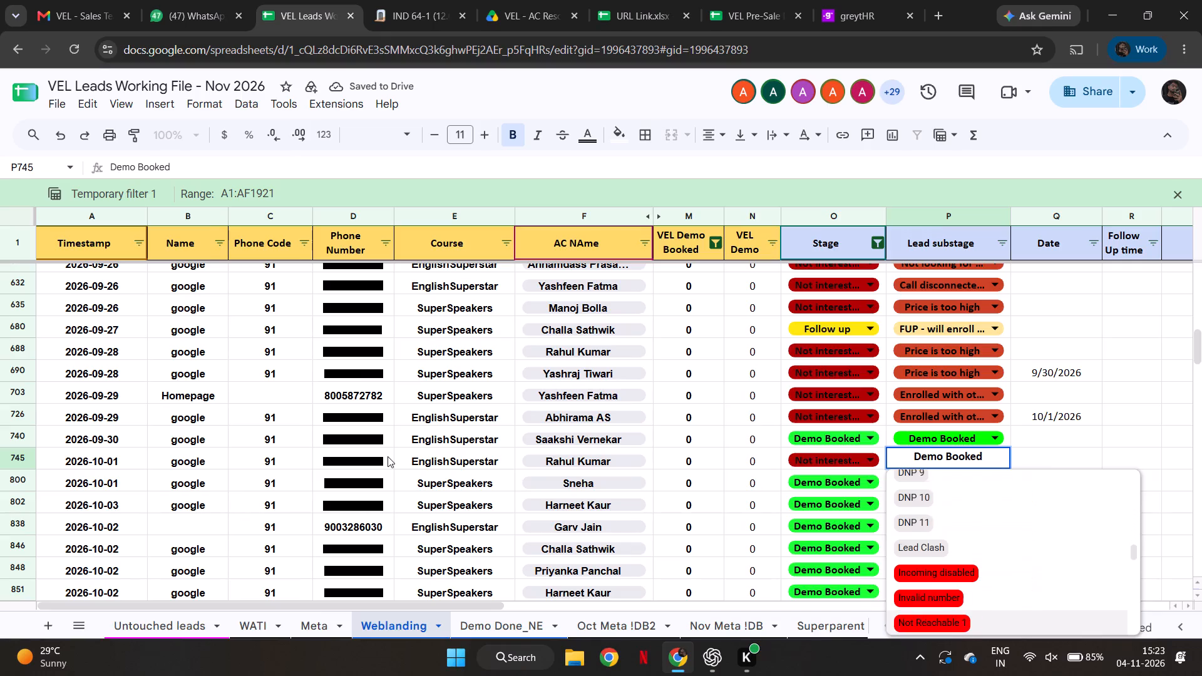
{"action": "key", "text": "Down"}
{"action": "key", "text": "Down"}
{"action": "key", "text": "Down"}
{"action": "key", "text": "Down"}
{"action": "key", "text": "Down"}
{"action": "key", "text": "Down"}
{"action": "key", "text": "Down"}
{"action": "key", "text": "Down"}
{"action": "key", "text": "Down"}
{"action": "key", "text": "Down"}
{"action": "key", "text": "Down"}
{"action": "key", "text": "Down"}
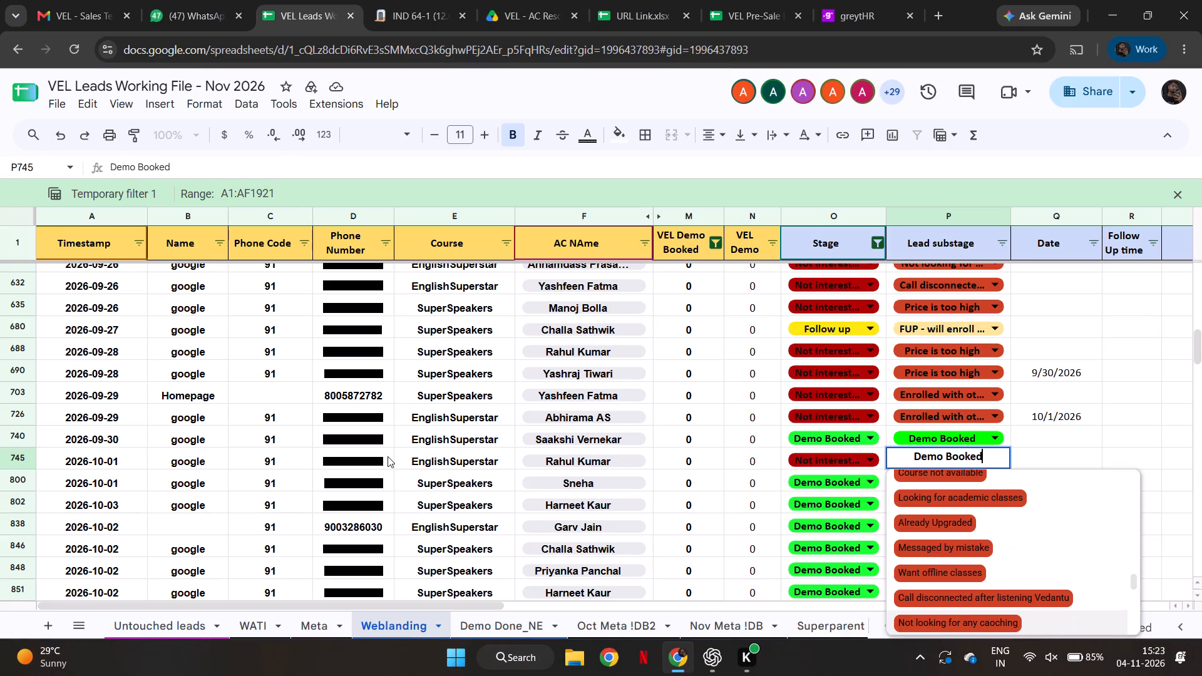
{"action": "key", "text": "Down"}
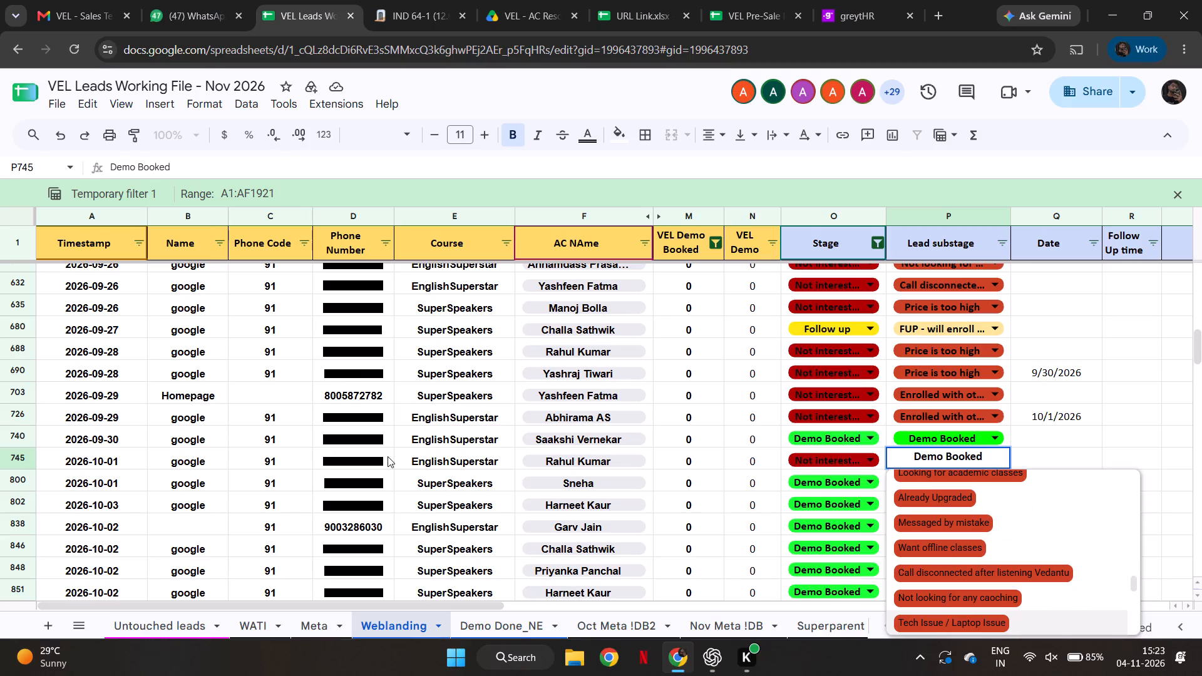
{"action": "key", "text": "Down"}
{"action": "key", "text": "Down"}
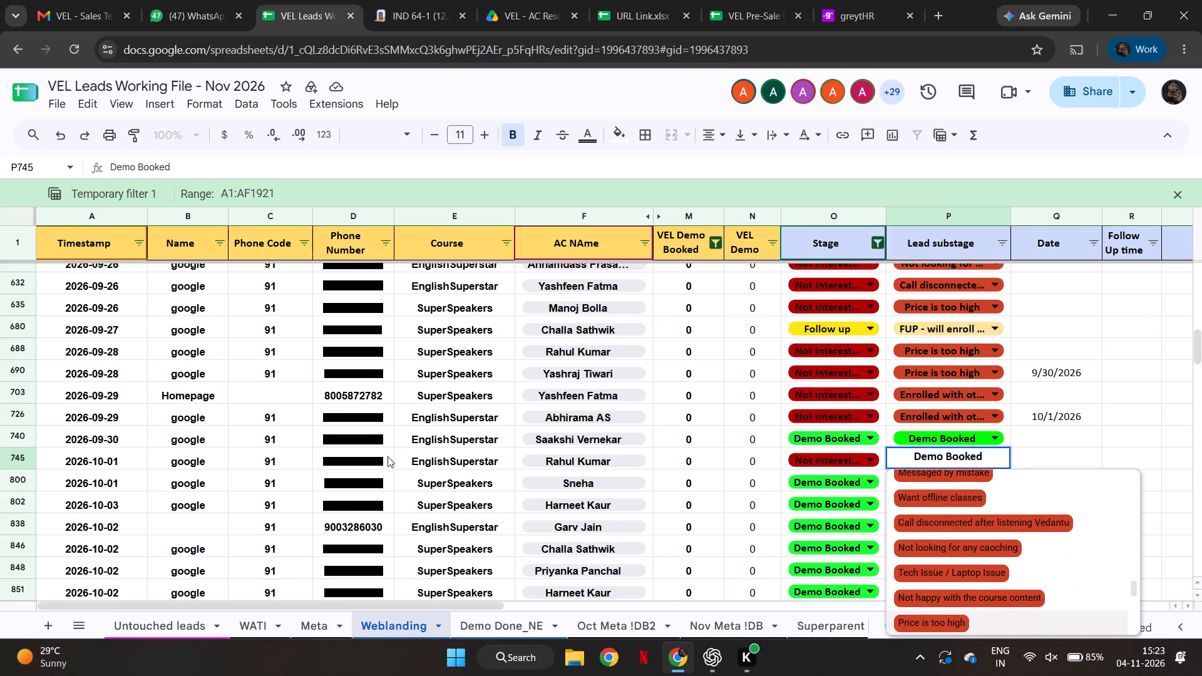
{"action": "key", "text": "Up"}
{"action": "key", "text": "Up"}
{"action": "key", "text": "Up"}
{"action": "key", "text": "Return"}
Copy the phone number of the lead in row 800.
{"action": "key", "text": "Left"}
{"action": "key", "text": "Left"}
{"action": "key", "text": "Left"}
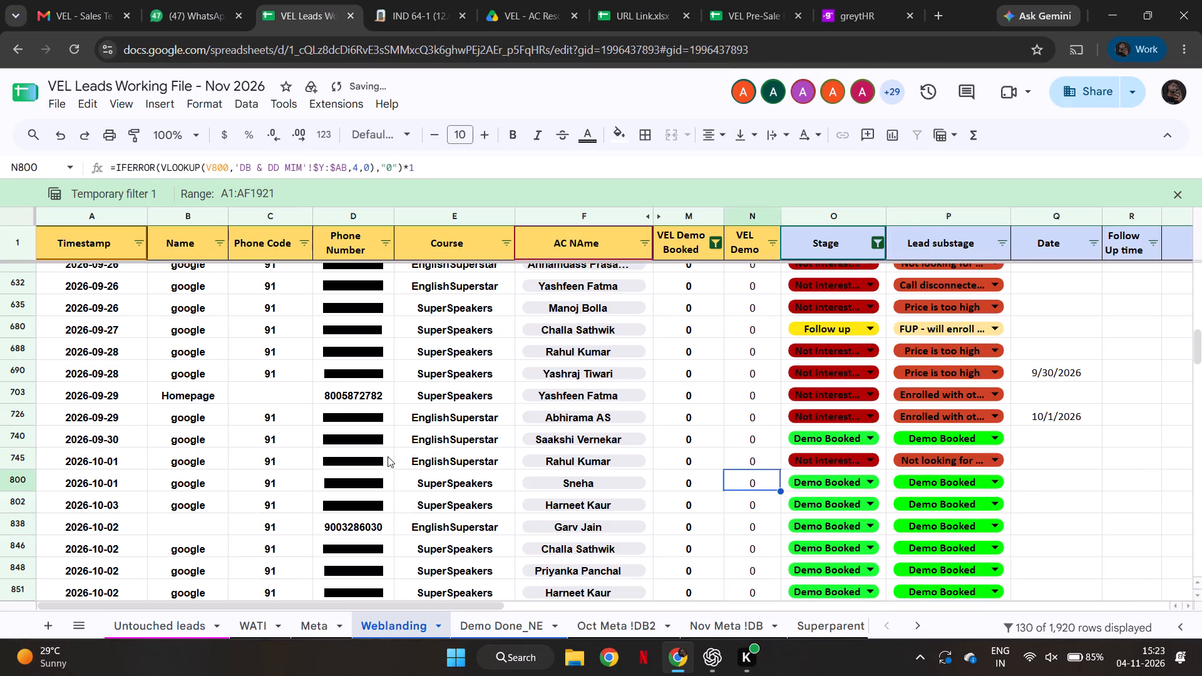
{"action": "key", "text": "Left"}
{"action": "key", "text": "Left"}
{"action": "key", "text": "Left"}
{"action": "key", "text": "ctrl+c"}
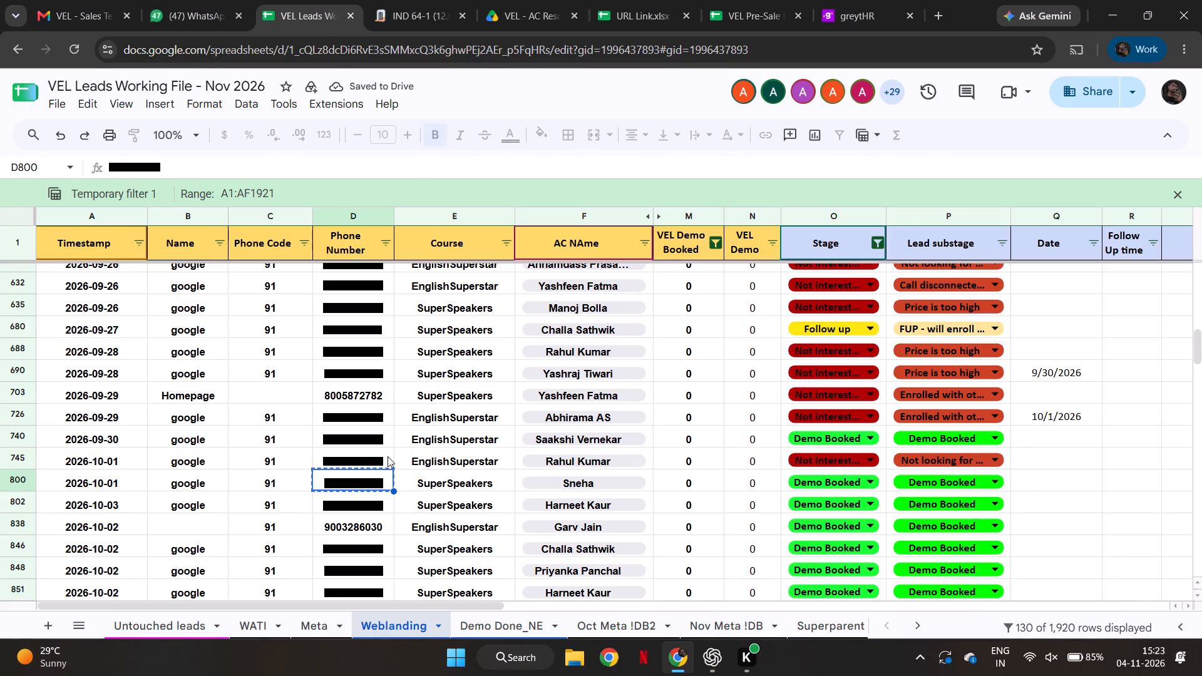
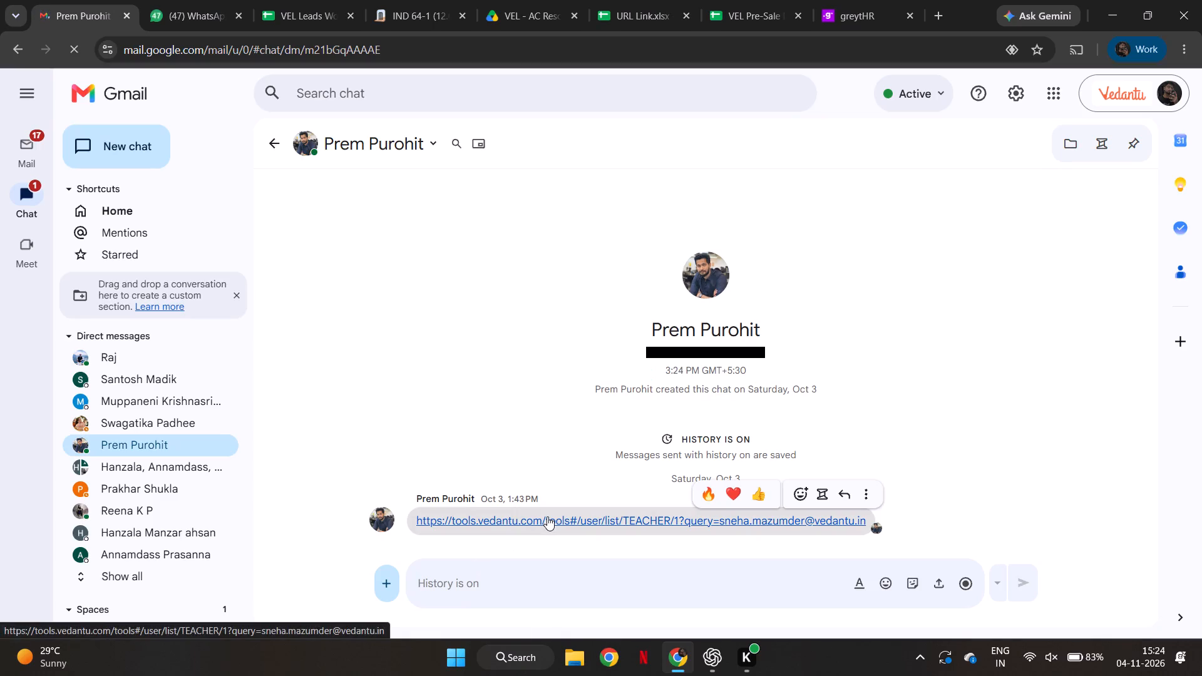
Open the Vedantu tools teacher-list link shared in the direct chat and bring up the site's sign-in form.
{"action": "left_click", "coordinate": [547, 516]}
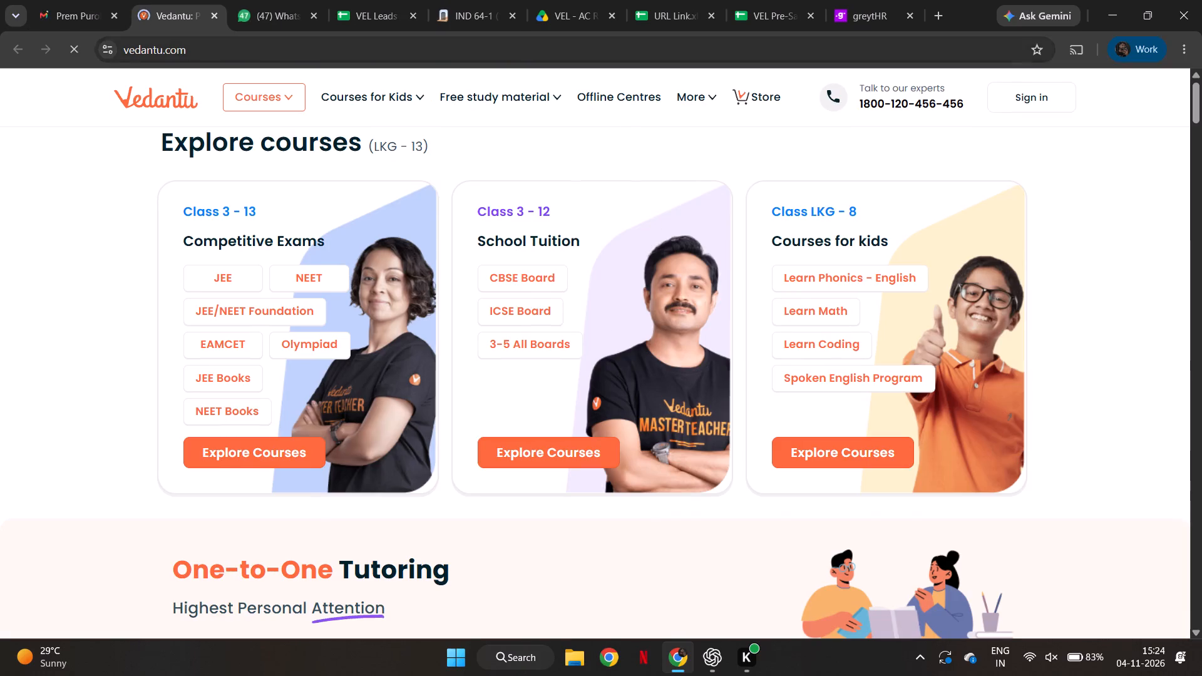
{"action": "left_click", "coordinate": [1042, 95]}
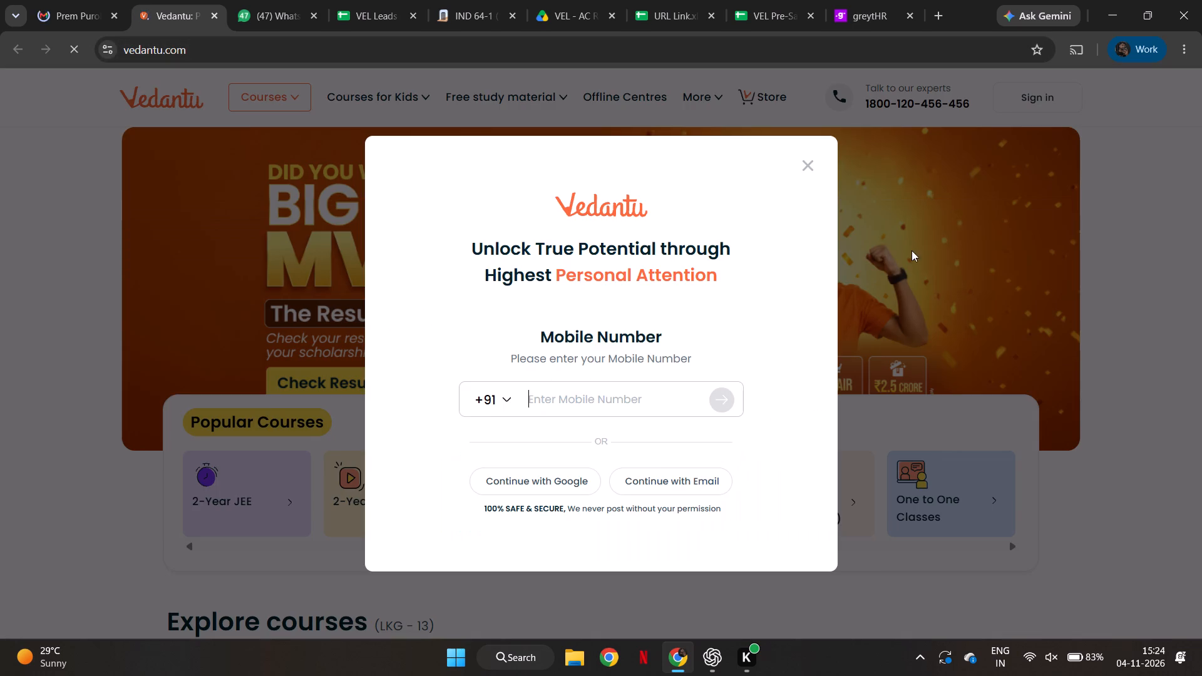
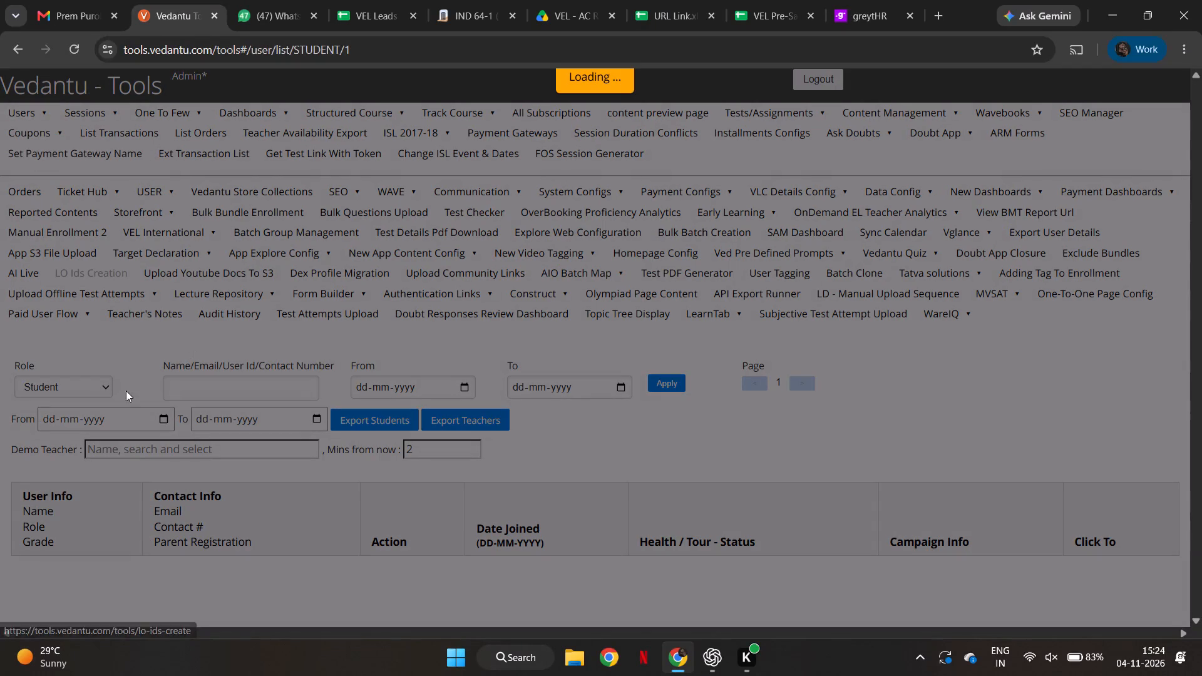
Search the student list for the lead using the copied contact number.
{"action": "left_click", "coordinate": [250, 395]}
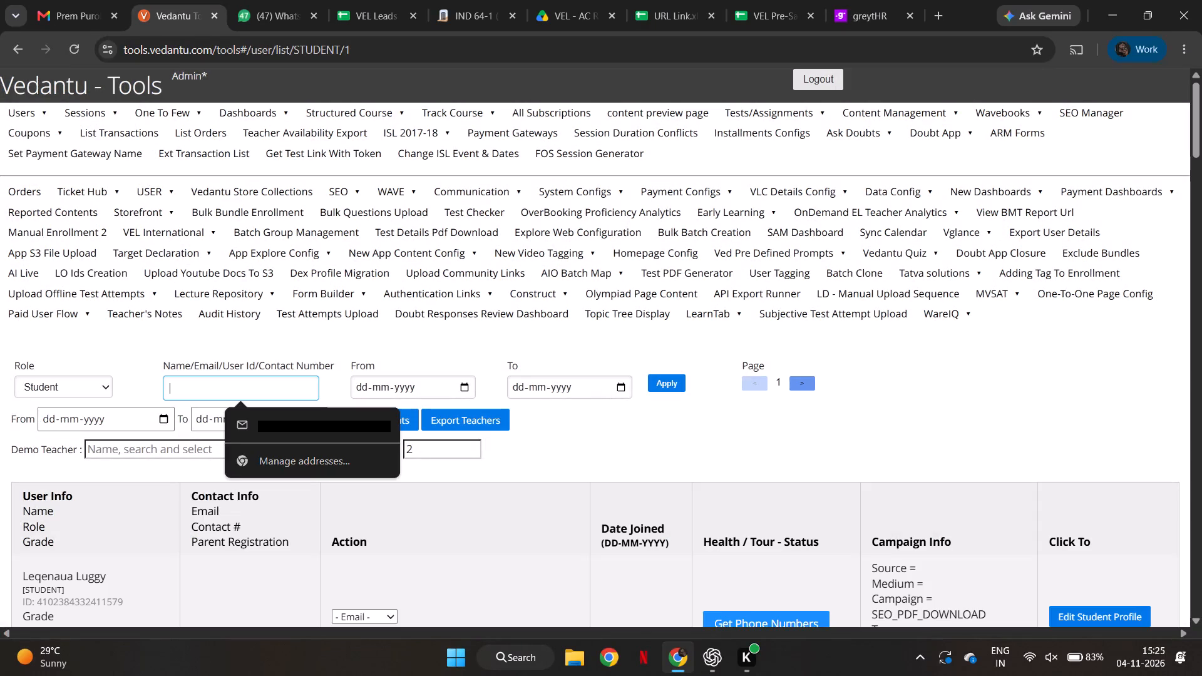
{"action": "key", "text": "ctrl+v"}
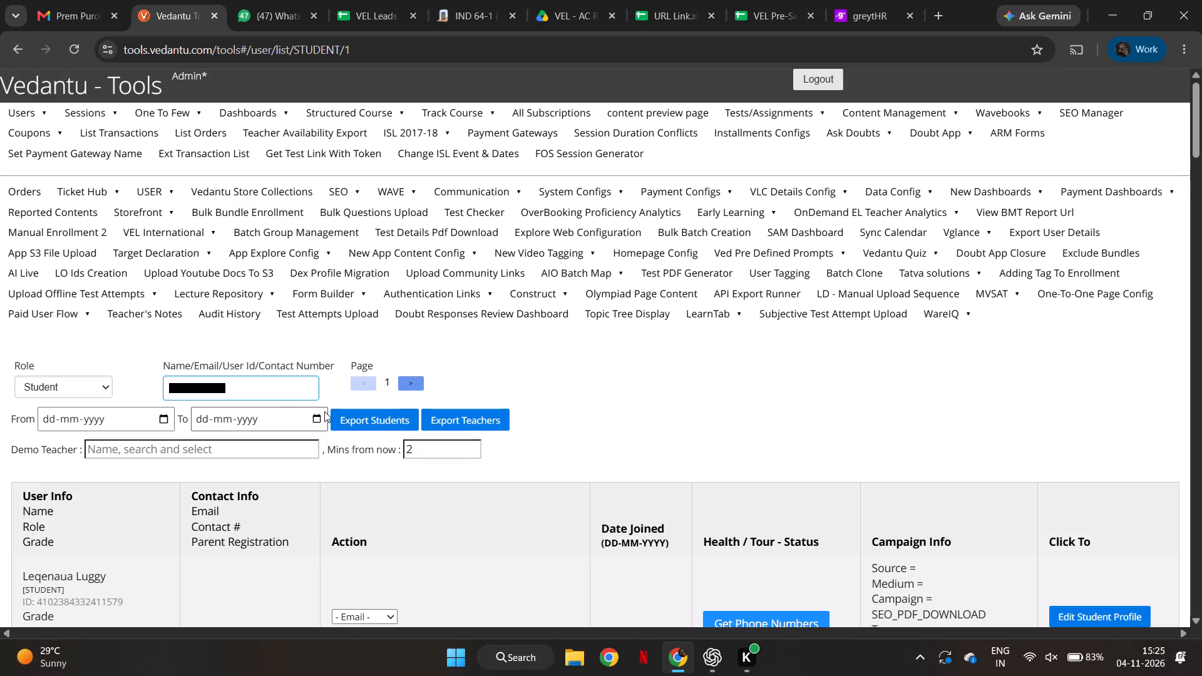
{"action": "key", "text": "Return"}
{"action": "scroll", "coordinate": [374, 484], "scroll_direction": "down", "scroll_amount": 2}
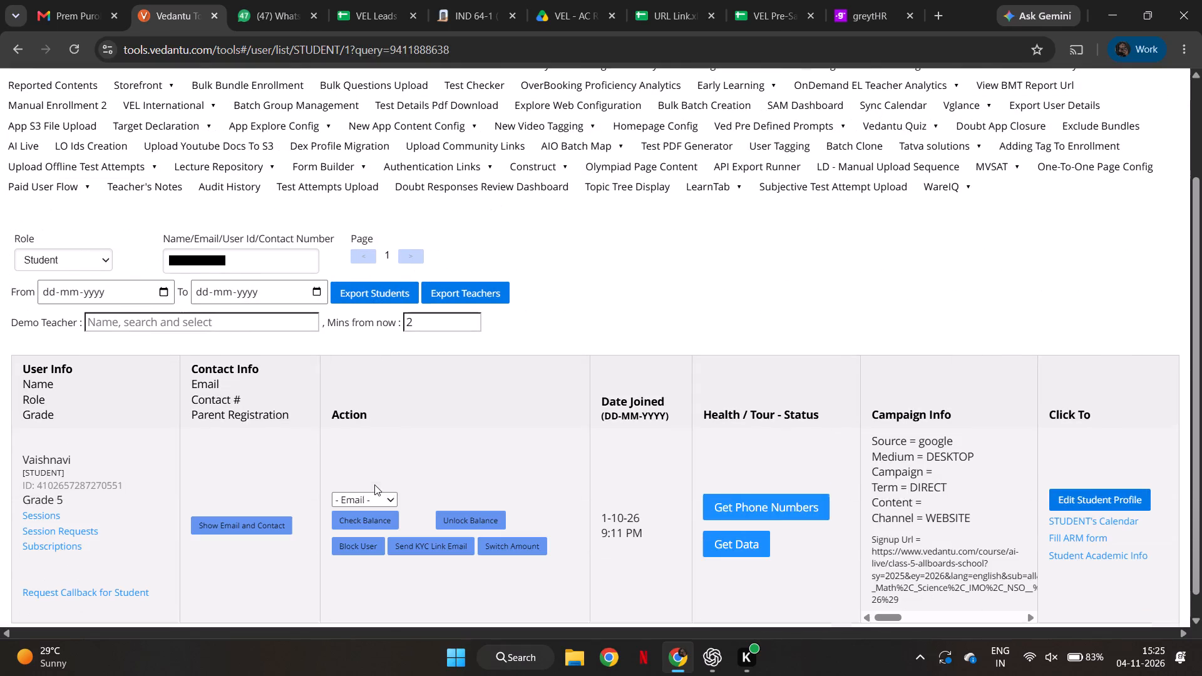
{"action": "scroll", "coordinate": [374, 484], "scroll_direction": "down", "scroll_amount": 2}
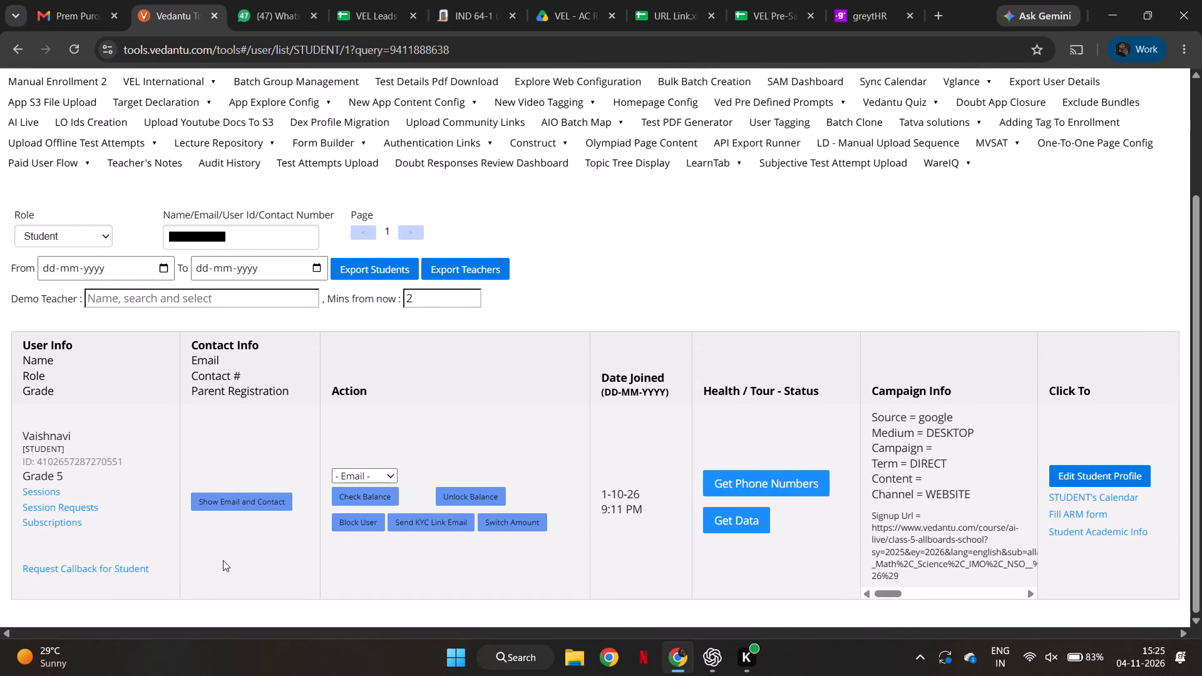
Check the found student's sessions and monthly calendar for scheduled classes, and return to the student search result.
{"action": "left_click", "coordinate": [46, 491]}
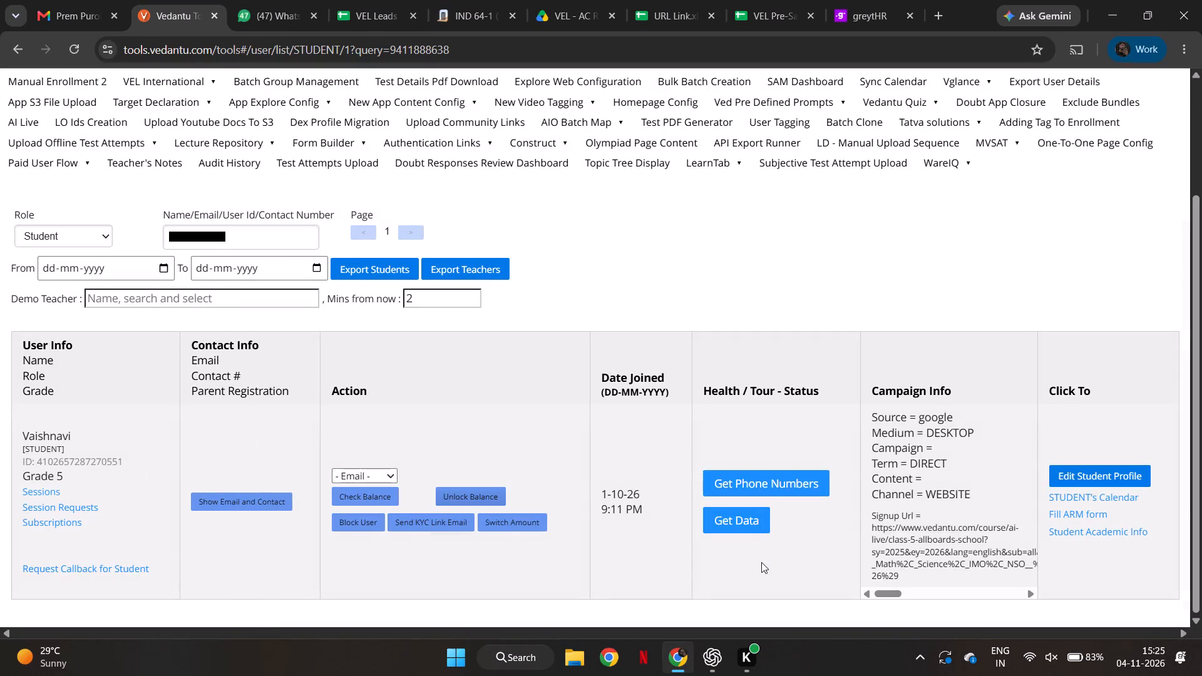
{"action": "left_click", "coordinate": [1116, 495]}
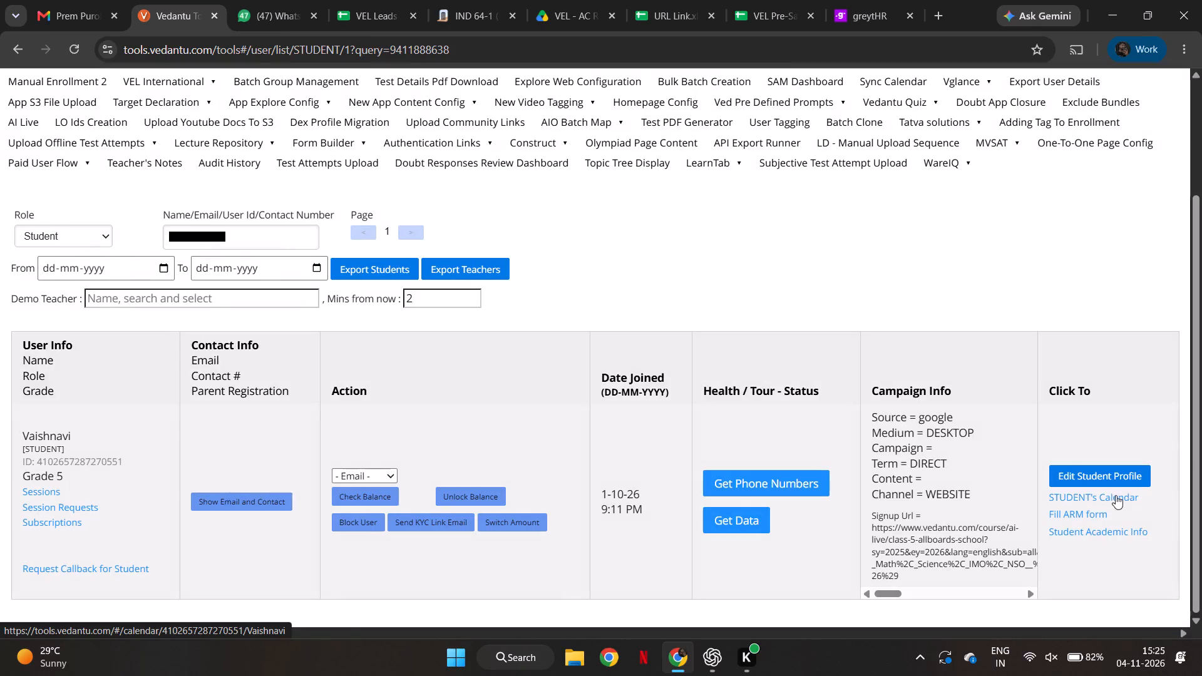
{"action": "scroll", "coordinate": [724, 509], "scroll_direction": "down", "scroll_amount": 8}
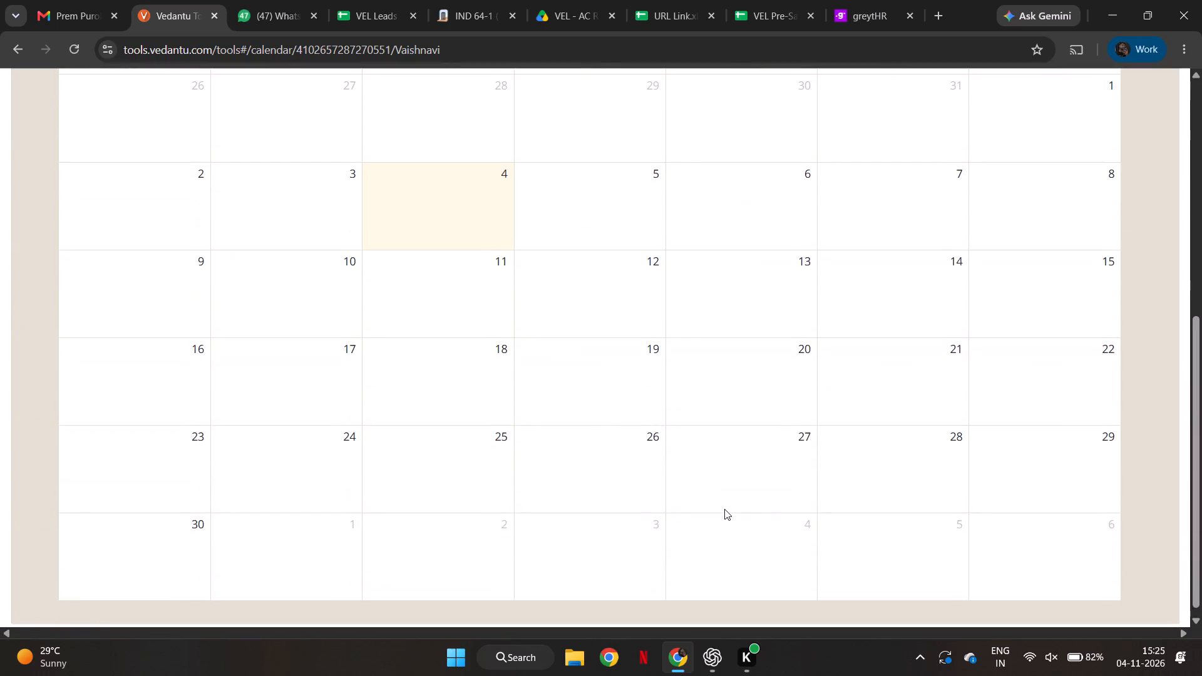
{"action": "scroll", "coordinate": [724, 509], "scroll_direction": "up", "scroll_amount": 5}
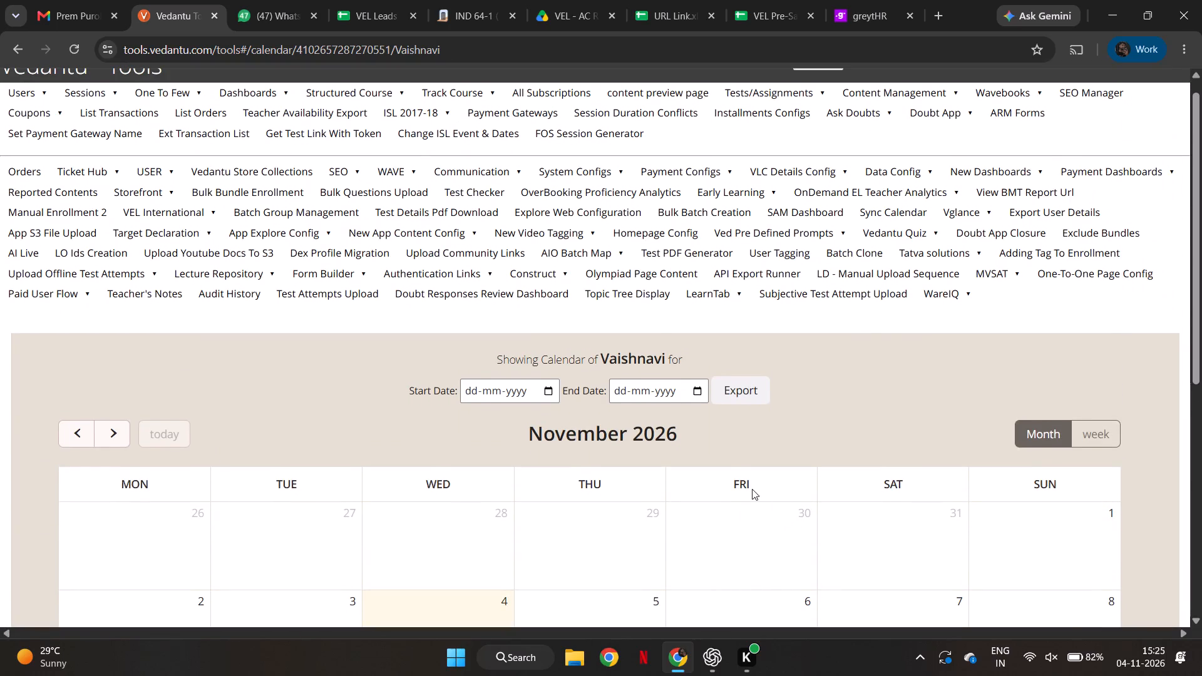
{"action": "scroll", "coordinate": [752, 489], "scroll_direction": "up", "scroll_amount": 5}
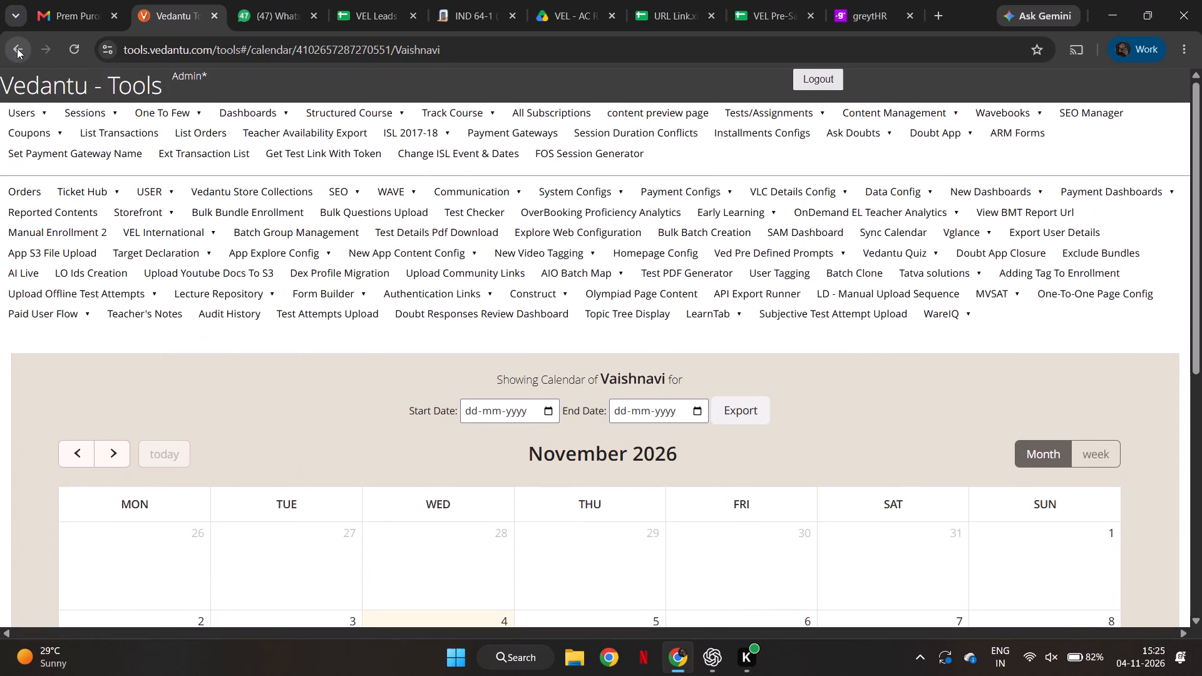
{"action": "left_click", "coordinate": [18, 48]}
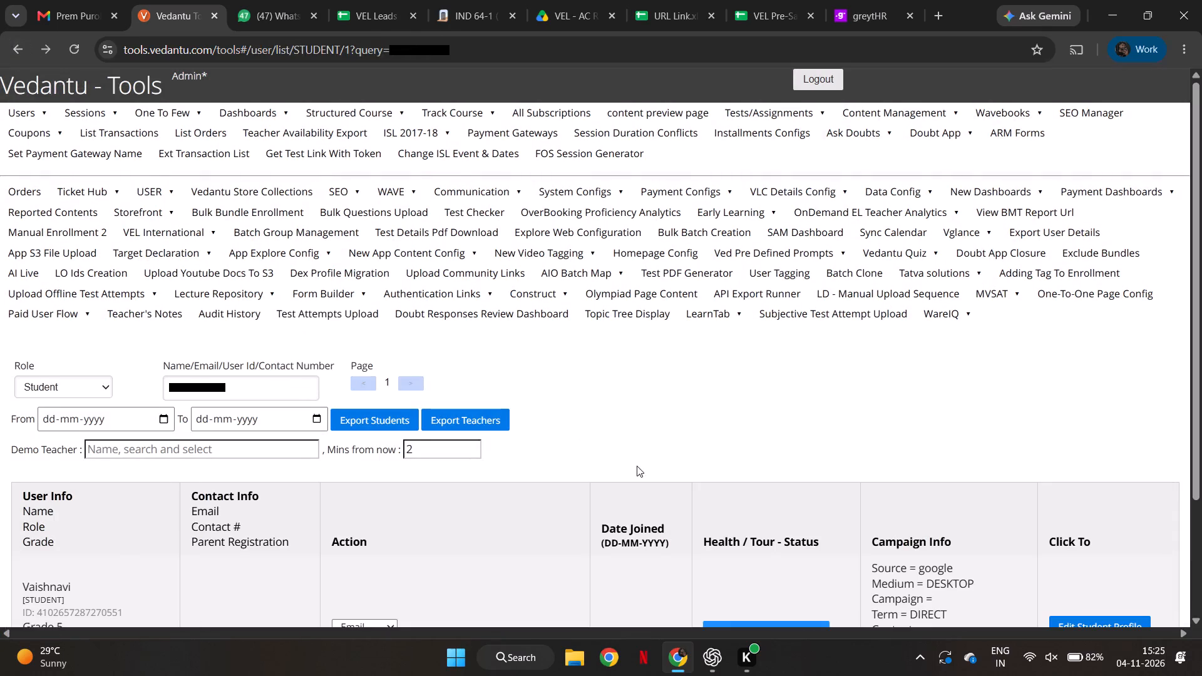
View the student's registered email and contact details, and close them.
{"action": "scroll", "coordinate": [637, 466], "scroll_direction": "down", "scroll_amount": 2}
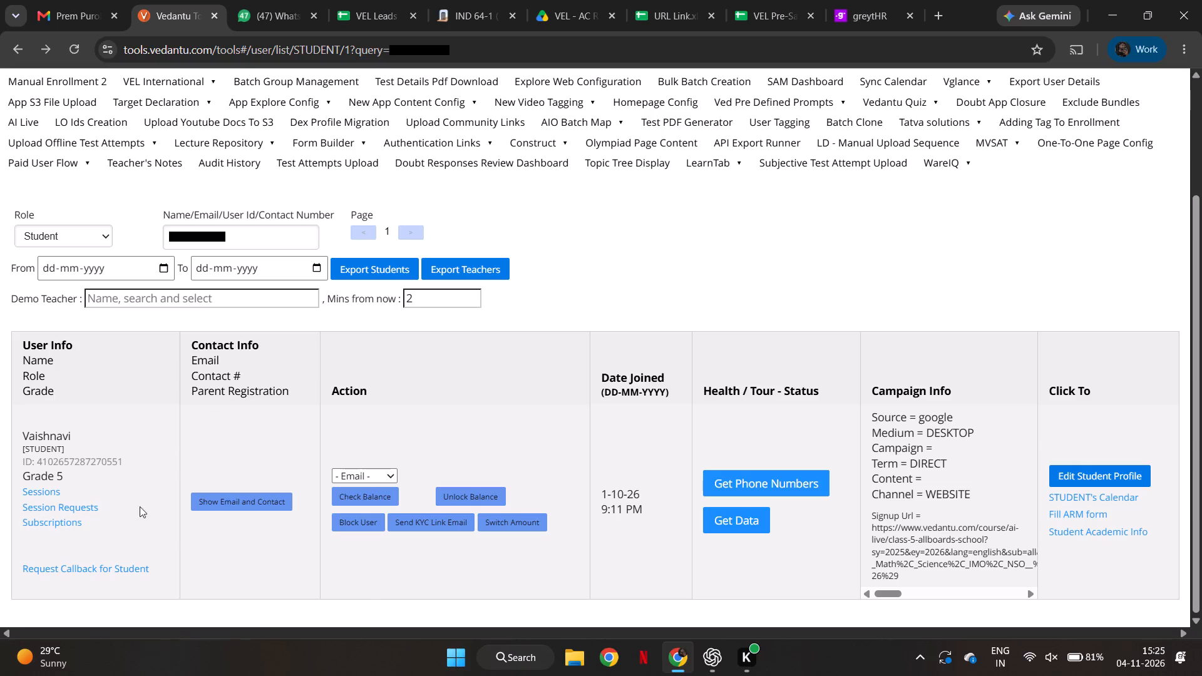
{"action": "left_click", "coordinate": [232, 494]}
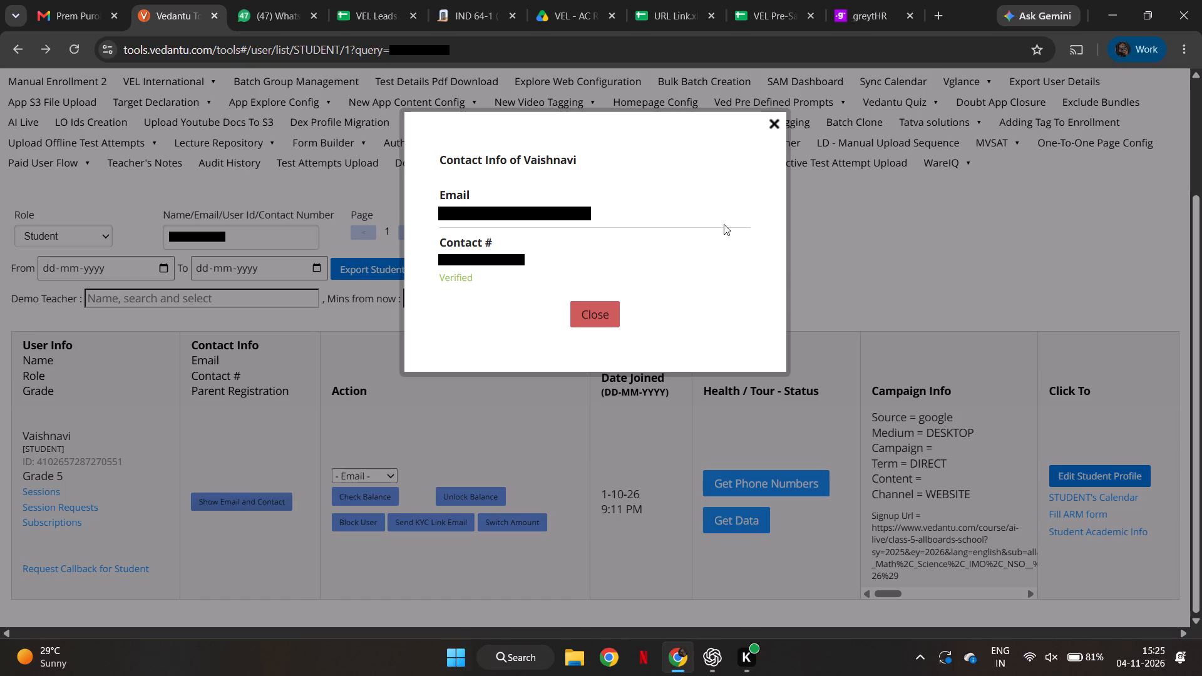
{"action": "left_click", "coordinate": [776, 126]}
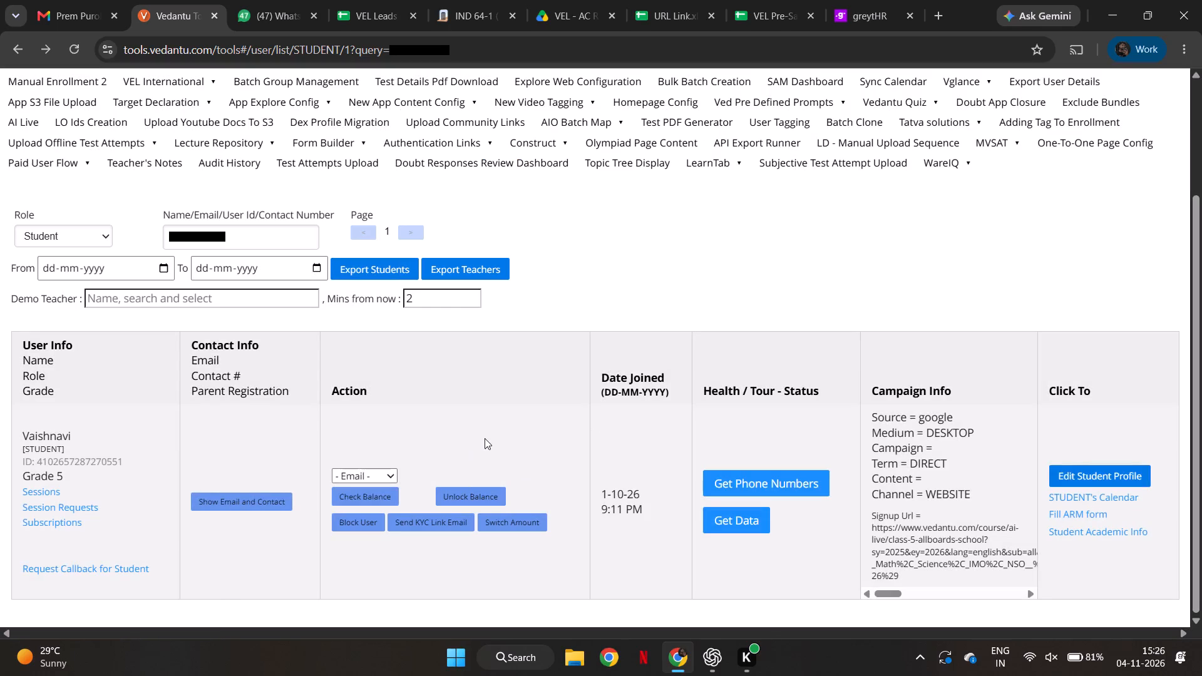
Show the student's tour and health-check data, and hide it again.
{"action": "left_click", "coordinate": [734, 514]}
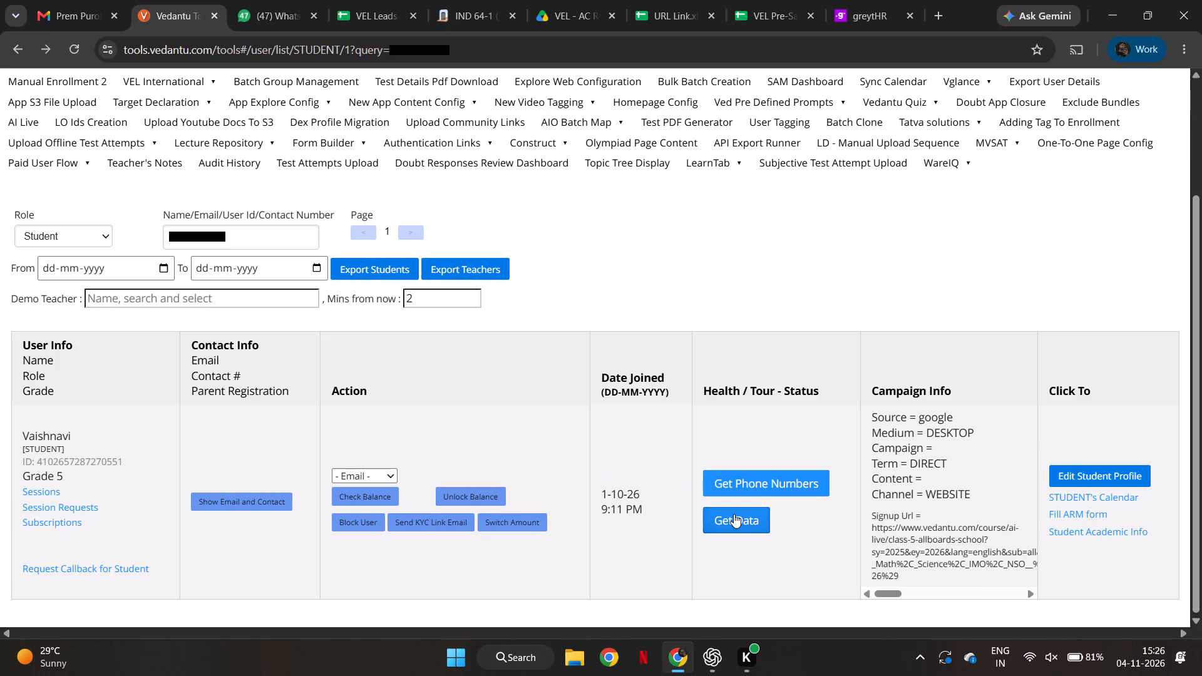
{"action": "scroll", "coordinate": [655, 471], "scroll_direction": "down", "scroll_amount": 3}
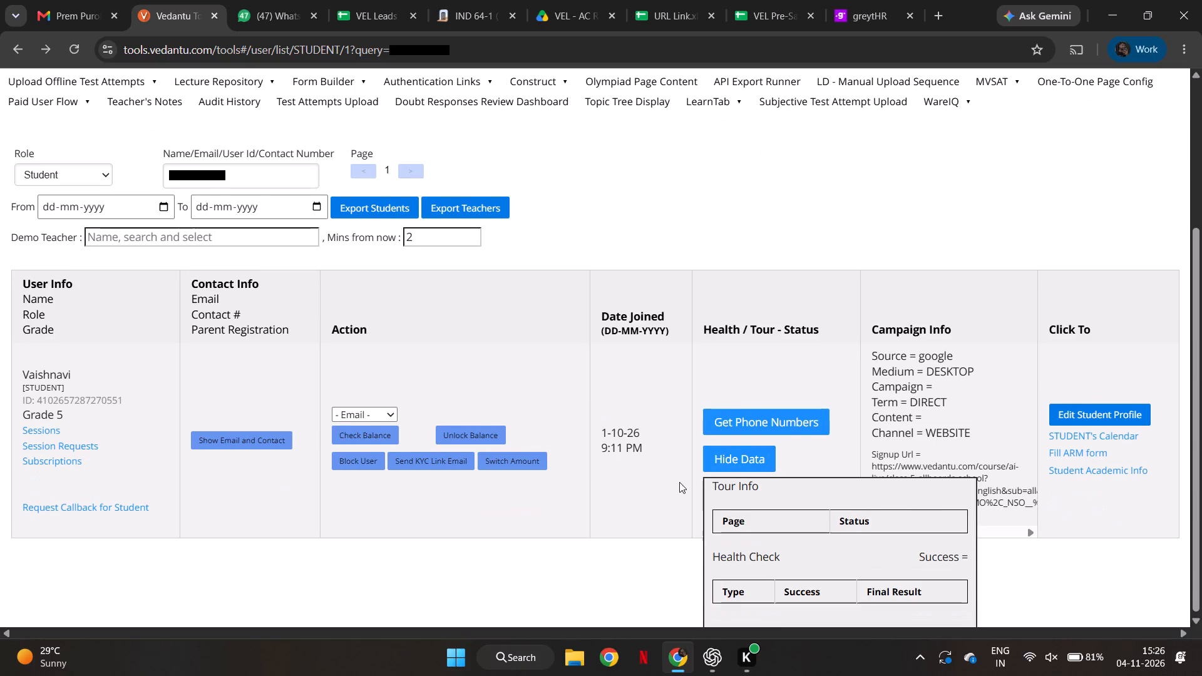
{"action": "scroll", "coordinate": [679, 482], "scroll_direction": "down", "scroll_amount": 1}
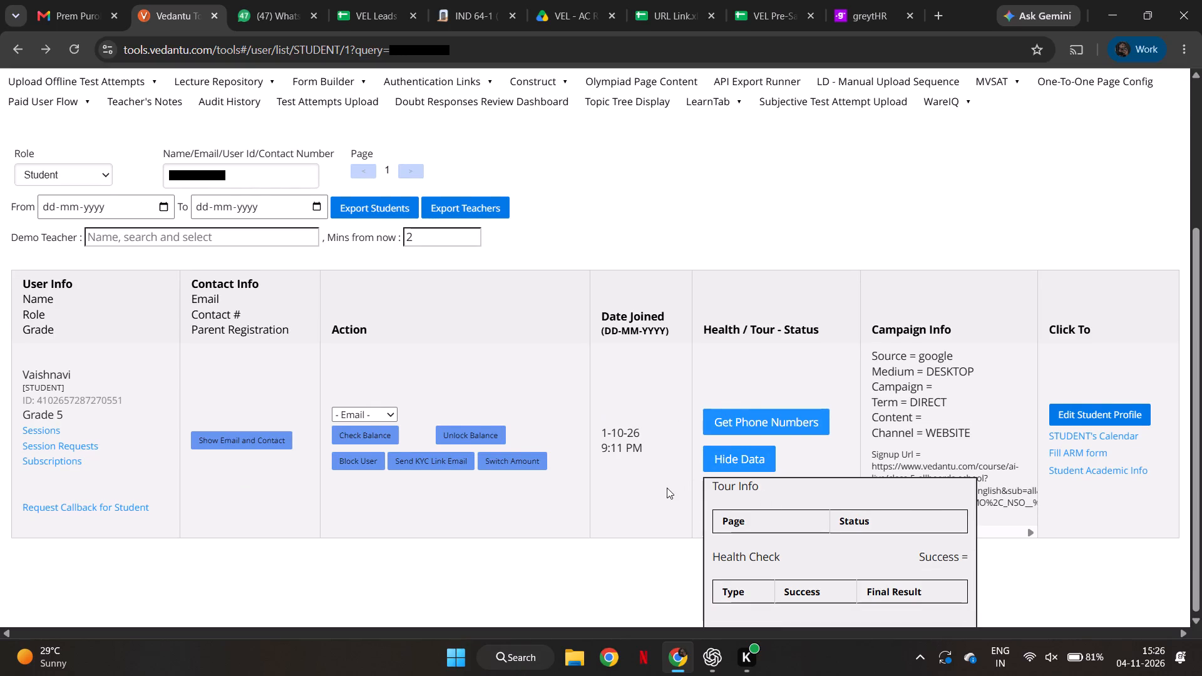
{"action": "left_click", "coordinate": [667, 488]}
{"action": "left_click", "coordinate": [739, 454]}
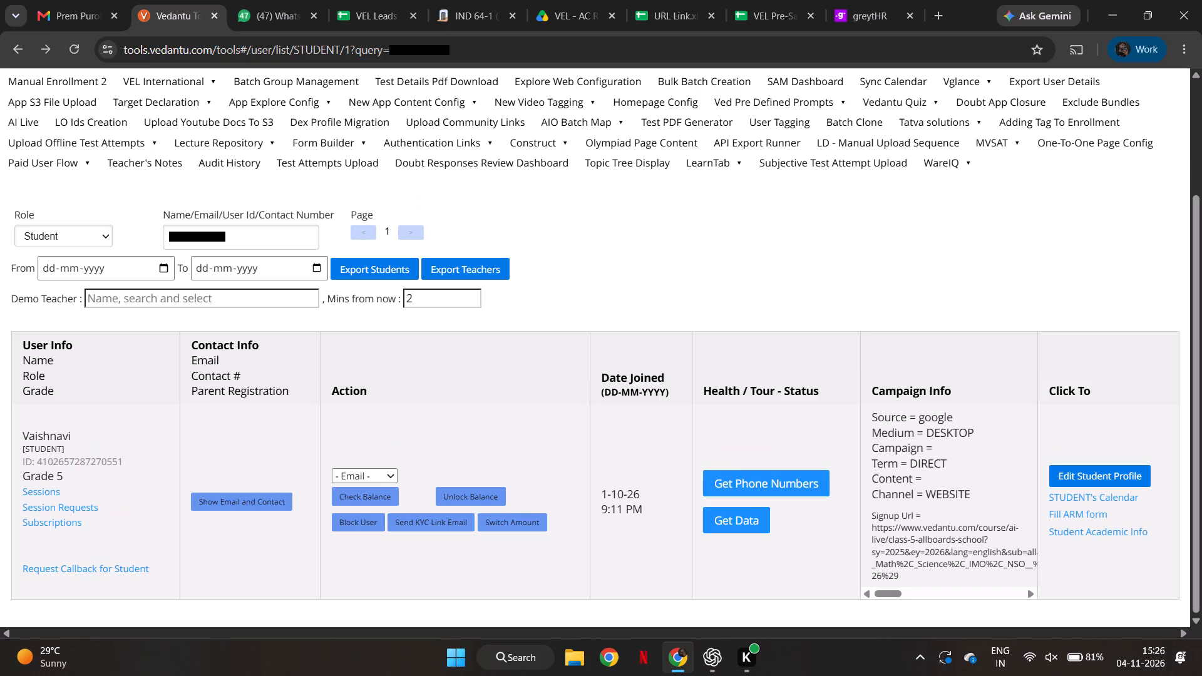
Open the student's academic info page and return to the student search result.
{"action": "left_click", "coordinate": [1084, 529]}
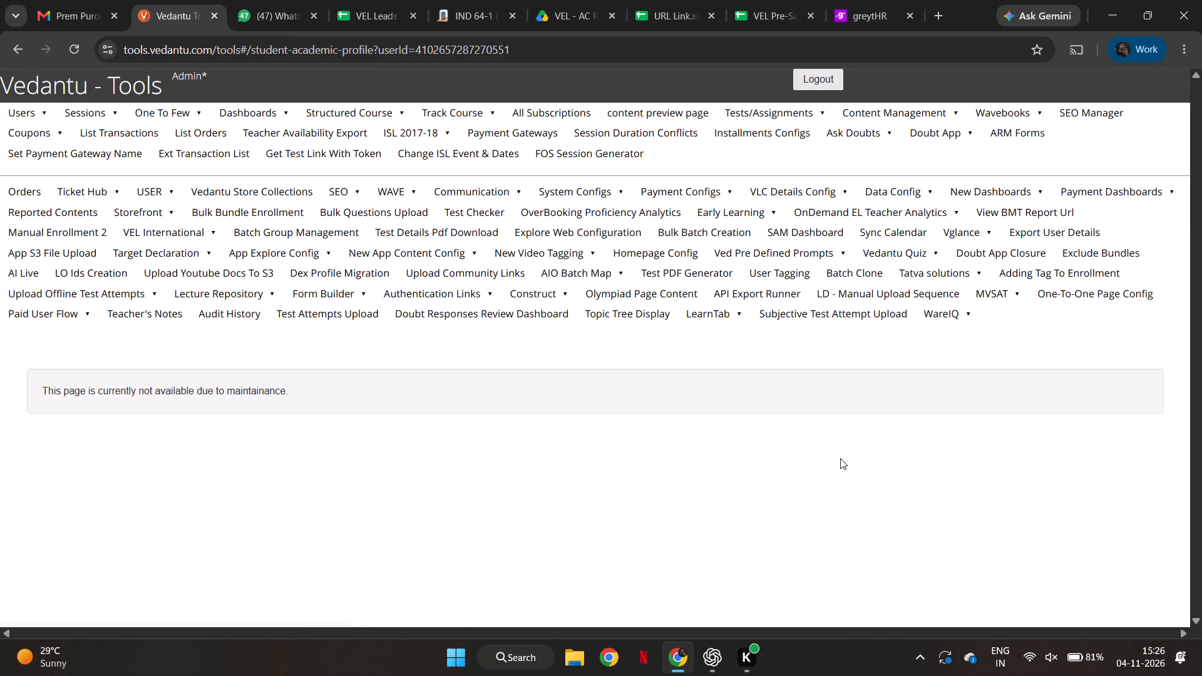
{"action": "left_click", "coordinate": [9, 49]}
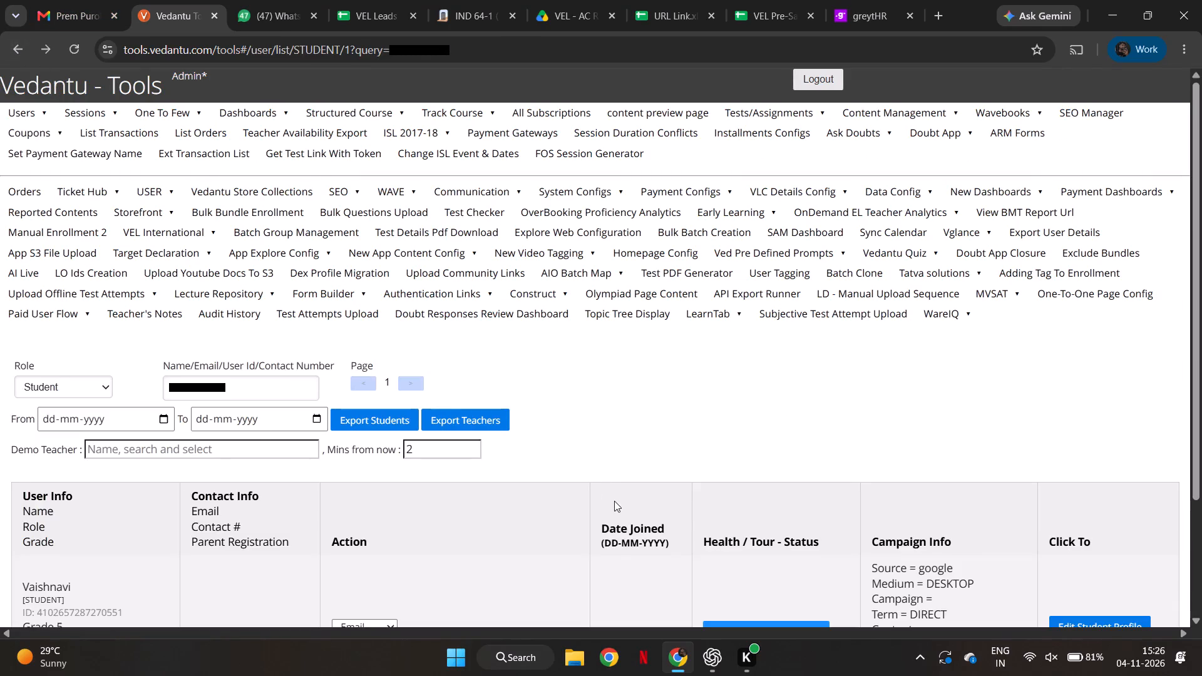
Open the student's subscriptions and examine the course, teacher, payment, date and status details.
{"action": "scroll", "coordinate": [640, 514], "scroll_direction": "down", "scroll_amount": 3}
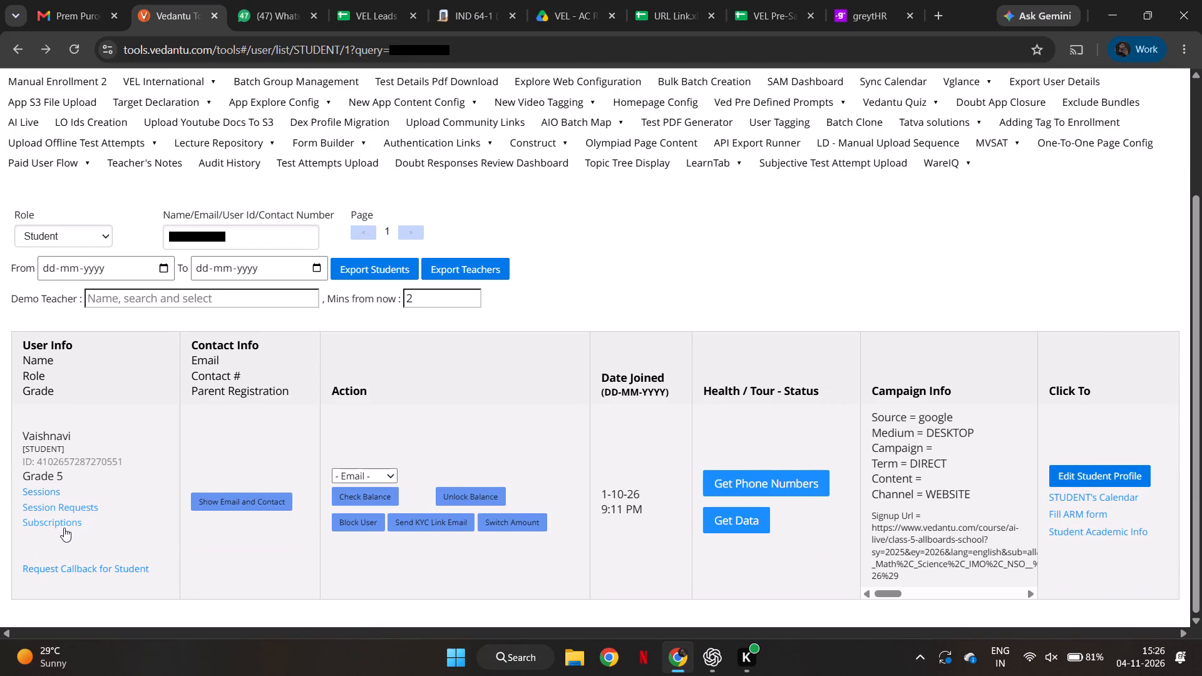
{"action": "left_click", "coordinate": [64, 526]}
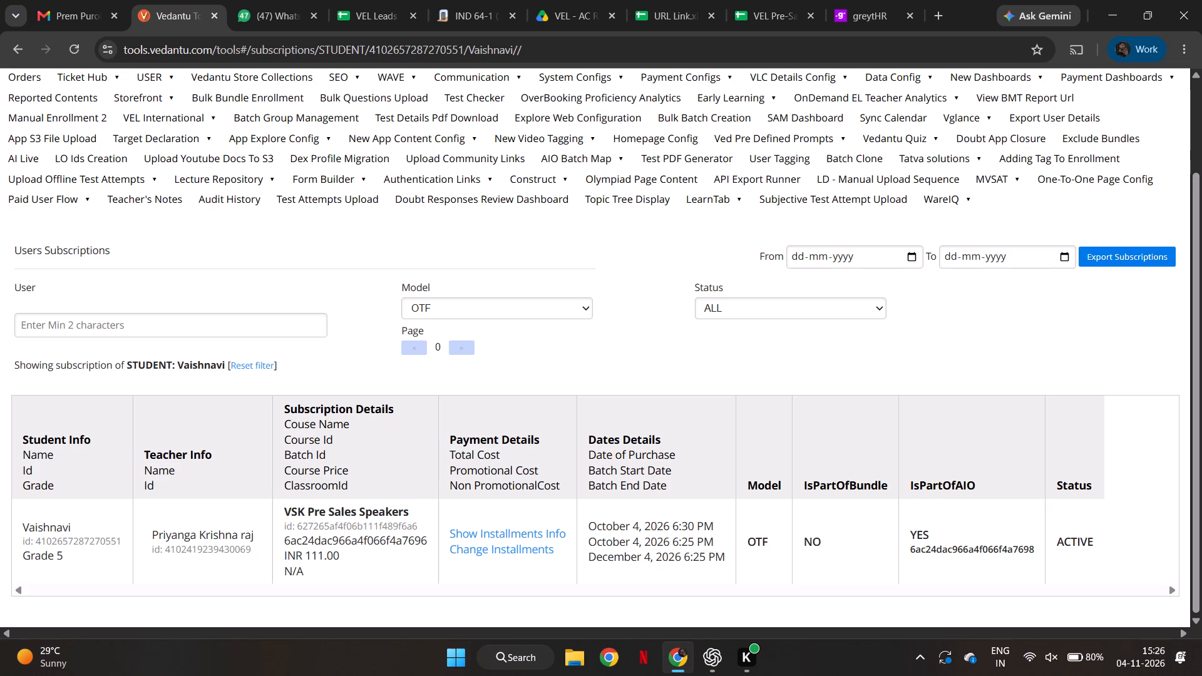
{"action": "scroll", "coordinate": [406, 565], "scroll_direction": "left", "scroll_amount": 2}
{"action": "scroll", "coordinate": [528, 579], "scroll_direction": "left", "scroll_amount": 3}
{"action": "scroll", "coordinate": [724, 576], "scroll_direction": "right", "scroll_amount": 1}
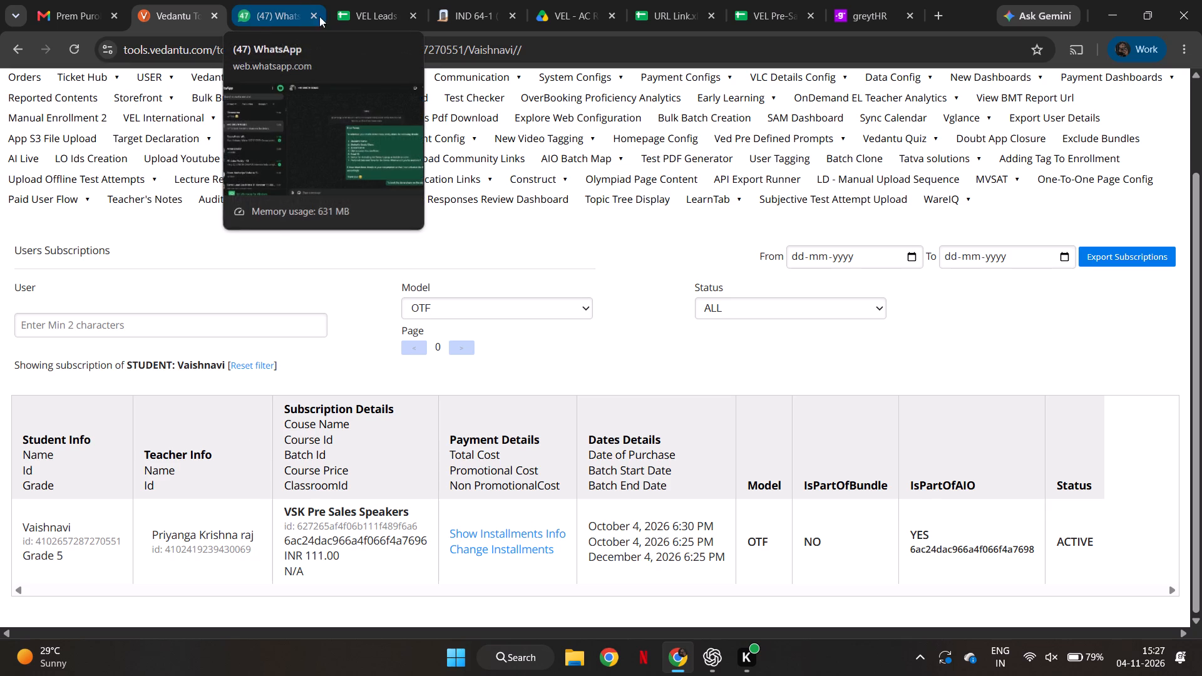
Check the lead's row in the VEL Leads Working File, and return from the student's subscriptions to the student search result in Vedantu Tools.
{"action": "left_click", "coordinate": [377, 7]}
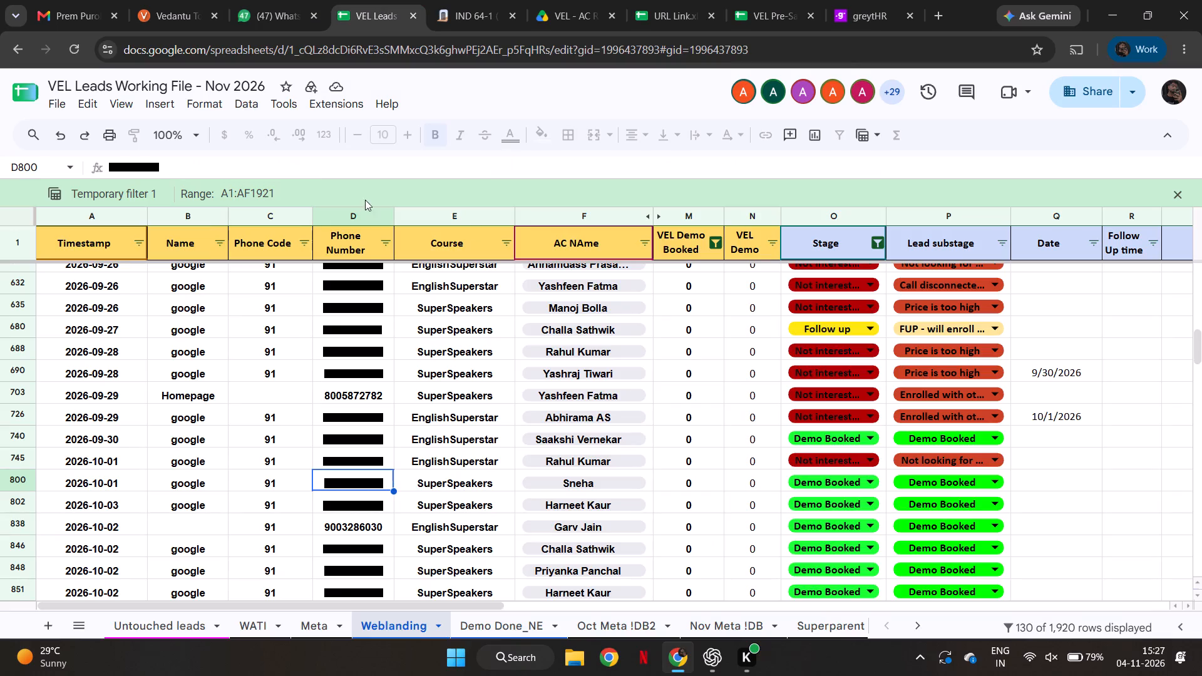
{"action": "left_click", "coordinate": [201, 7]}
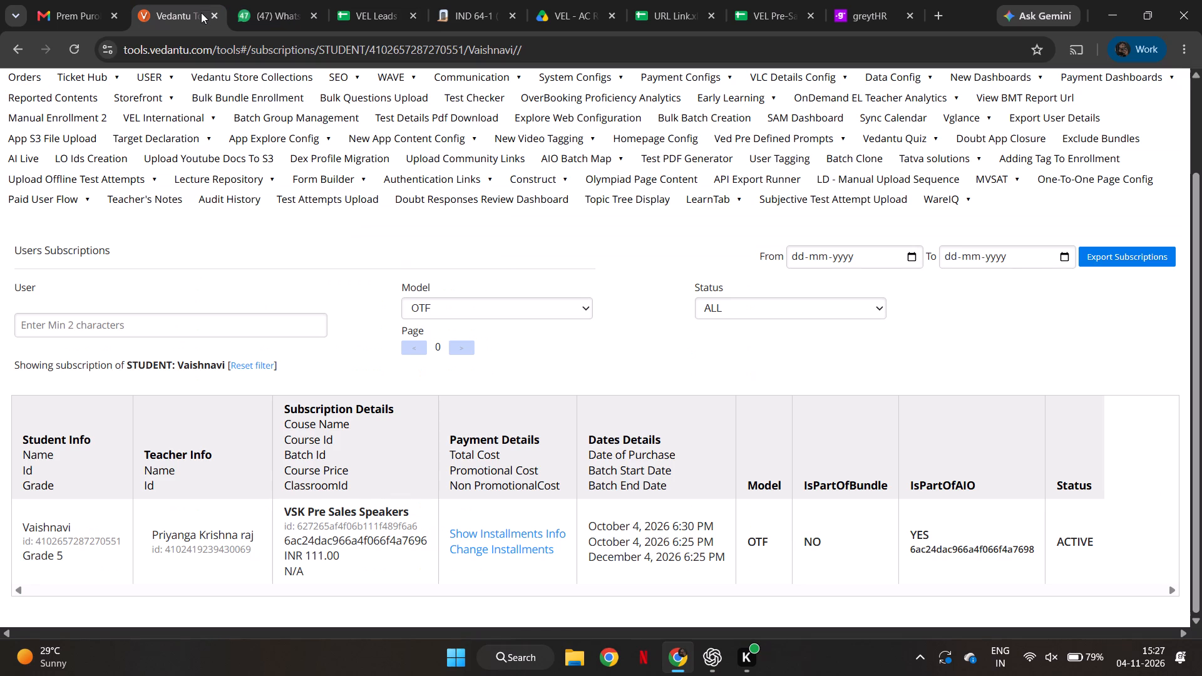
{"action": "scroll", "coordinate": [403, 371], "scroll_direction": "up", "scroll_amount": 3}
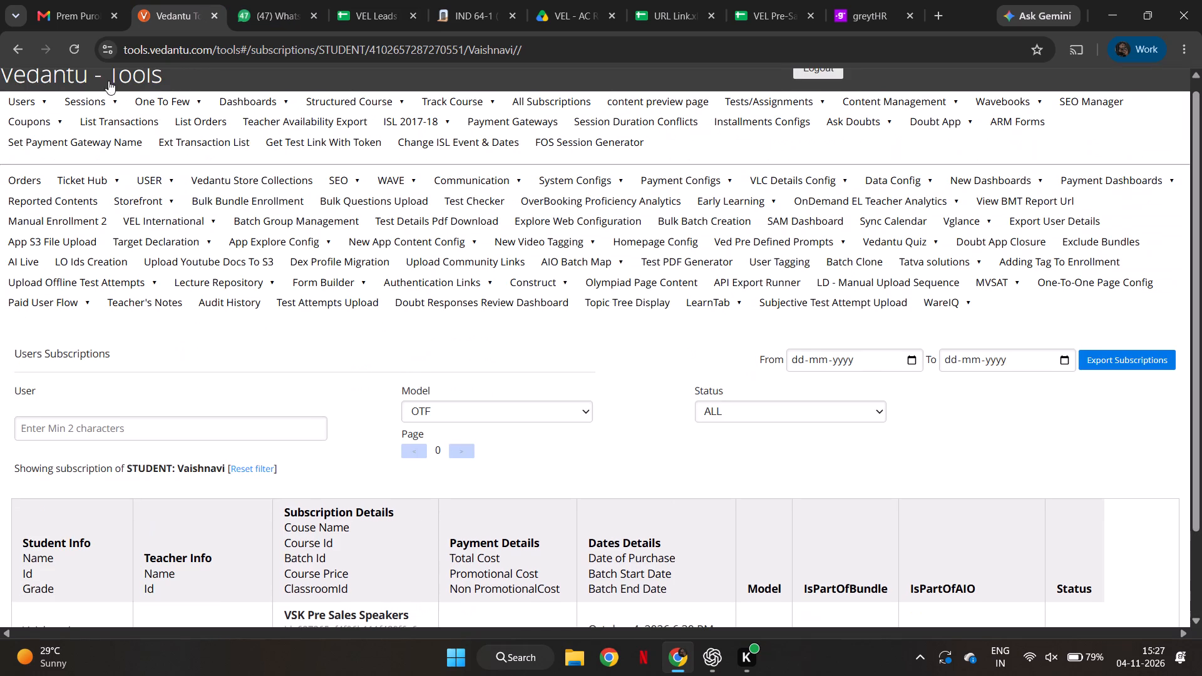
{"action": "left_click", "coordinate": [14, 44]}
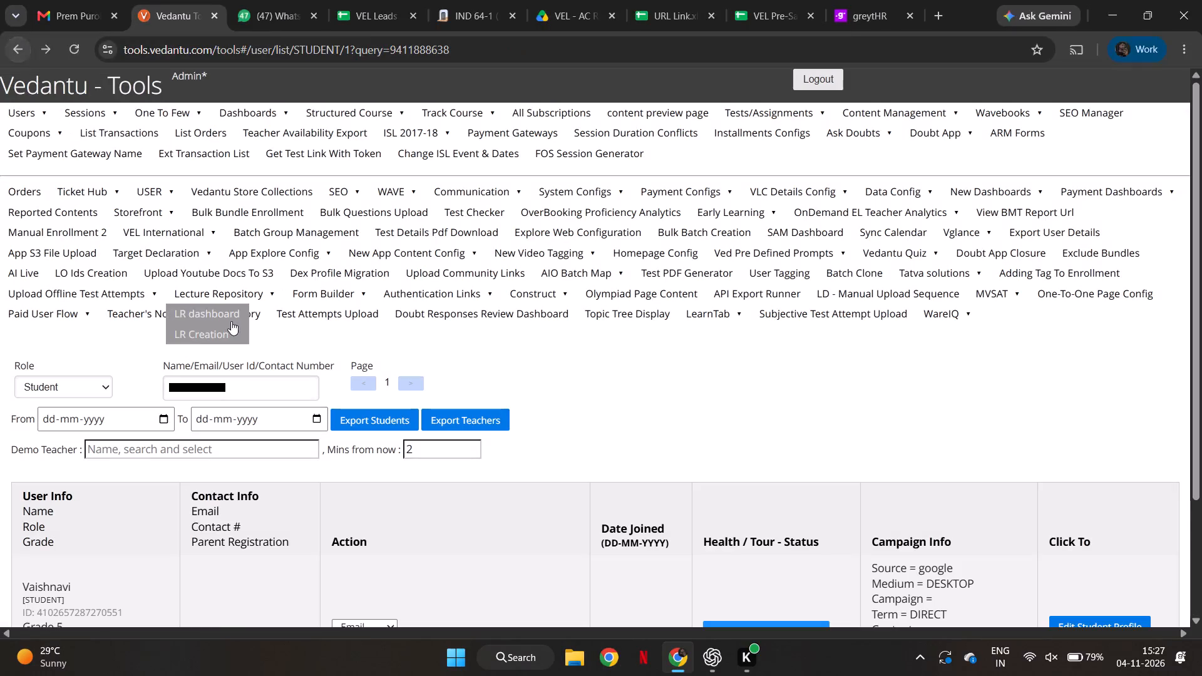
{"action": "scroll", "coordinate": [625, 513], "scroll_direction": "down", "scroll_amount": 3}
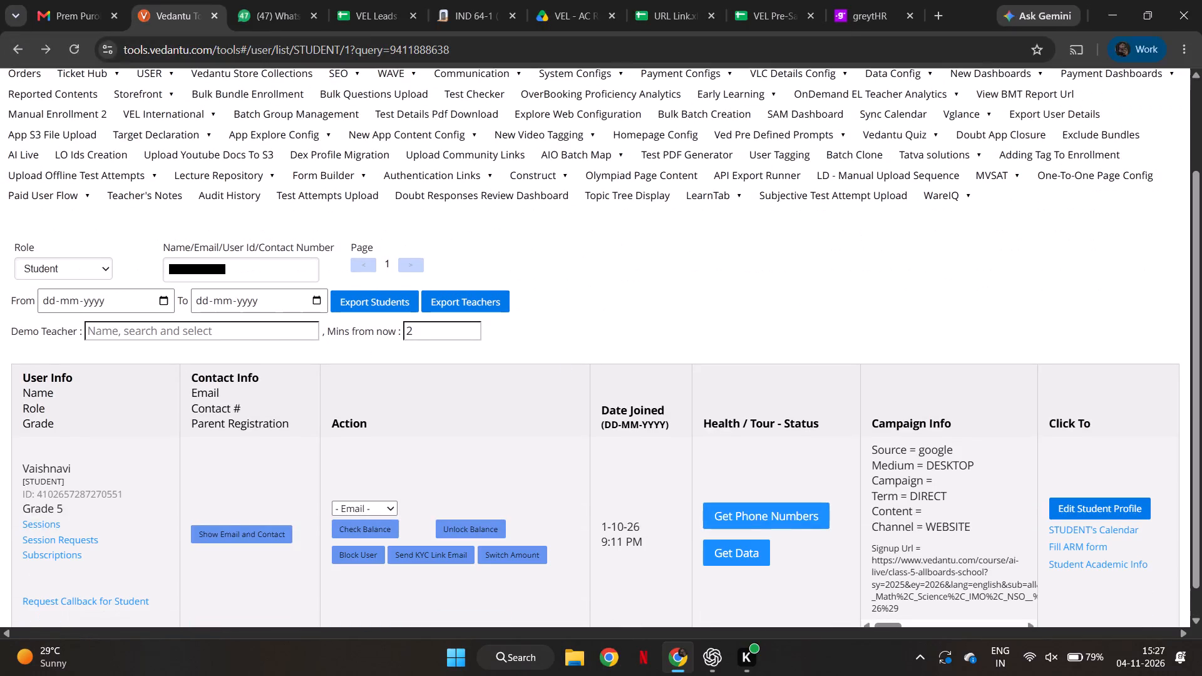
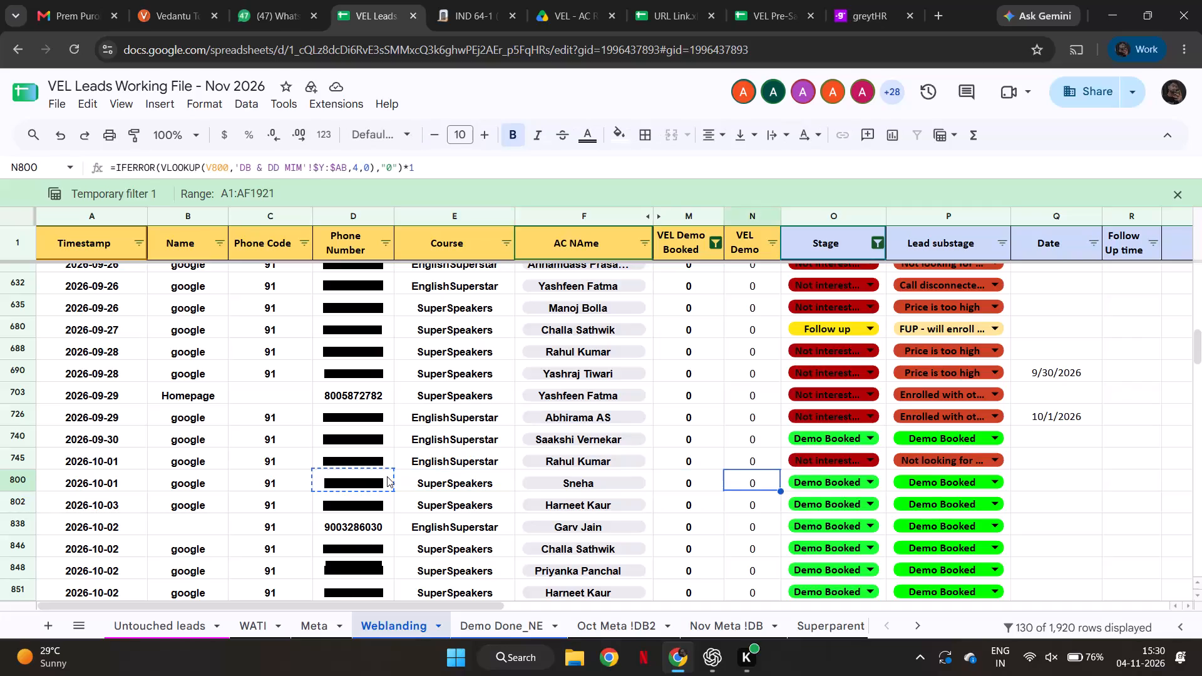
Set the stage of the lead in row 800 to Not interested.
{"action": "key", "text": "Return"}
{"action": "key", "text": "Down"}
{"action": "key", "text": "Down"}
{"action": "key", "text": "Down"}
{"action": "key", "text": "Down"}
{"action": "key", "text": "Down"}
{"action": "key", "text": "Down"}
{"action": "key", "text": "Down"}
{"action": "key", "text": "Down"}
{"action": "key", "text": "Down"}
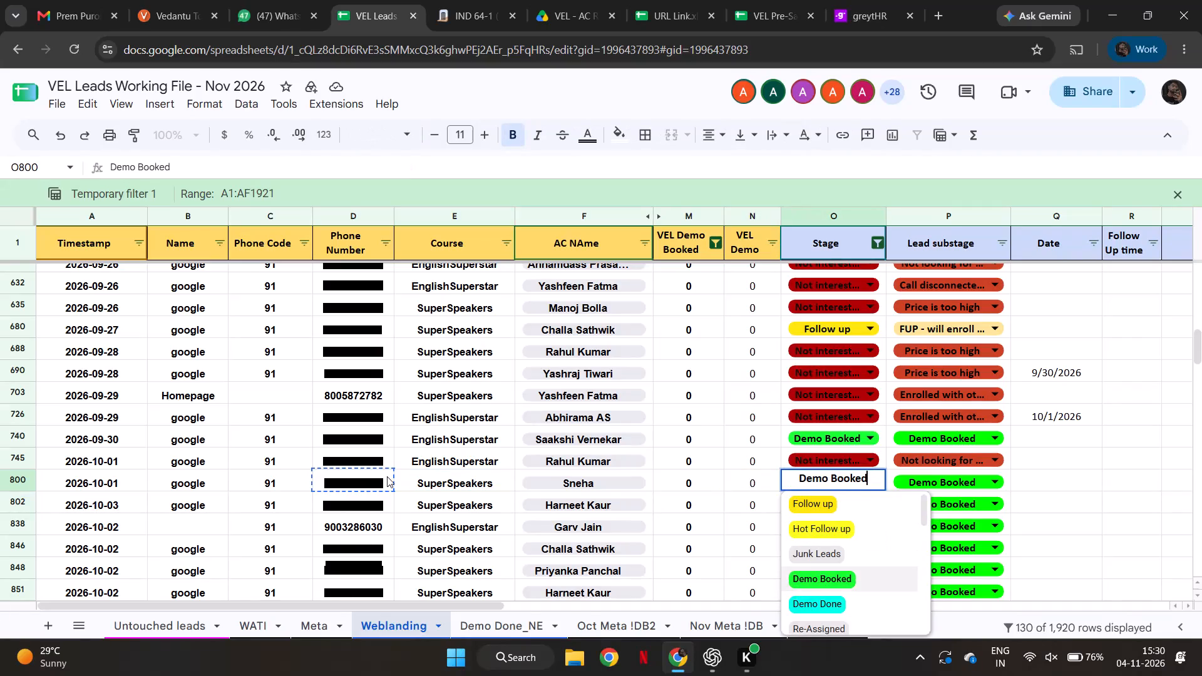
{"action": "key", "text": "Down"}
{"action": "key", "text": "Down"}
{"action": "key", "text": "Down"}
{"action": "key", "text": "Down"}
{"action": "key", "text": "Down"}
{"action": "key", "text": "Down"}
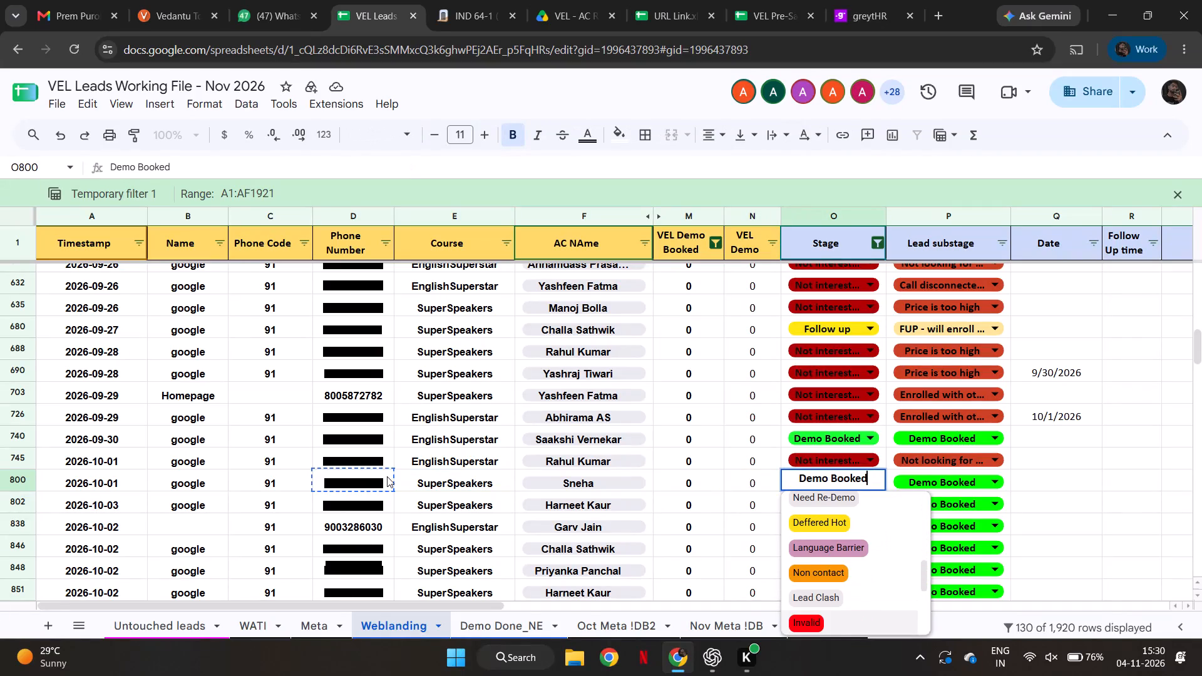
{"action": "key", "text": "Down"}
{"action": "key", "text": "Down"}
{"action": "key", "text": "Up"}
{"action": "key", "text": "Return"}
Set the lead substage in row 800 to the Call disconnected option.
{"action": "key", "text": "Up"}
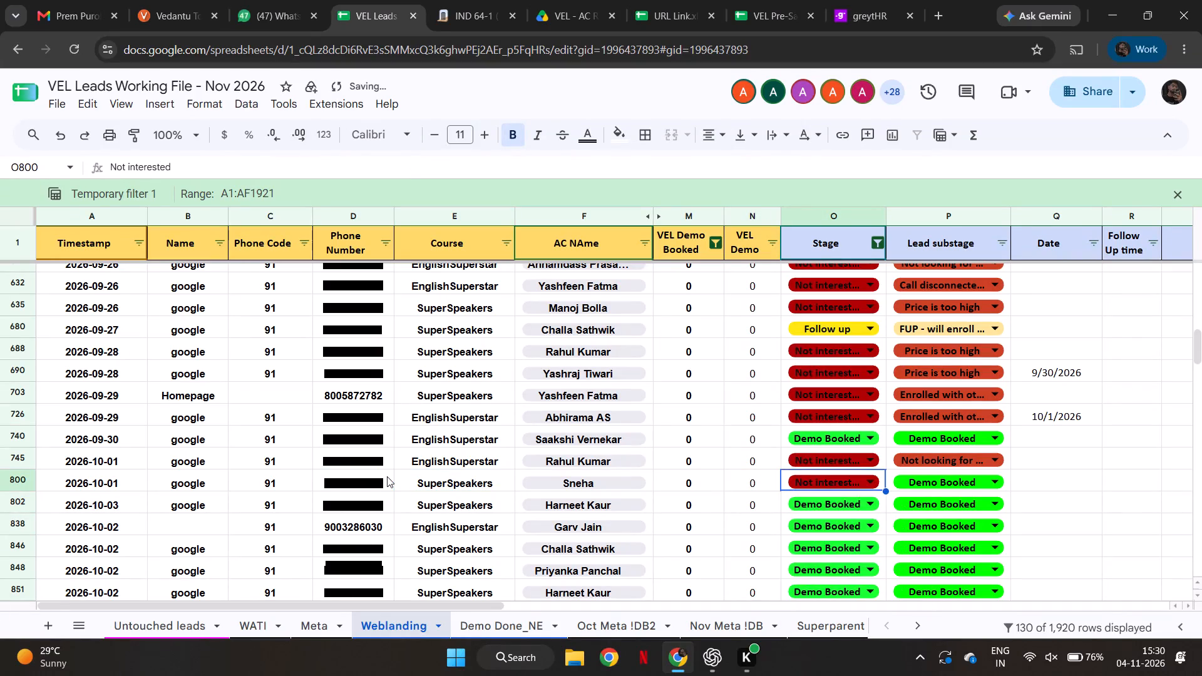
{"action": "key", "text": "Right"}
{"action": "key", "text": "Return"}
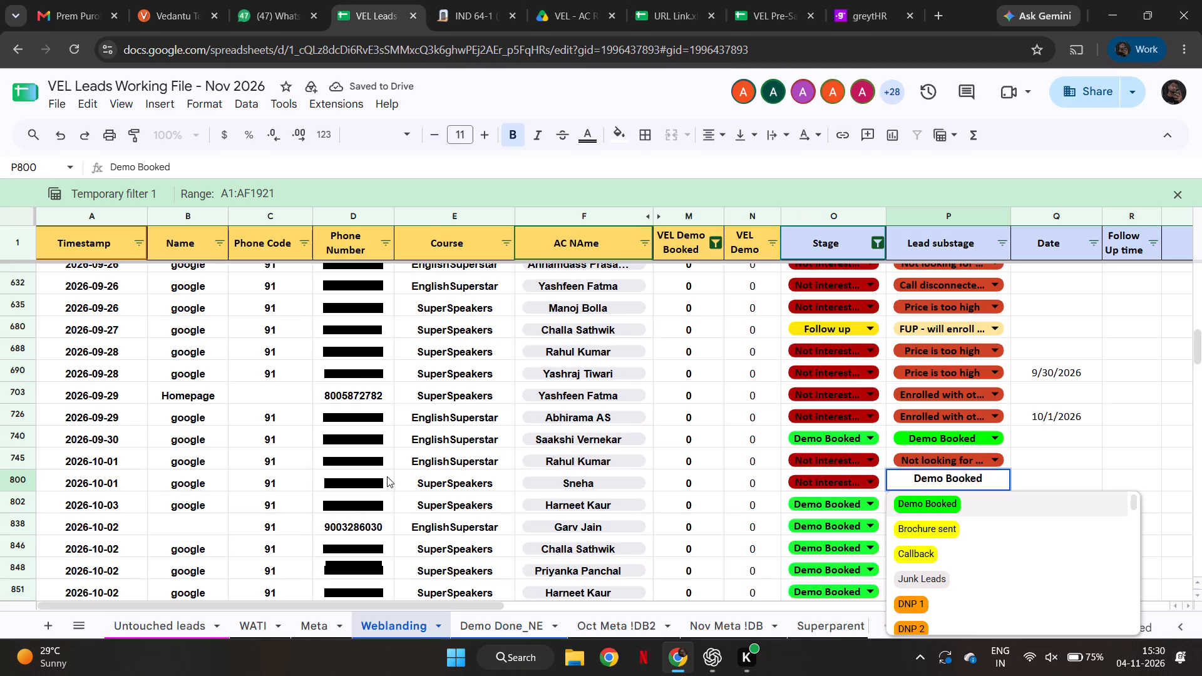
{"action": "key", "text": "Down"}
{"action": "key", "text": "Down"}
{"action": "key", "text": "Down"}
{"action": "key", "text": "Down"}
{"action": "key", "text": "Down"}
{"action": "key", "text": "Down"}
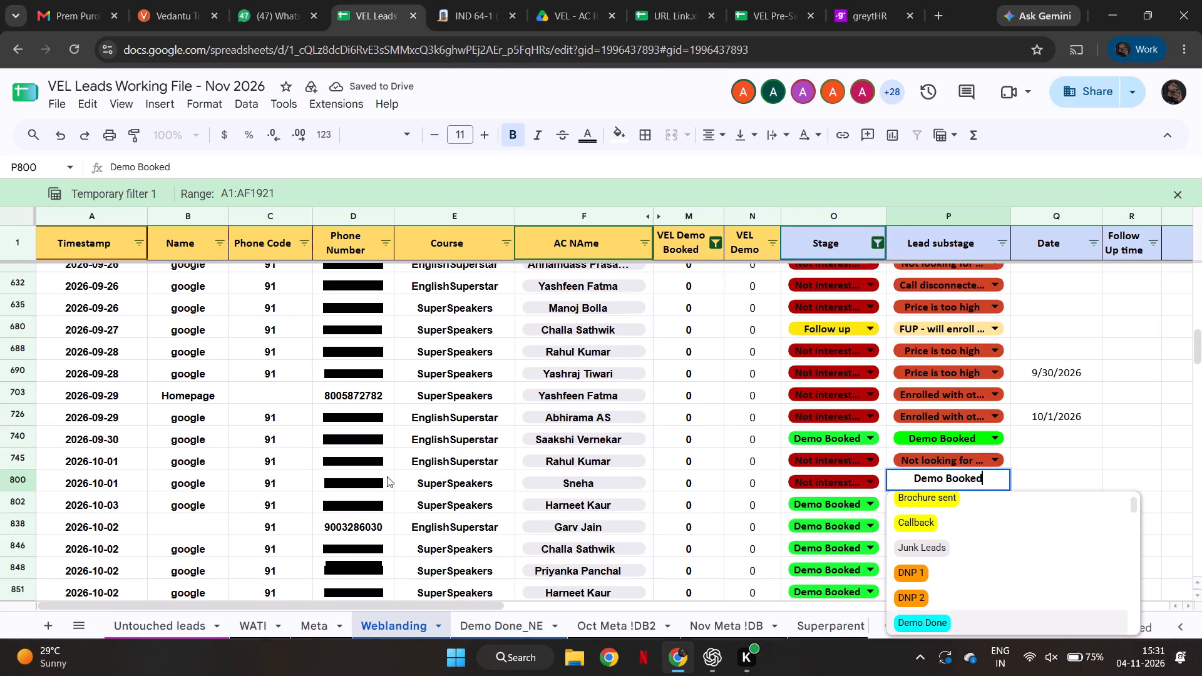
{"action": "key", "text": "Down"}
{"action": "key", "text": "Down"}
{"action": "key", "text": "Down"}
{"action": "key", "text": "Down"}
{"action": "key", "text": "Down"}
{"action": "key", "text": "Down"}
{"action": "key", "text": "Down"}
{"action": "key", "text": "Down"}
{"action": "key", "text": "Down"}
{"action": "key", "text": "Down"}
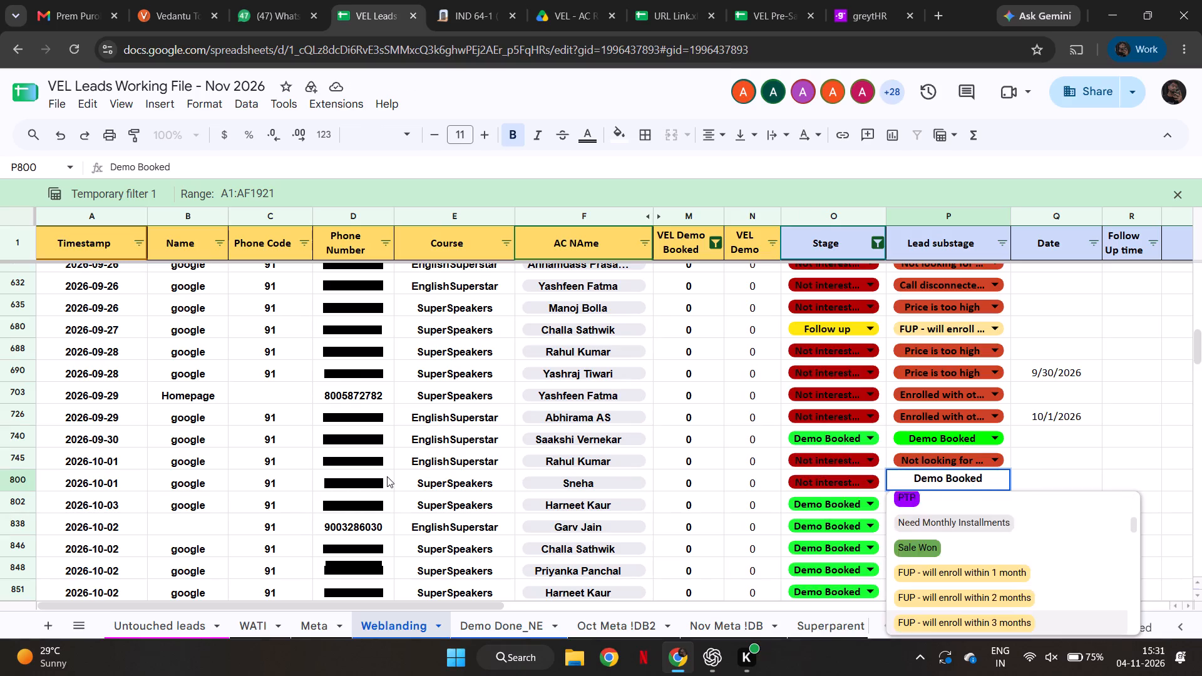
{"action": "key", "text": "Down"}
{"action": "key", "text": "Down"}
{"action": "key", "text": "Down"}
{"action": "key", "text": "Down"}
{"action": "key", "text": "Down"}
{"action": "key", "text": "Down"}
{"action": "key", "text": "Down"}
{"action": "key", "text": "Down"}
{"action": "key", "text": "Down"}
{"action": "key", "text": "Down"}
{"action": "key", "text": "Down"}
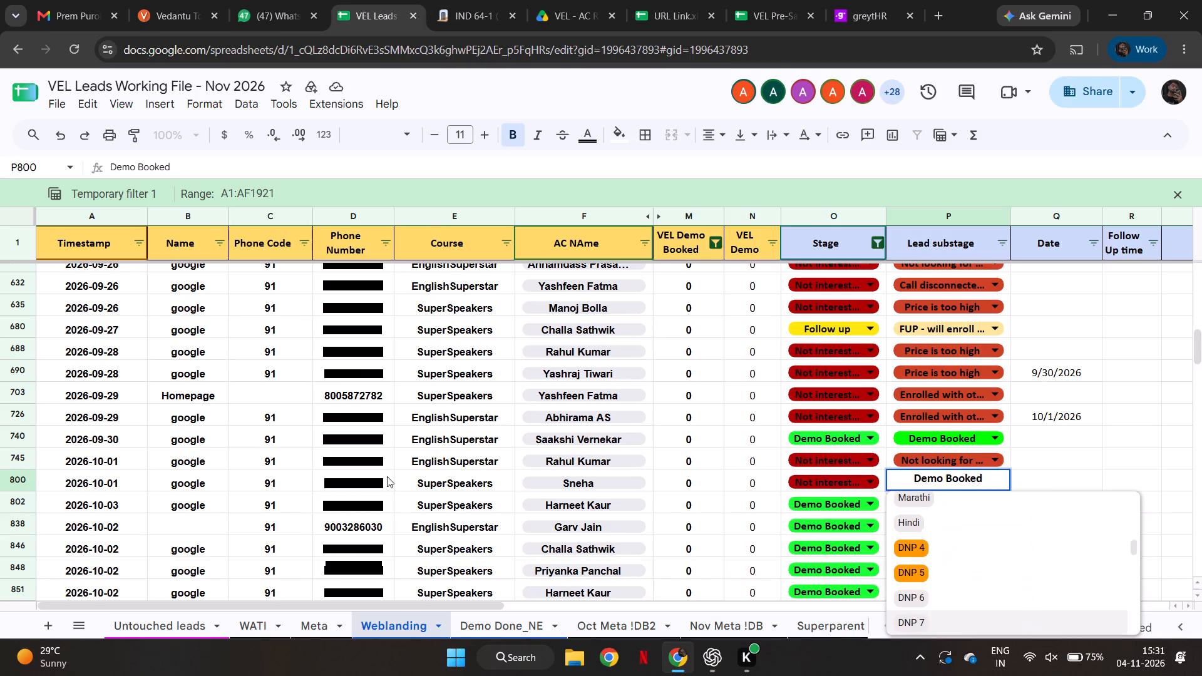
{"action": "key", "text": "Down"}
{"action": "key", "text": "Down"}
{"action": "key", "text": "Down"}
{"action": "key", "text": "Down"}
{"action": "key", "text": "Down"}
{"action": "key", "text": "Down"}
{"action": "key", "text": "Down"}
{"action": "key", "text": "Down"}
{"action": "key", "text": "Down"}
{"action": "key", "text": "Down"}
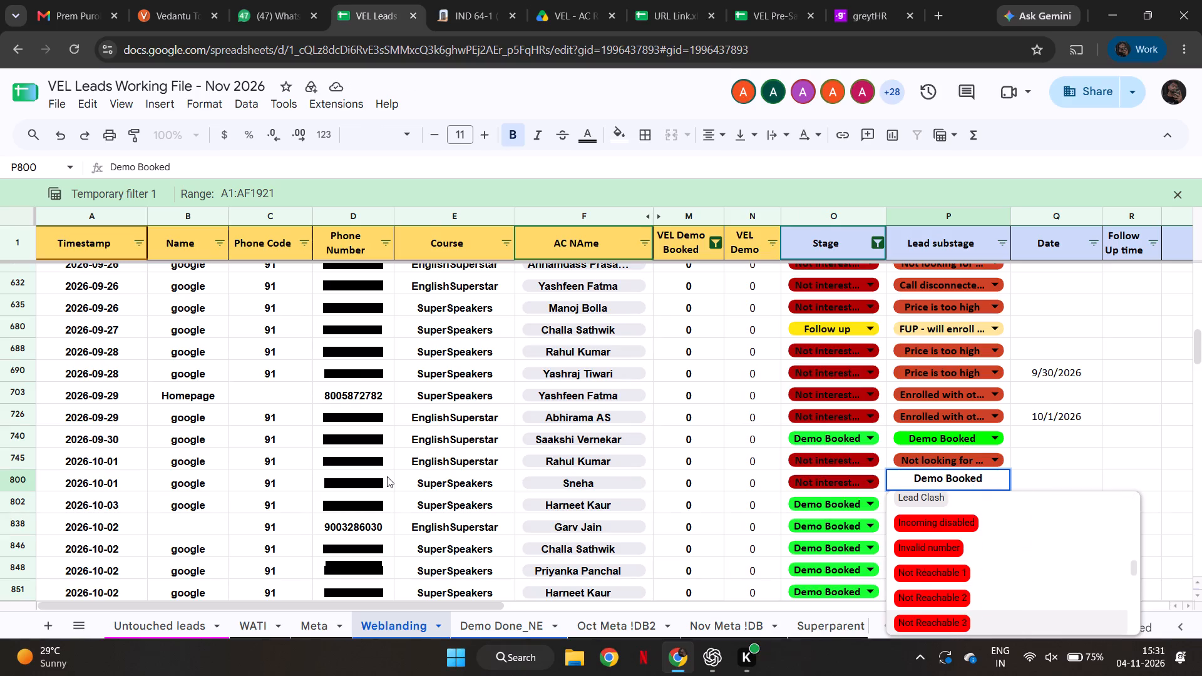
{"action": "key", "text": "Down"}
{"action": "key", "text": "Down"}
{"action": "key", "text": "Down"}
{"action": "key", "text": "Down"}
{"action": "key", "text": "Down"}
{"action": "key", "text": "Down"}
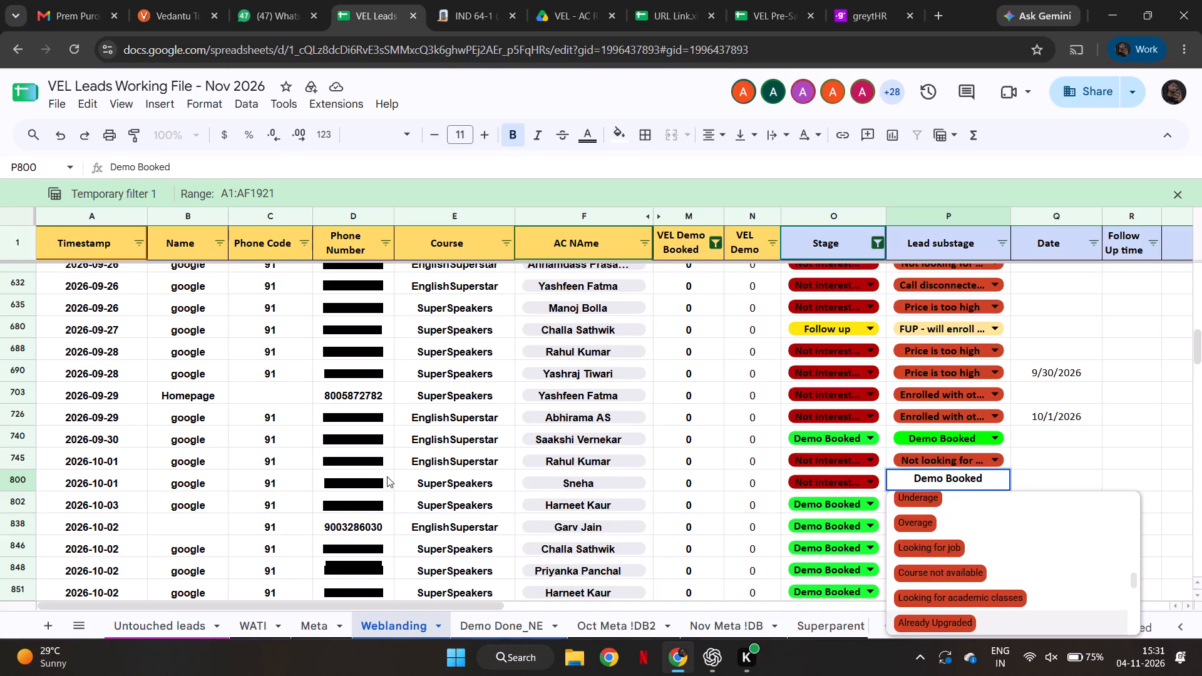
{"action": "key", "text": "Down"}
{"action": "key", "text": "Down"}
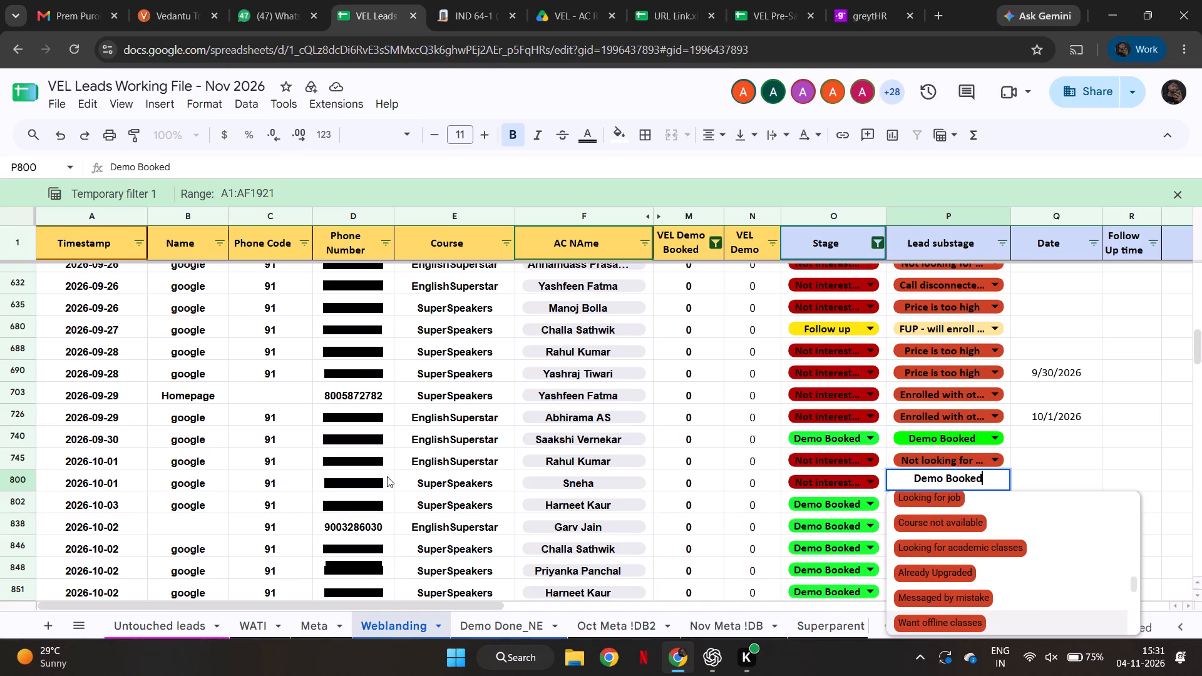
{"action": "key", "text": "Down"}
{"action": "key", "text": "Down"}
{"action": "key", "text": "Up"}
{"action": "key", "text": "Return"}
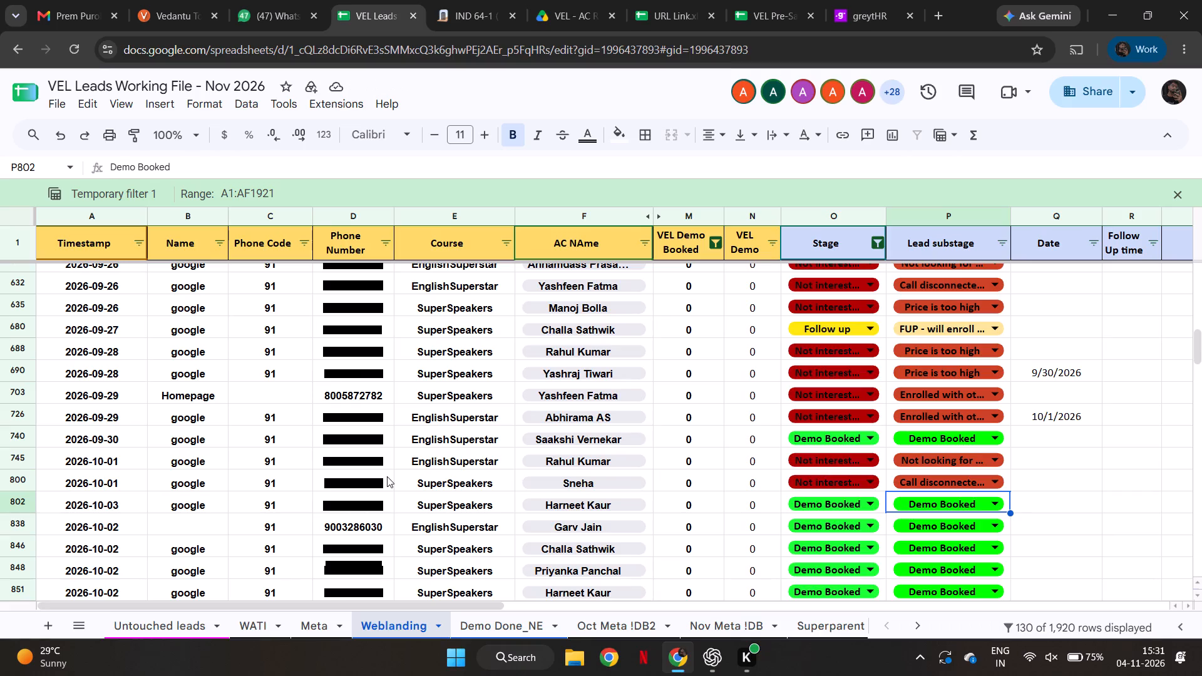
Copy the phone number of the demo-booked lead in row 802.
{"action": "key", "text": "Left"}
{"action": "key", "text": "Left"}
{"action": "key", "text": "Left"}
{"action": "key", "text": "Left"}
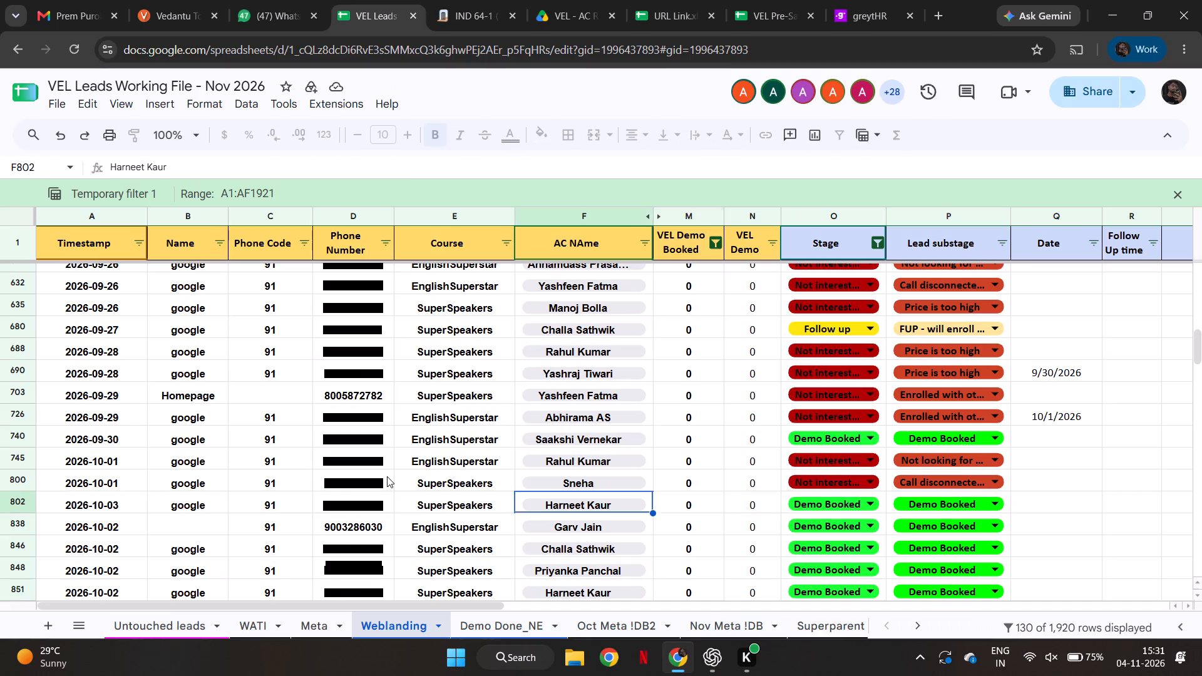
{"action": "key", "text": "Left"}
{"action": "key", "text": "Left"}
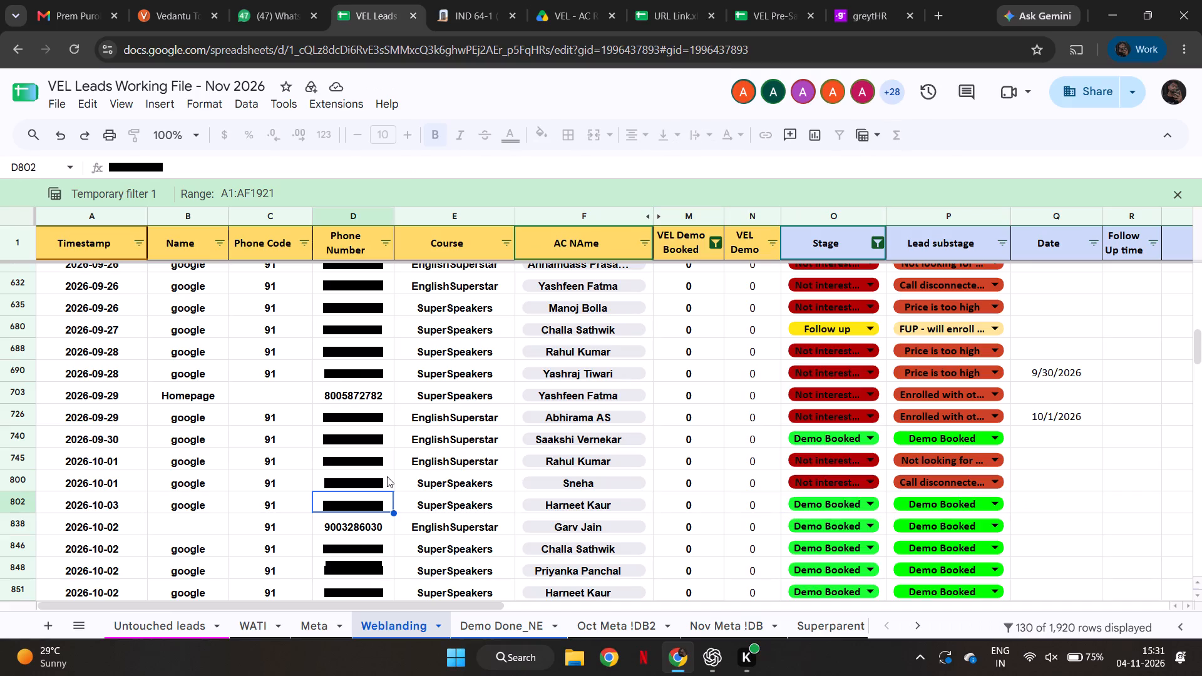
{"action": "key", "text": "ctrl+c"}
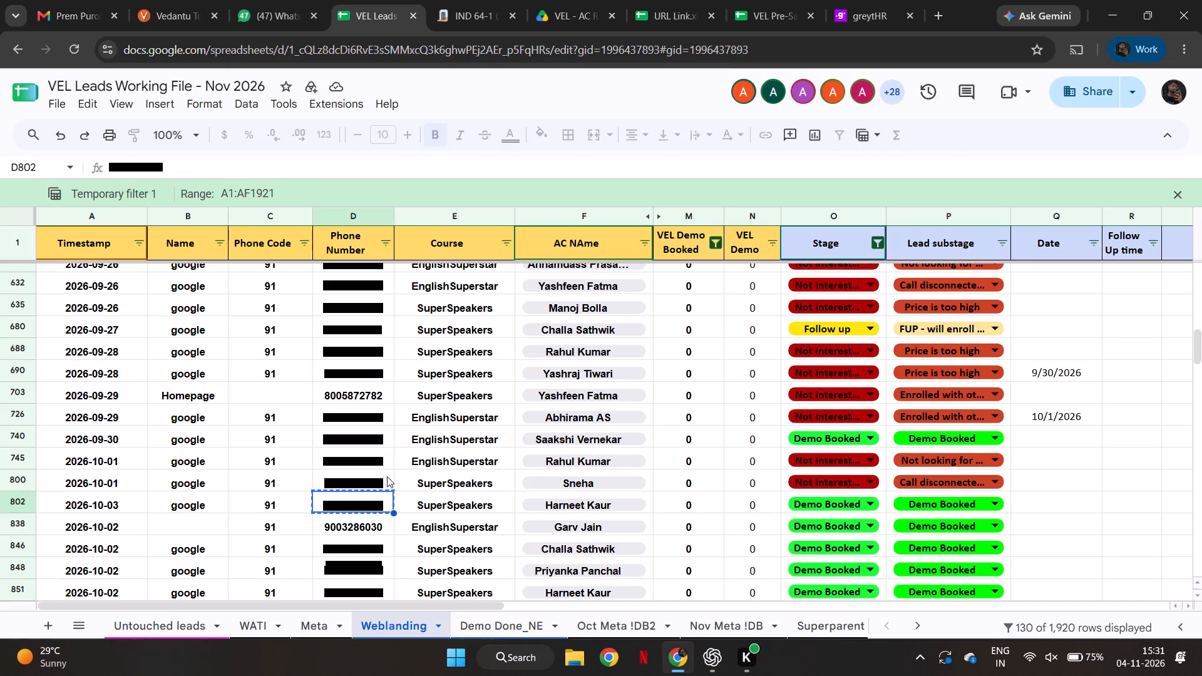
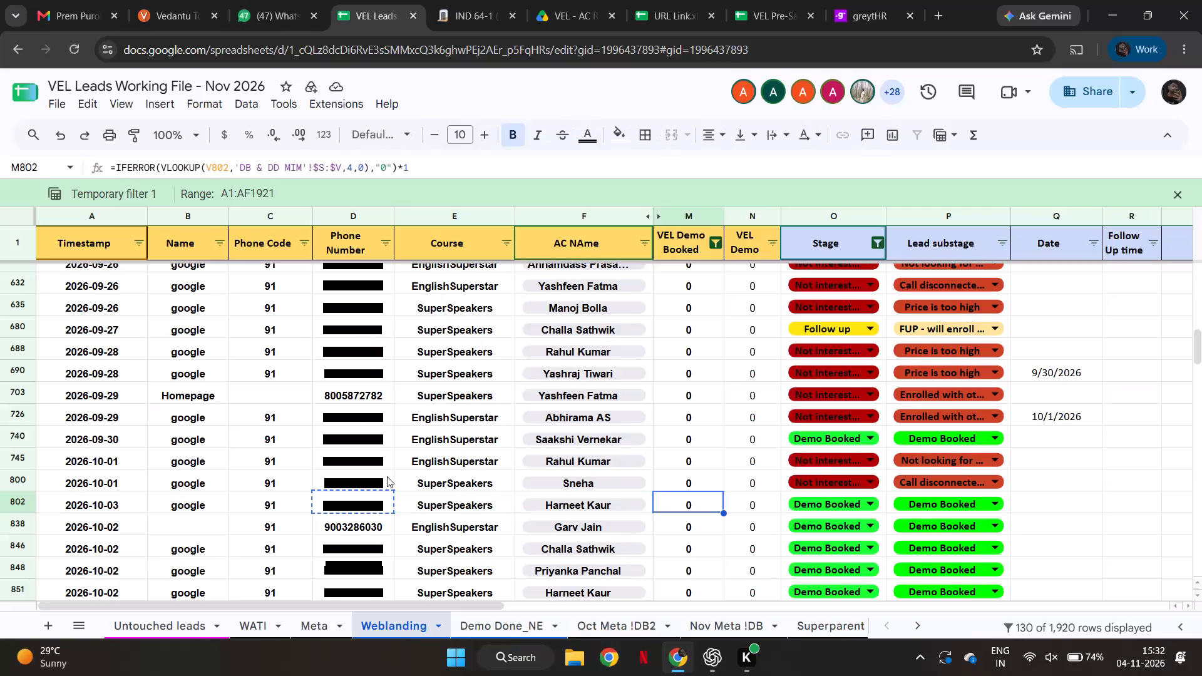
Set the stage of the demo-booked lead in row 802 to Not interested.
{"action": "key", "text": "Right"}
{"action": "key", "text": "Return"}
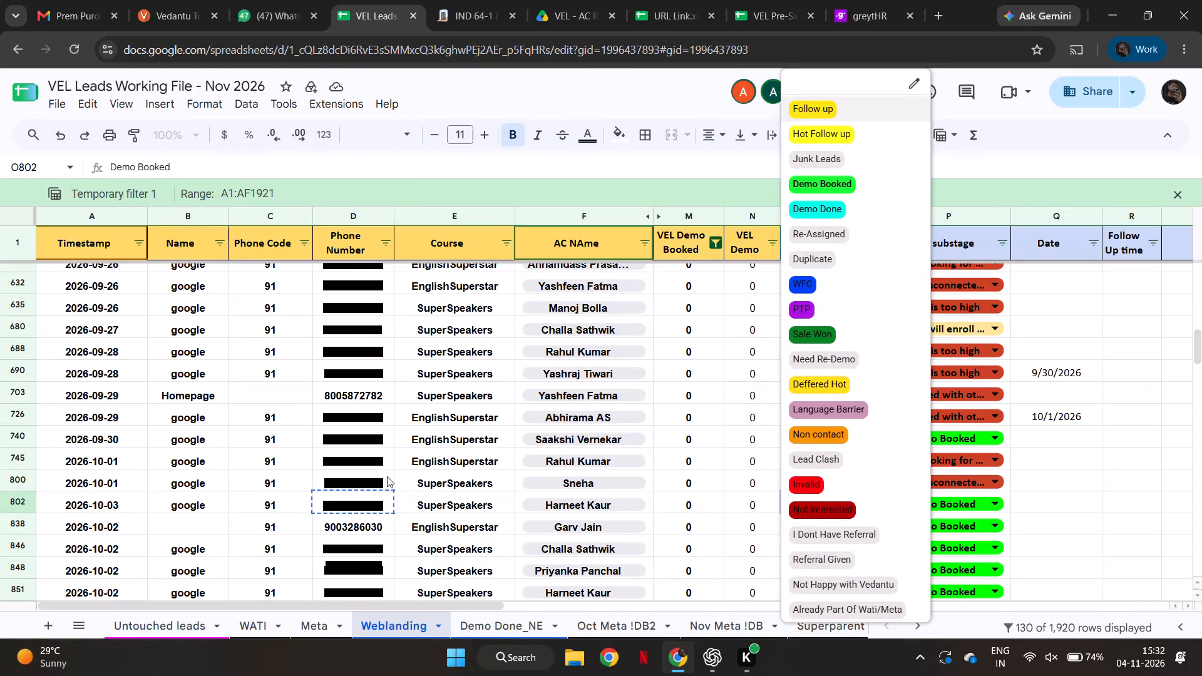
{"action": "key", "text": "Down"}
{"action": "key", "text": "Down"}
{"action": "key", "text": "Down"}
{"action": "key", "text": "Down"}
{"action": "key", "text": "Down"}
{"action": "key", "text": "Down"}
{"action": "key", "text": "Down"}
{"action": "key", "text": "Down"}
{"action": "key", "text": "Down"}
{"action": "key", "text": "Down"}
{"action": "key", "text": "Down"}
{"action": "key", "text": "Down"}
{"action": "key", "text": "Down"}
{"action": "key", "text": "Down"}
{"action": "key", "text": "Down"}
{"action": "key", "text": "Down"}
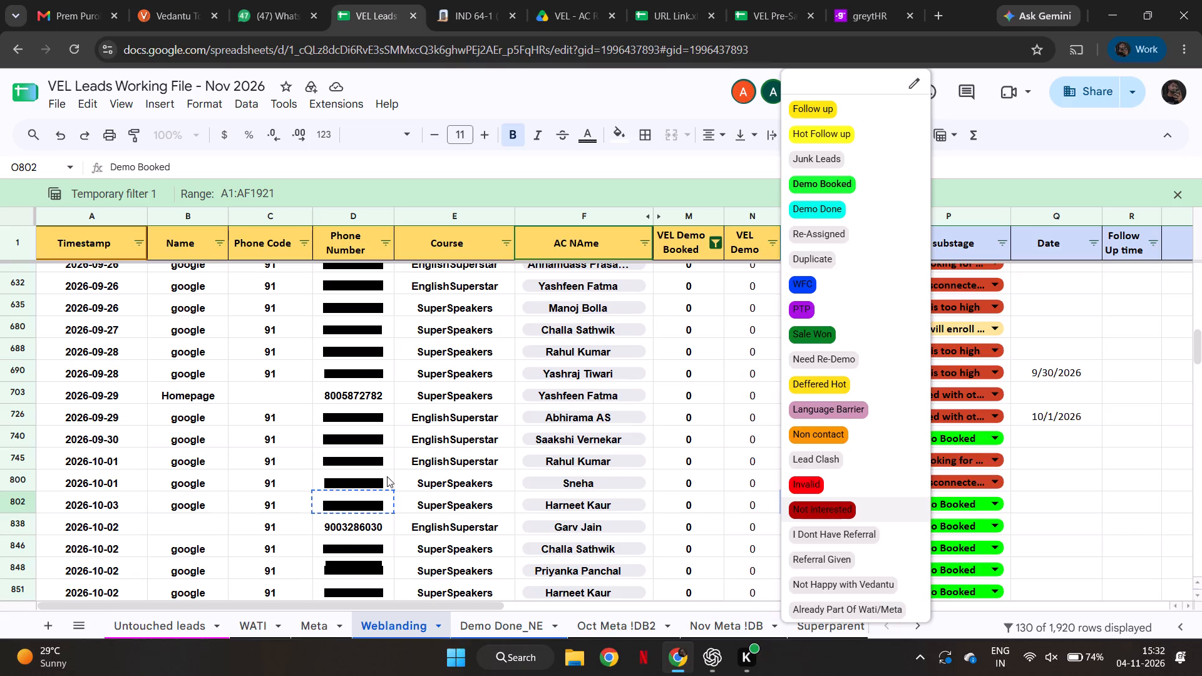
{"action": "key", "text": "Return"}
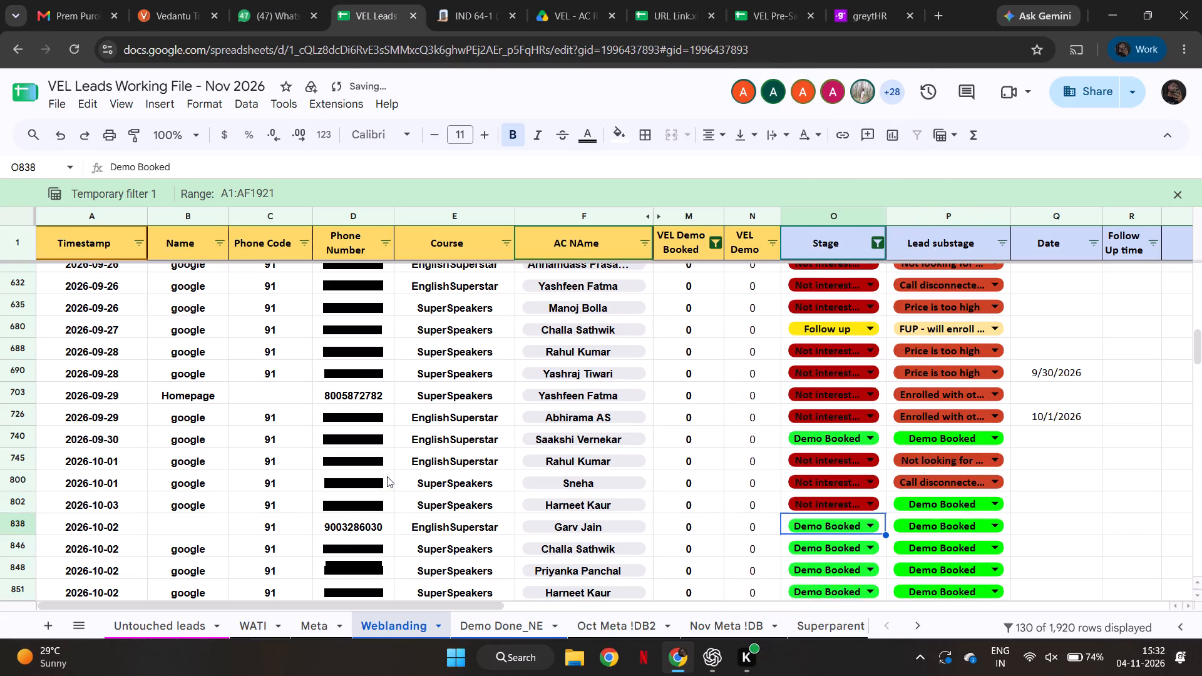
Change the stage of the lead in row 802 to Follow up.
{"action": "key", "text": "Up"}
{"action": "key", "text": "Return"}
{"action": "key", "text": "Up"}
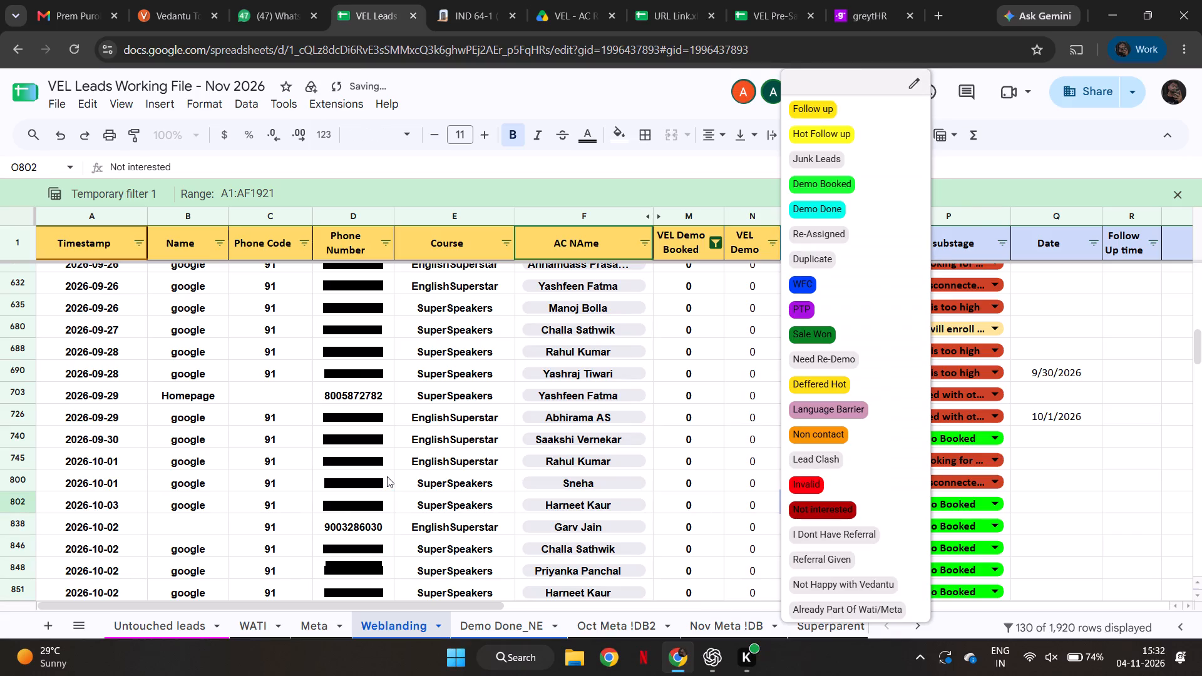
{"action": "key", "text": "Down"}
{"action": "key", "text": "Down"}
{"action": "key", "text": "Up"}
{"action": "key", "text": "Return"}
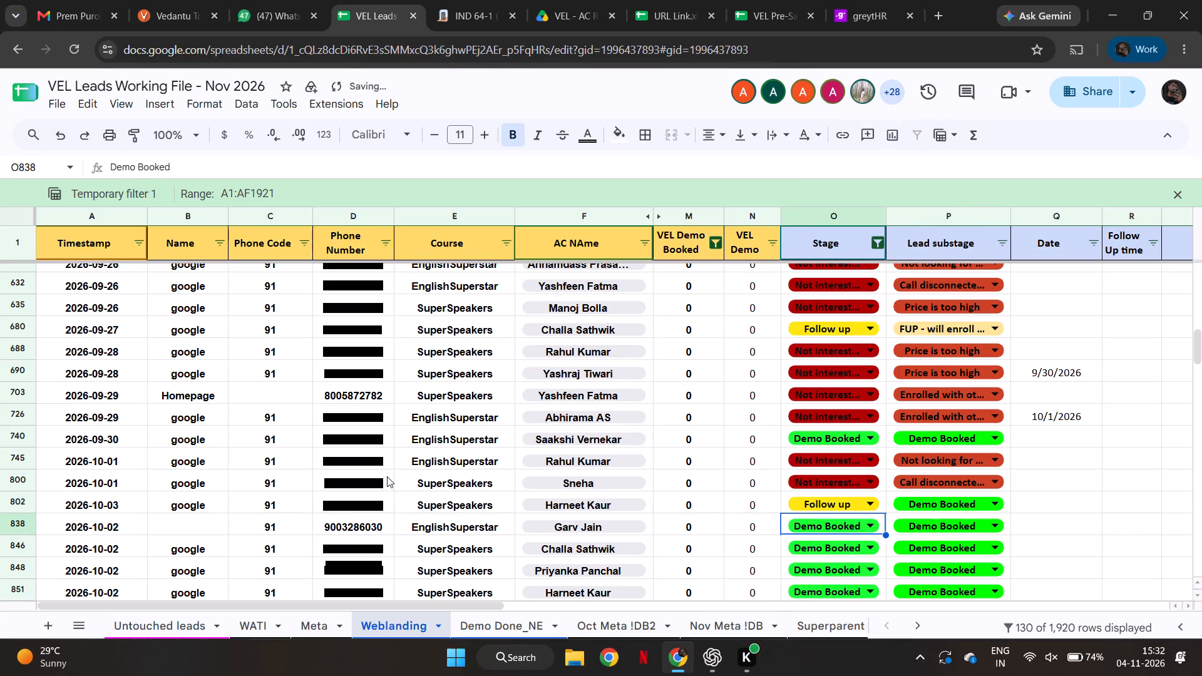
Set the lead substage in row 802 to "FUP - will enroll within 2 months".
{"action": "key", "text": "Up"}
{"action": "key", "text": "Right"}
{"action": "key", "text": "Return"}
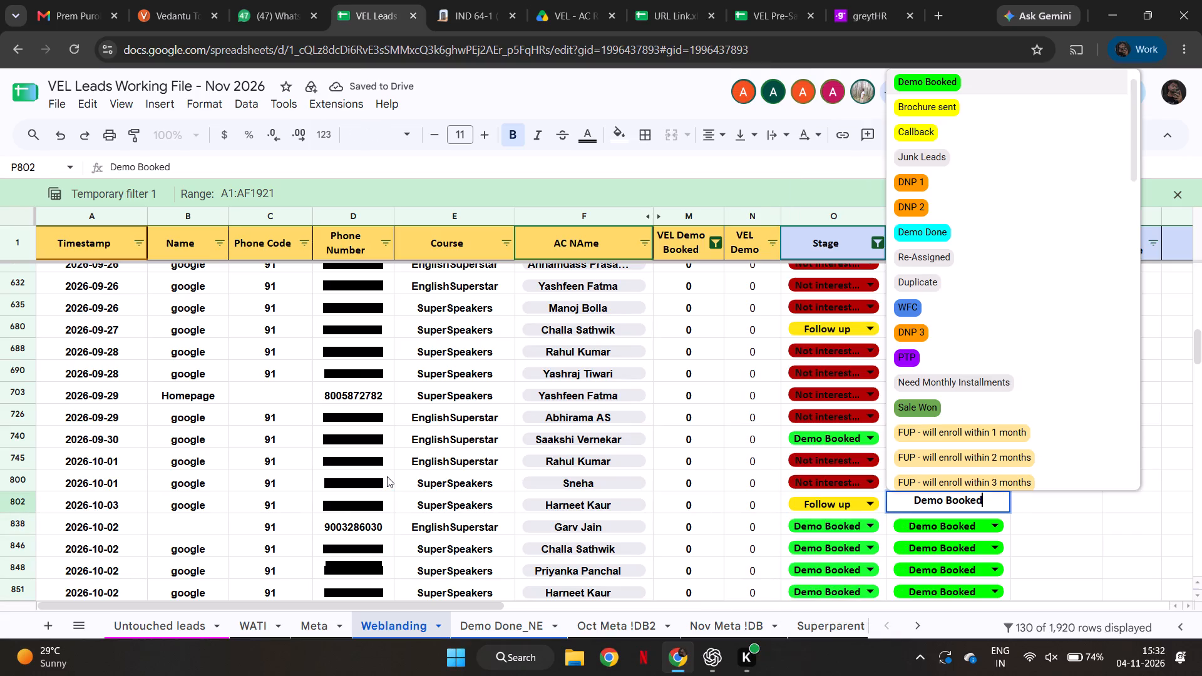
{"action": "key", "text": "Down"}
{"action": "key", "text": "Down"}
{"action": "key", "text": "Down"}
{"action": "key", "text": "Down"}
{"action": "key", "text": "Down"}
{"action": "key", "text": "Down"}
{"action": "key", "text": "Down"}
{"action": "key", "text": "Down"}
{"action": "key", "text": "Down"}
{"action": "key", "text": "Down"}
{"action": "key", "text": "Down"}
{"action": "key", "text": "Down"}
{"action": "key", "text": "Down"}
{"action": "key", "text": "Down"}
{"action": "key", "text": "Down"}
{"action": "key", "text": "Down"}
{"action": "key", "text": "Down"}
{"action": "key", "text": "Down"}
{"action": "key", "text": "Up"}
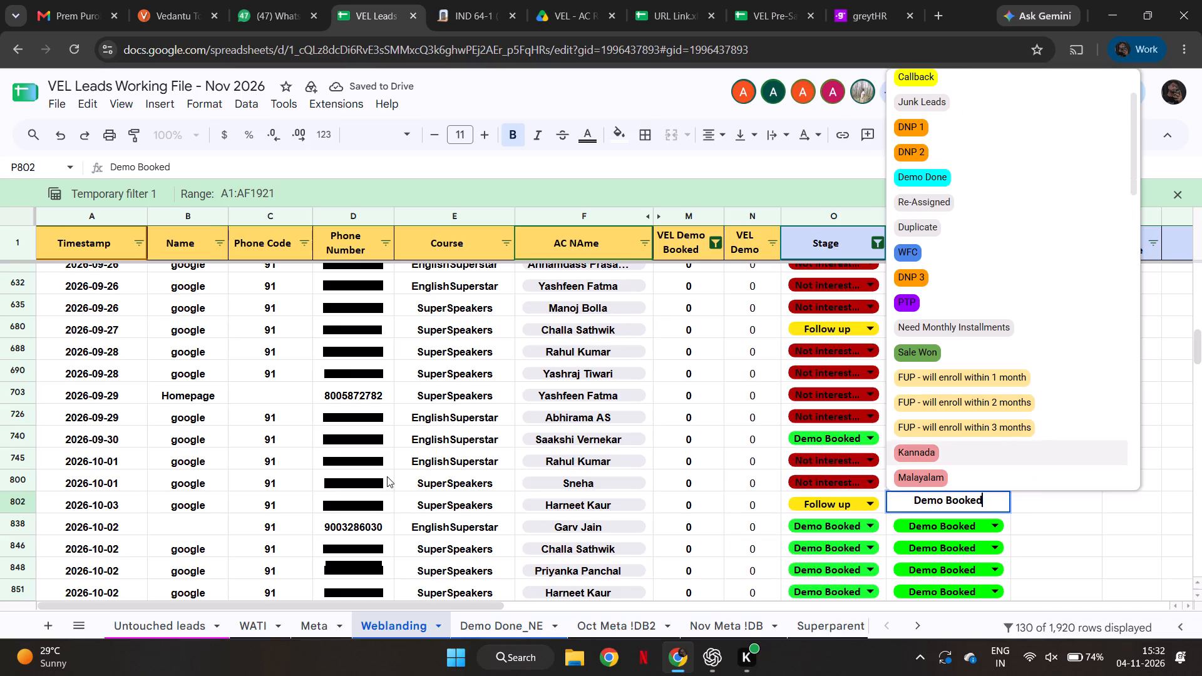
{"action": "key", "text": "Up"}
{"action": "key", "text": "Up"}
{"action": "key", "text": "Return"}
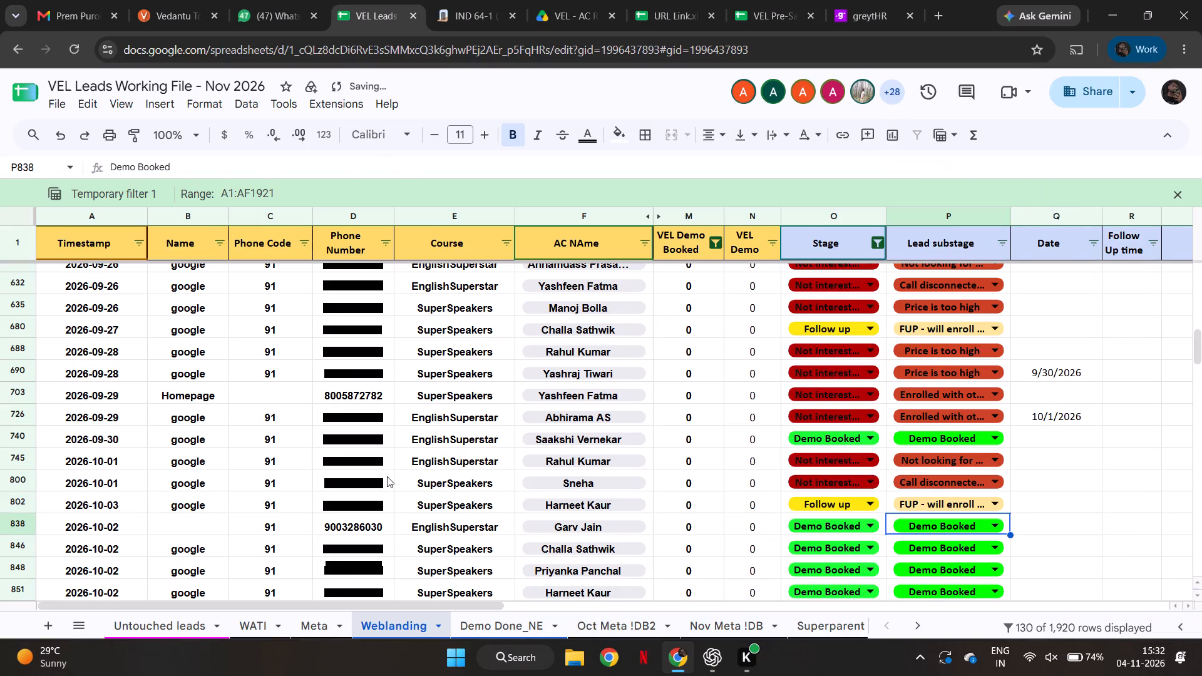
Copy the phone number of the demo-booked lead in row 838.
{"action": "key", "text": "Left"}
{"action": "key", "text": "Left"}
{"action": "key", "text": "Left"}
{"action": "key", "text": "Left"}
{"action": "key", "text": "Left"}
{"action": "key", "text": "Left"}
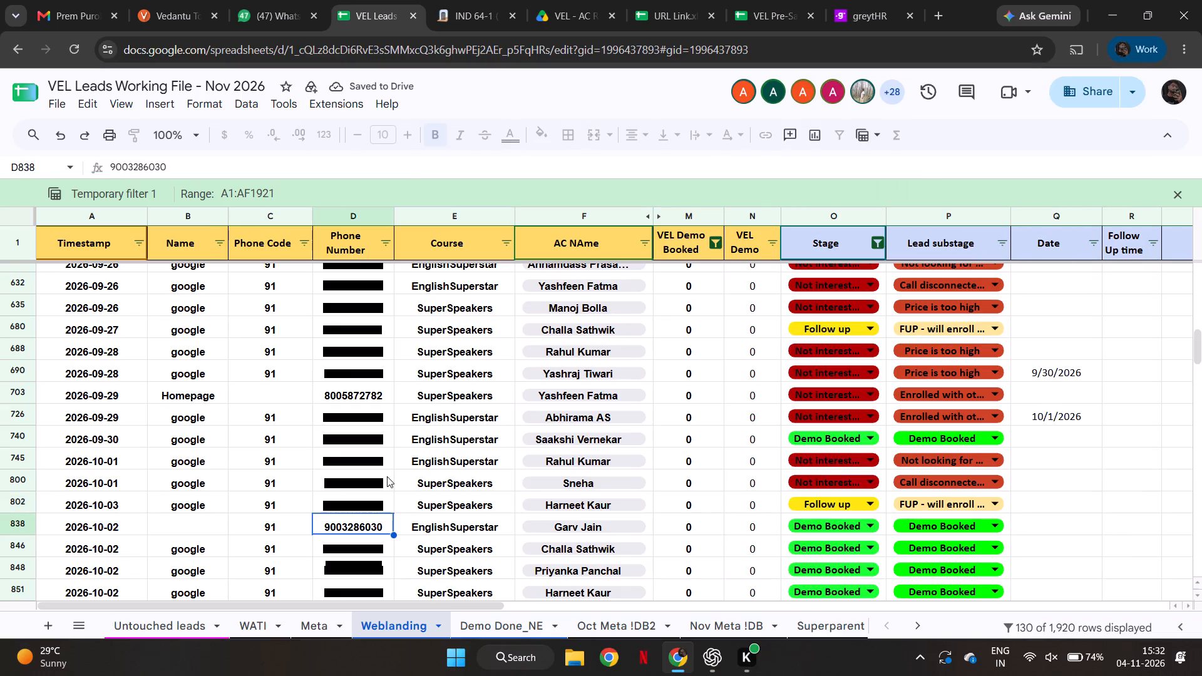
{"action": "key", "text": "ctrl+c"}
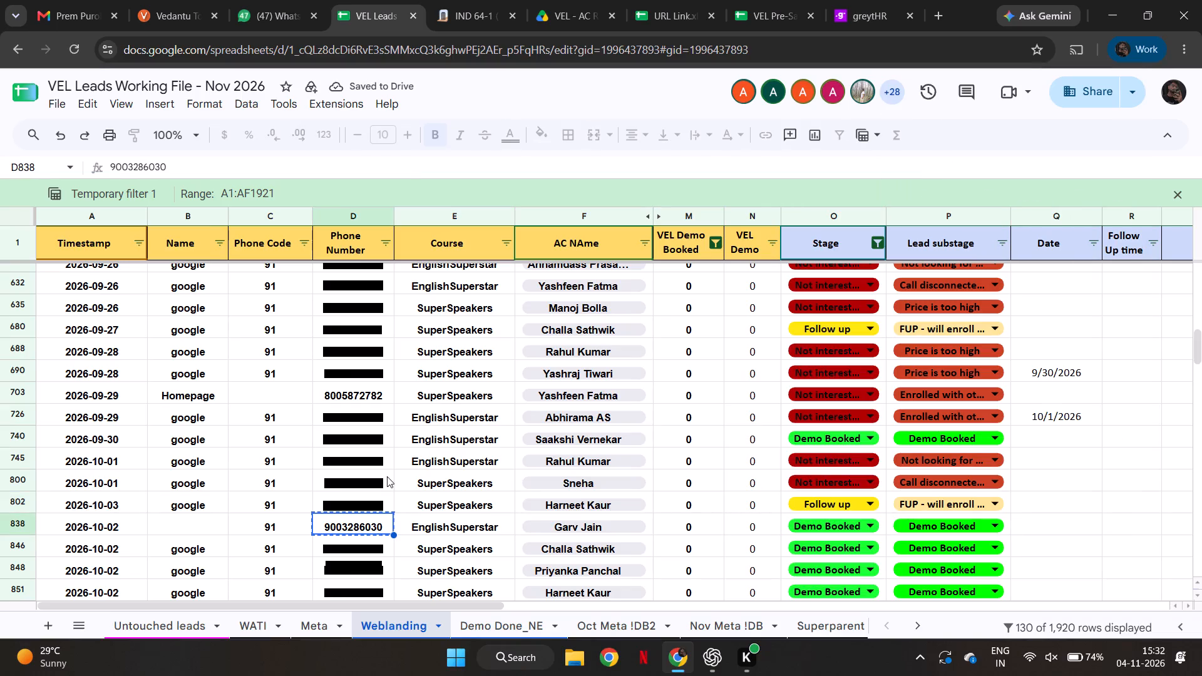
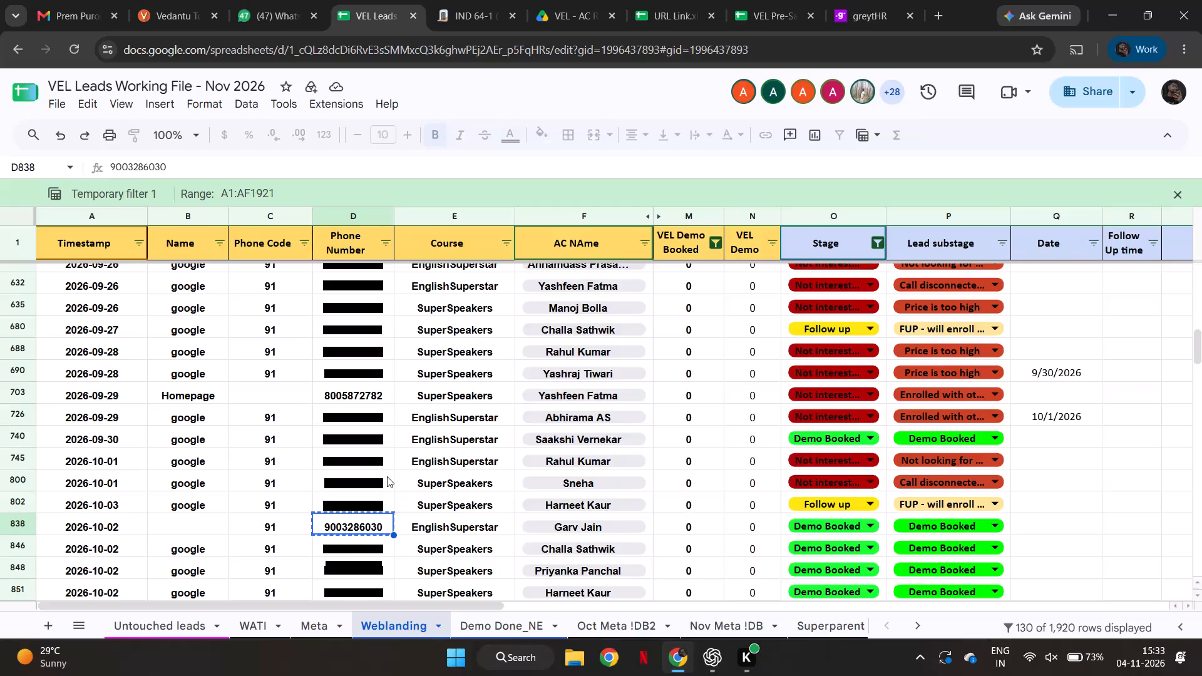
Set the stage of the demo-booked lead in row 838 to Not interested.
{"action": "key", "text": "Down"}
{"action": "key", "text": "Down"}
{"action": "key", "text": "Up"}
{"action": "key", "text": "Right"}
{"action": "key", "text": "Right"}
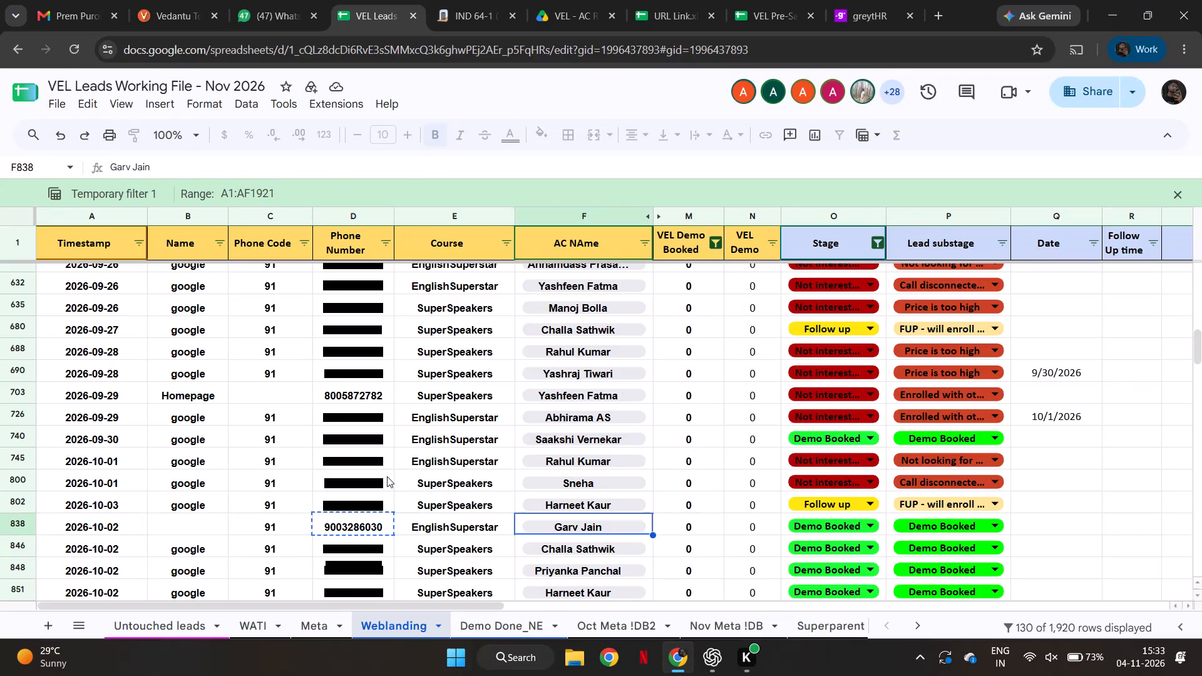
{"action": "key", "text": "Right"}
{"action": "key", "text": "Right"}
{"action": "key", "text": "Right"}
{"action": "key", "text": "Return"}
{"action": "key", "text": "Down"}
{"action": "key", "text": "Down"}
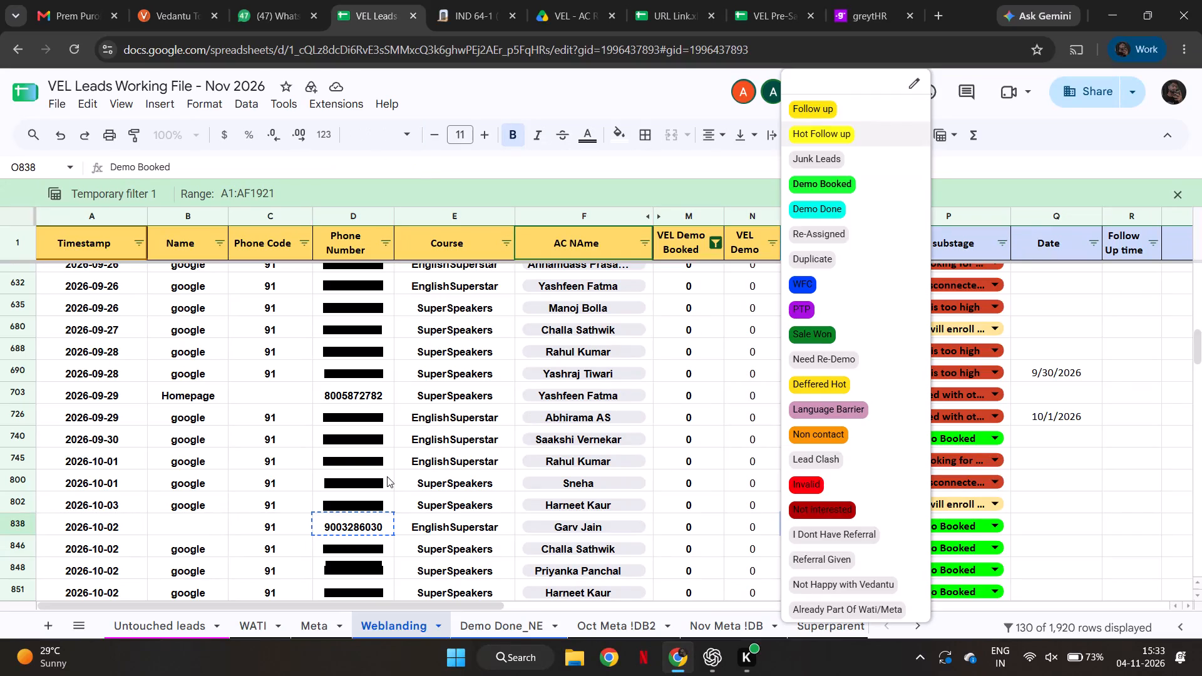
{"action": "key", "text": "Down"}
{"action": "key", "text": "Down"}
{"action": "key", "text": "Down"}
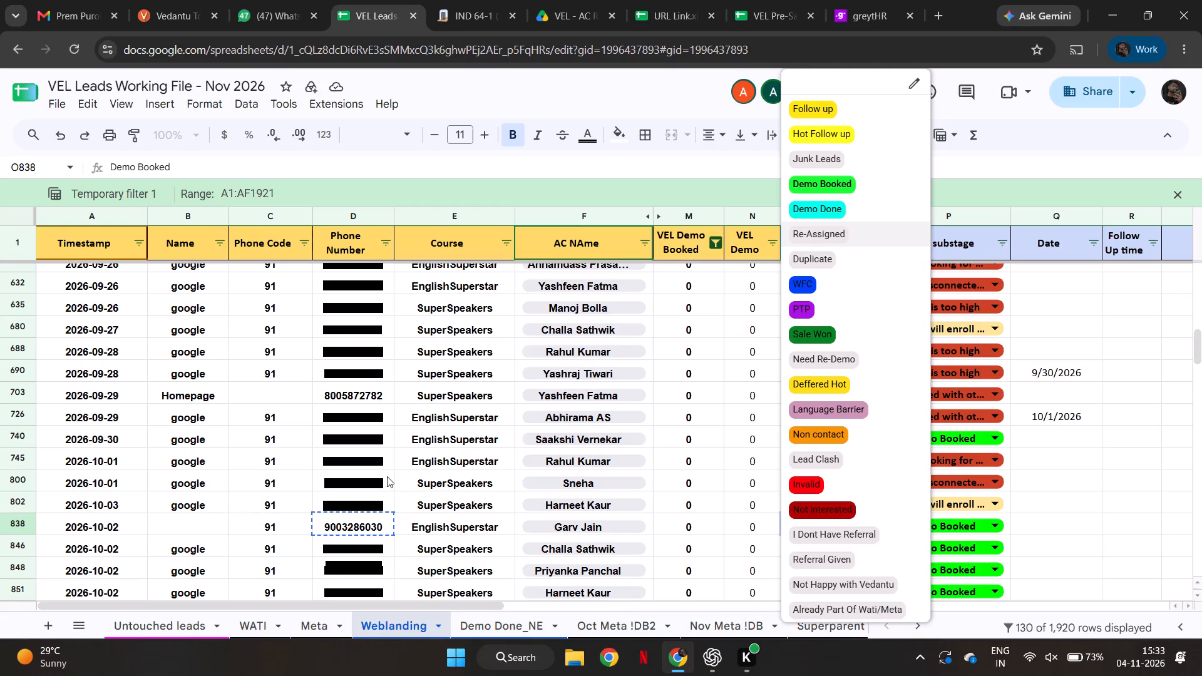
{"action": "key", "text": "Down"}
{"action": "key", "text": "Down"}
{"action": "key", "text": "Down"}
{"action": "key", "text": "Down"}
{"action": "key", "text": "Down"}
{"action": "key", "text": "Down"}
{"action": "key", "text": "Down"}
{"action": "key", "text": "Down"}
{"action": "key", "text": "Down"}
{"action": "key", "text": "Down"}
{"action": "key", "text": "Down"}
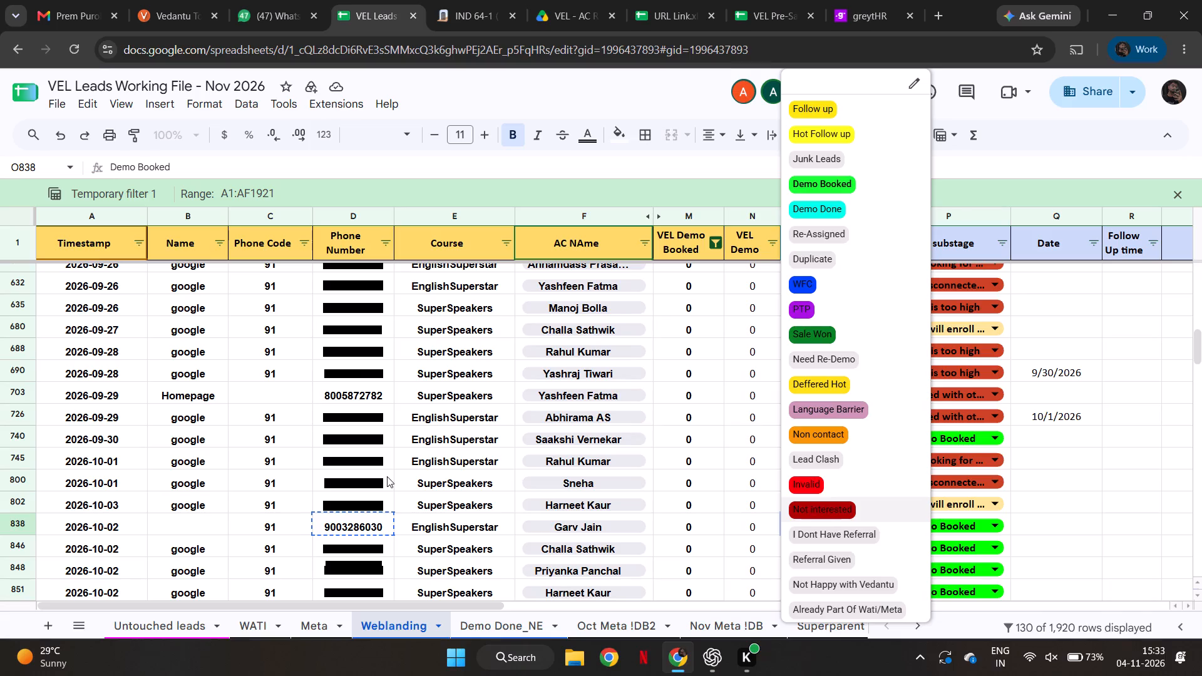
{"action": "key", "text": "Return"}
Set the lead substage in row 838 to "Messaged by mistake".
{"action": "key", "text": "Up"}
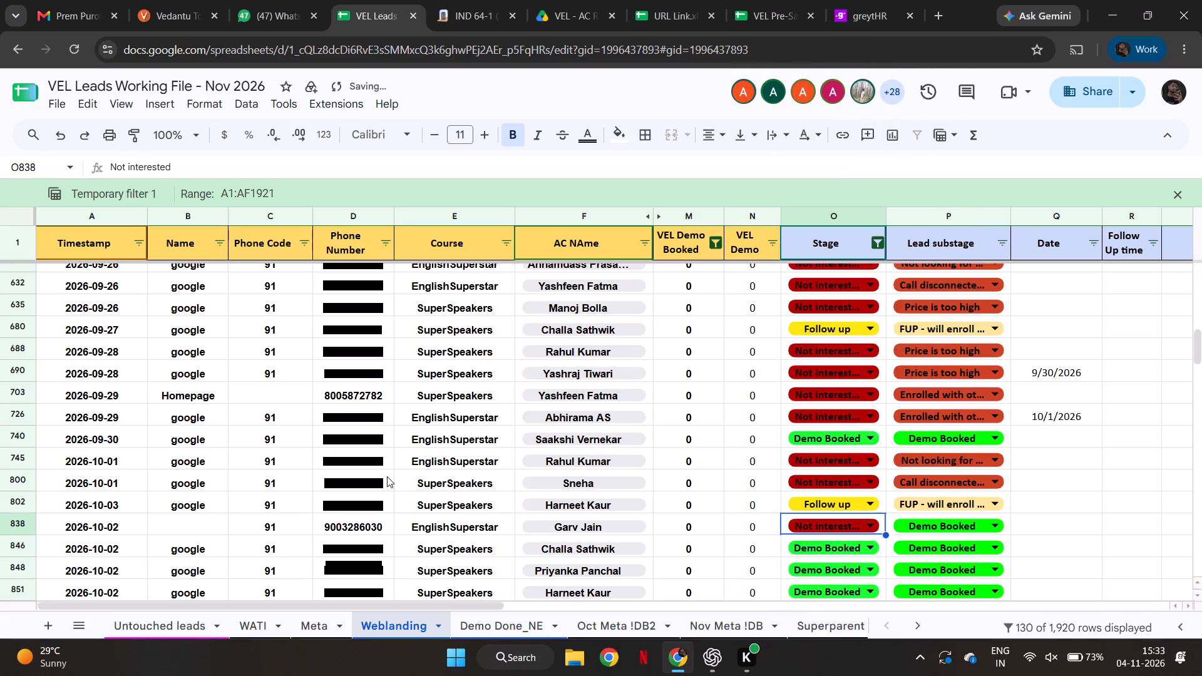
{"action": "key", "text": "Right"}
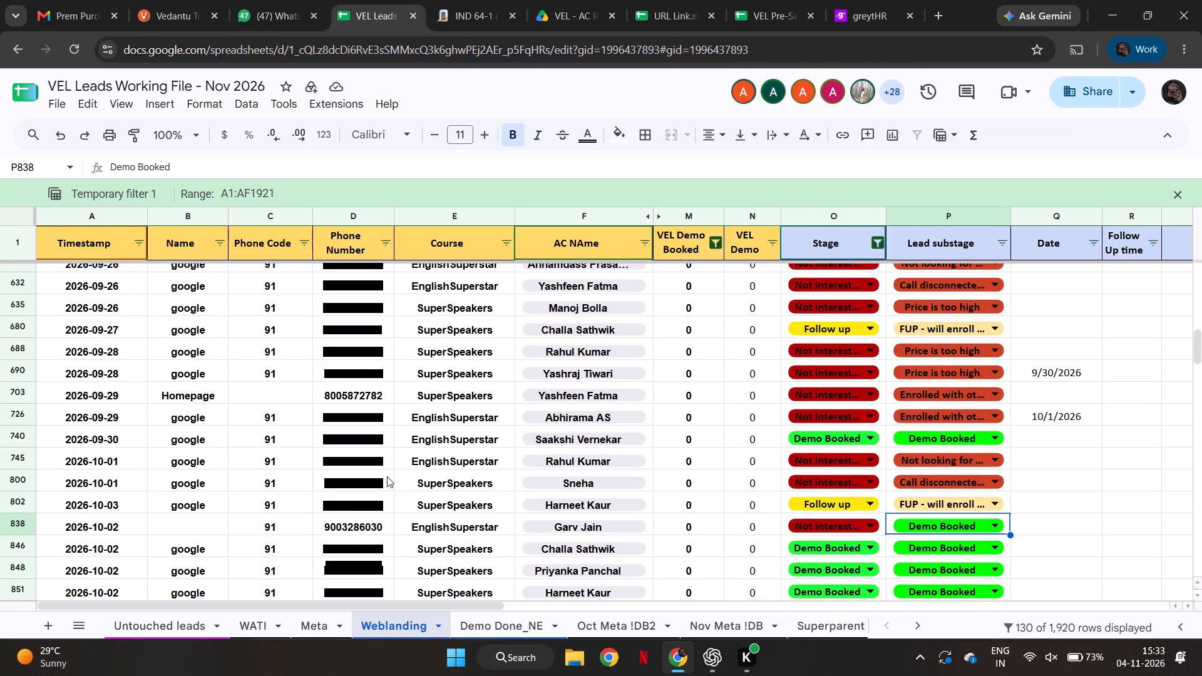
{"action": "key", "text": "Return"}
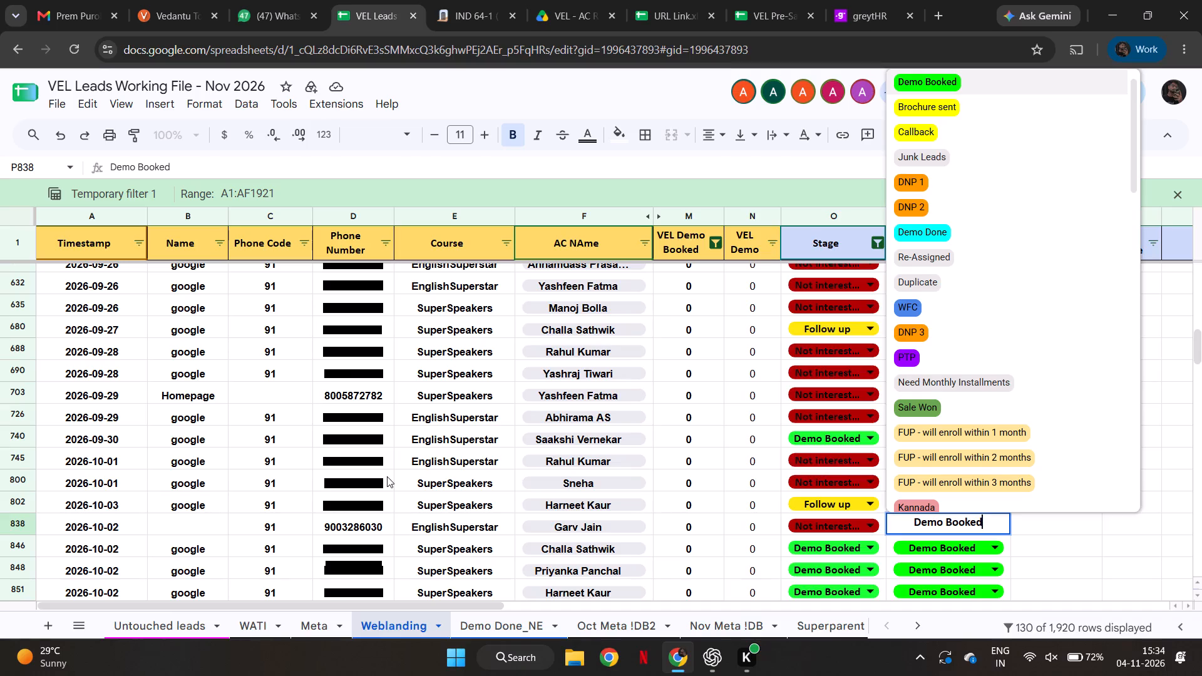
{"action": "key", "text": "Down"}
{"action": "key", "text": "Down"}
{"action": "key", "text": "Down"}
{"action": "key", "text": "Down"}
{"action": "key", "text": "Down"}
{"action": "key", "text": "Down"}
{"action": "key", "text": "Down"}
{"action": "key", "text": "Down"}
{"action": "key", "text": "Down"}
{"action": "key", "text": "Down"}
{"action": "key", "text": "Down"}
{"action": "key", "text": "Down"}
{"action": "key", "text": "Down"}
{"action": "key", "text": "Down"}
{"action": "key", "text": "Down"}
{"action": "key", "text": "Down"}
{"action": "key", "text": "Down"}
{"action": "key", "text": "Down"}
{"action": "key", "text": "Down"}
{"action": "key", "text": "Down"}
{"action": "key", "text": "Down"}
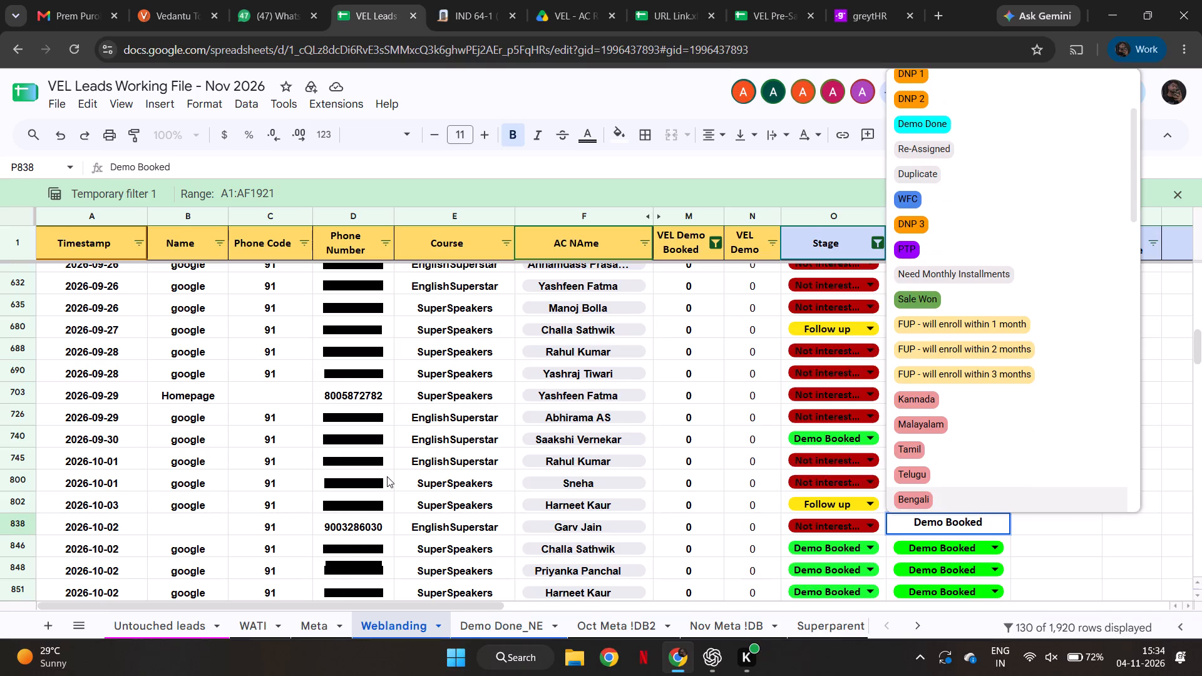
{"action": "key", "text": "Up"}
{"action": "key", "text": "Up"}
{"action": "key", "text": "Up"}
{"action": "key", "text": "Up"}
{"action": "key", "text": "Up"}
{"action": "key", "text": "Up"}
{"action": "key", "text": "Up"}
{"action": "key", "text": "Up"}
{"action": "key", "text": "Up"}
{"action": "key", "text": "Up"}
{"action": "key", "text": "Up"}
{"action": "key", "text": "Up"}
{"action": "key", "text": "Up"}
{"action": "key", "text": "Up"}
{"action": "key", "text": "Up"}
{"action": "key", "text": "Up"}
{"action": "key", "text": "Up"}
{"action": "key", "text": "Up"}
{"action": "key", "text": "Up"}
{"action": "key", "text": "Up"}
{"action": "key", "text": "Up"}
{"action": "key", "text": "Up"}
{"action": "key", "text": "Up"}
{"action": "key", "text": "Up"}
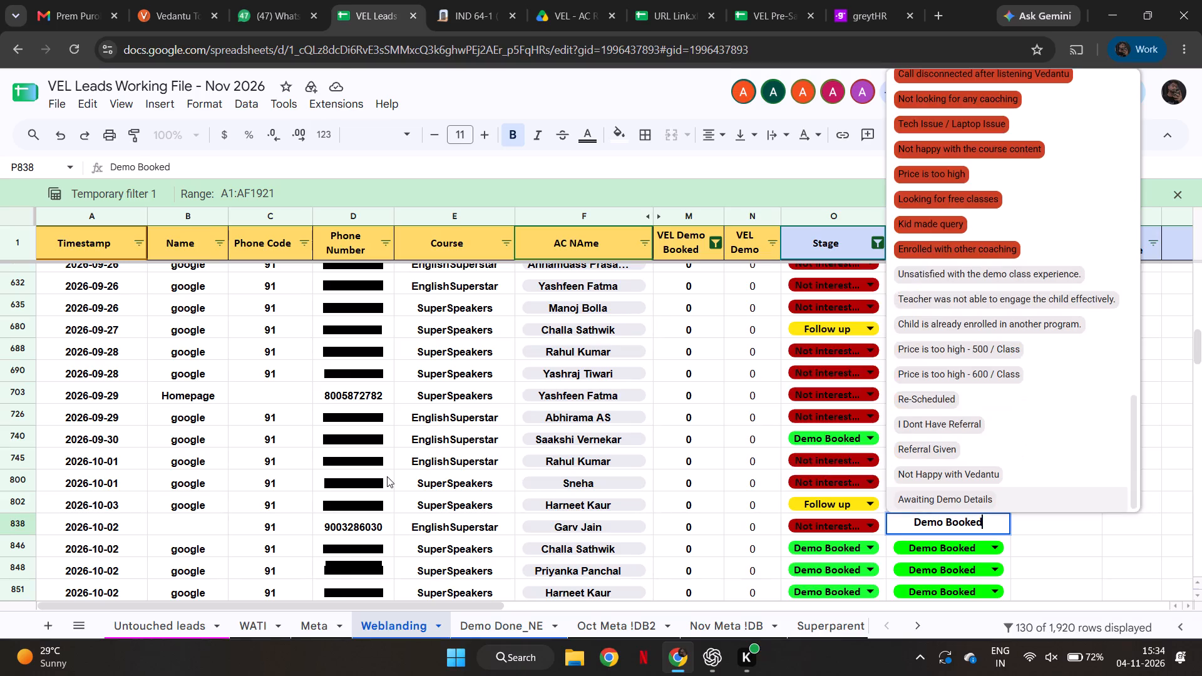
{"action": "key", "text": "Down"}
{"action": "key", "text": "Down"}
{"action": "key", "text": "Up"}
{"action": "key", "text": "Down"}
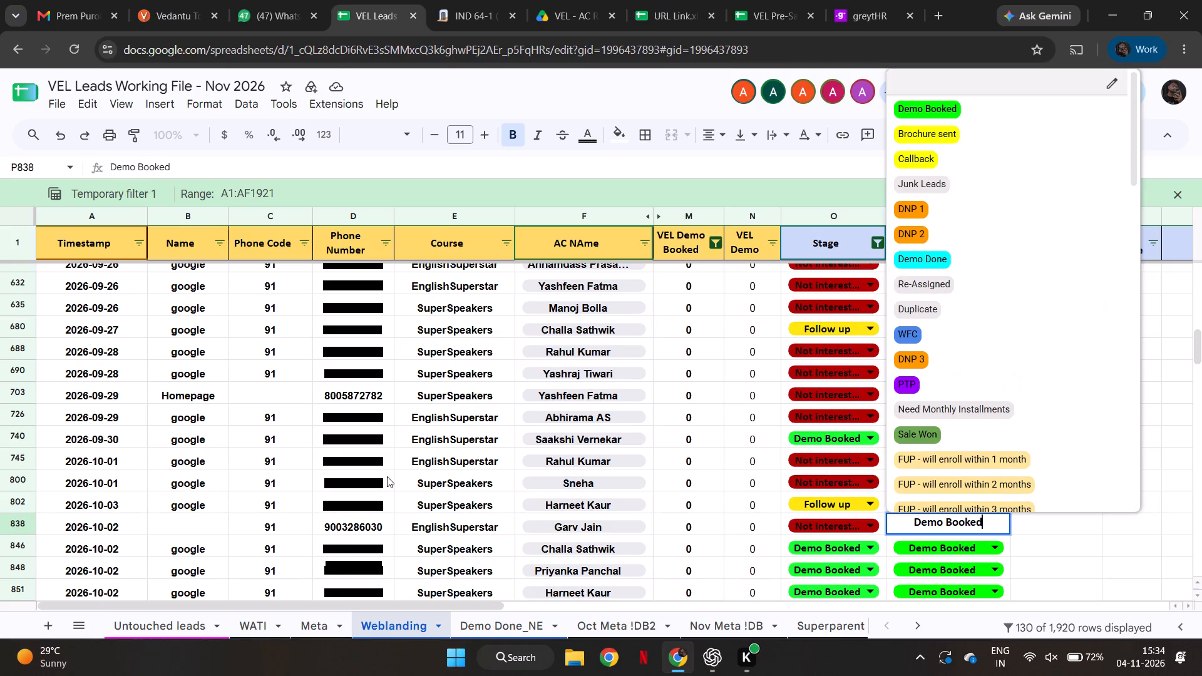
{"action": "key", "text": "Down"}
{"action": "key", "text": "Down"}
{"action": "key", "text": "Down"}
{"action": "key", "text": "Down"}
{"action": "key", "text": "Down"}
{"action": "key", "text": "Down"}
{"action": "key", "text": "Down"}
{"action": "key", "text": "Down"}
{"action": "key", "text": "Down"}
{"action": "key", "text": "Down"}
{"action": "key", "text": "Down"}
{"action": "key", "text": "Down"}
{"action": "key", "text": "Down"}
{"action": "key", "text": "Down"}
{"action": "key", "text": "Down"}
{"action": "key", "text": "Down"}
{"action": "key", "text": "Down"}
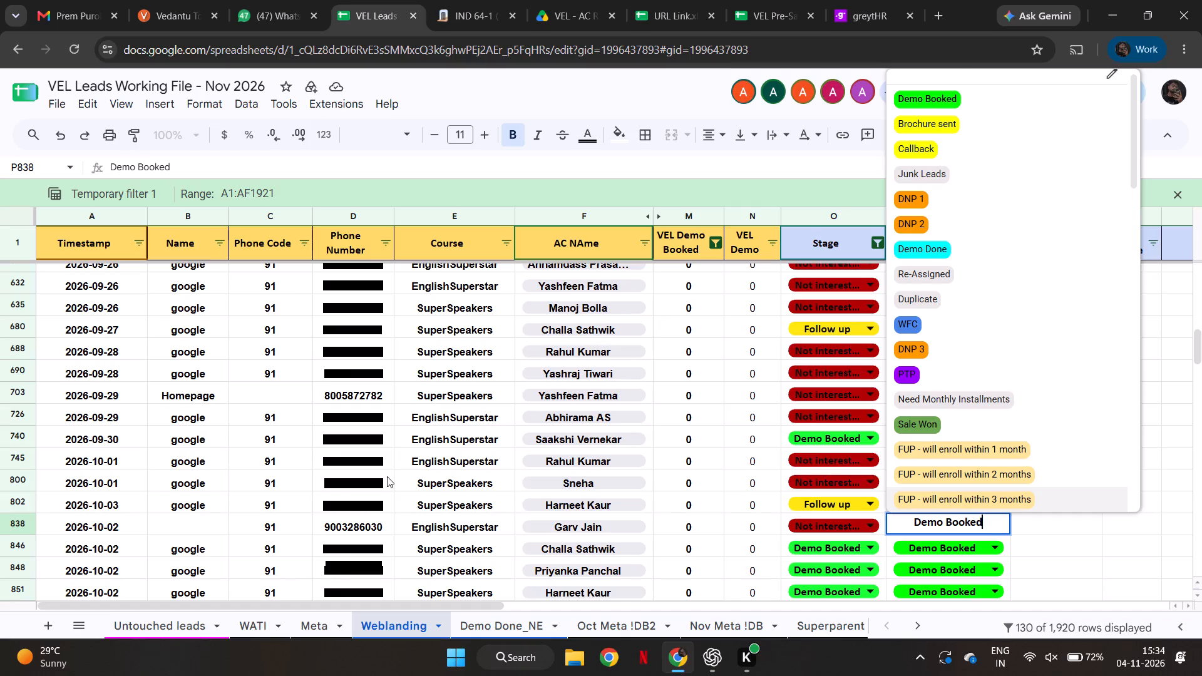
{"action": "key", "text": "Down"}
{"action": "key", "text": "Down"}
{"action": "key", "text": "Up"}
{"action": "key", "text": "Up"}
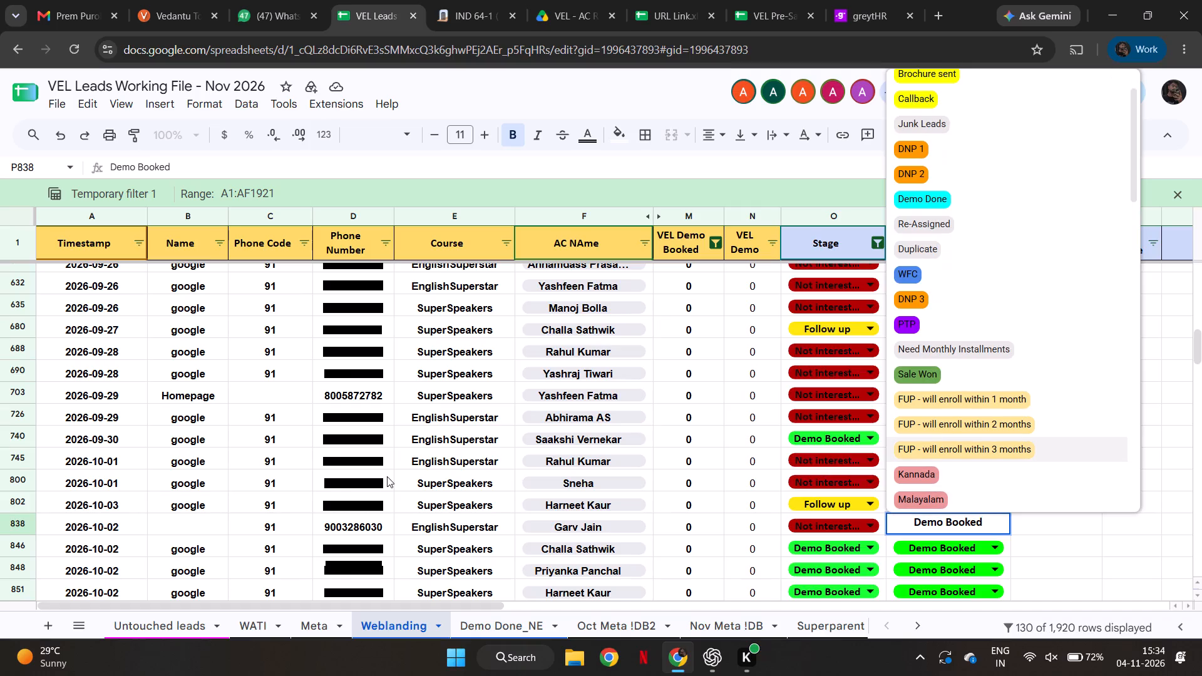
{"action": "key", "text": "Up"}
{"action": "key", "text": "Up"}
{"action": "key", "text": "Up"}
{"action": "key", "text": "Down"}
{"action": "key", "text": "Down"}
{"action": "key", "text": "Down"}
{"action": "key", "text": "Down"}
{"action": "key", "text": "Down"}
{"action": "key", "text": "Down"}
{"action": "key", "text": "Down"}
{"action": "key", "text": "Down"}
{"action": "key", "text": "Down"}
{"action": "key", "text": "Down"}
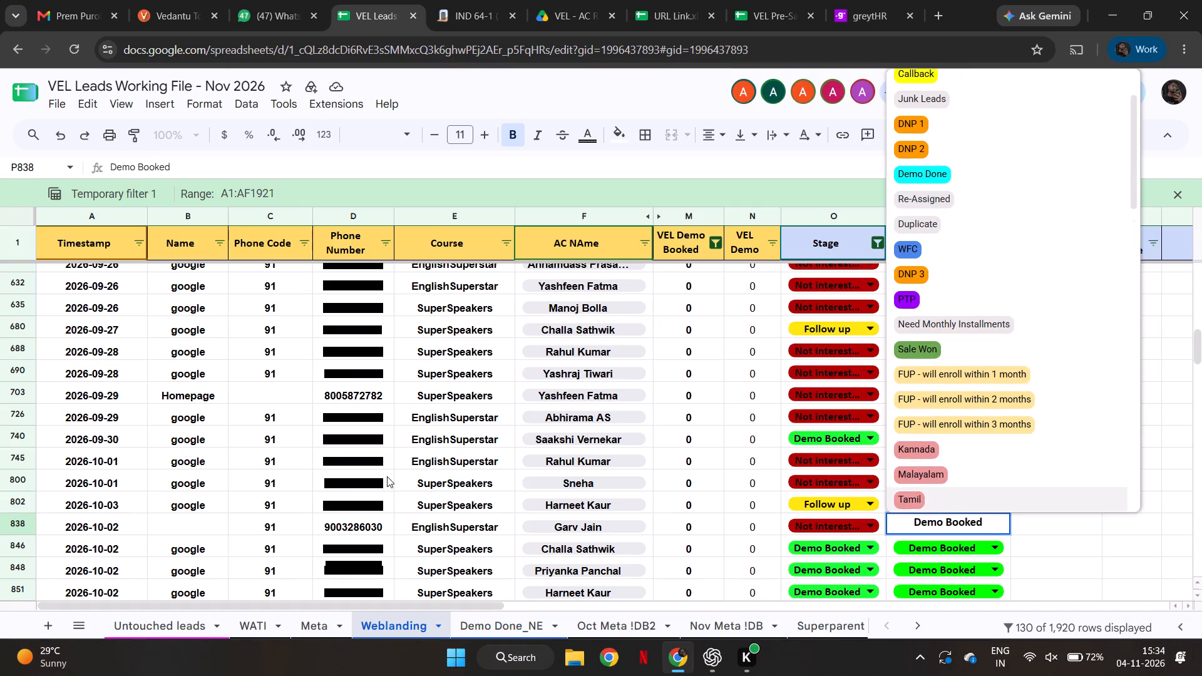
{"action": "key", "text": "Down"}
{"action": "key", "text": "Down"}
{"action": "key", "text": "Down"}
{"action": "key", "text": "Down"}
{"action": "key", "text": "Down"}
{"action": "key", "text": "Down"}
{"action": "key", "text": "Down"}
{"action": "key", "text": "Down"}
{"action": "key", "text": "Down"}
{"action": "key", "text": "Down"}
{"action": "key", "text": "Down"}
{"action": "key", "text": "Down"}
{"action": "key", "text": "Down"}
{"action": "key", "text": "Down"}
{"action": "key", "text": "Down"}
{"action": "key", "text": "Down"}
{"action": "key", "text": "Down"}
{"action": "key", "text": "Down"}
{"action": "key", "text": "Down"}
{"action": "key", "text": "Down"}
{"action": "key", "text": "Down"}
{"action": "key", "text": "Down"}
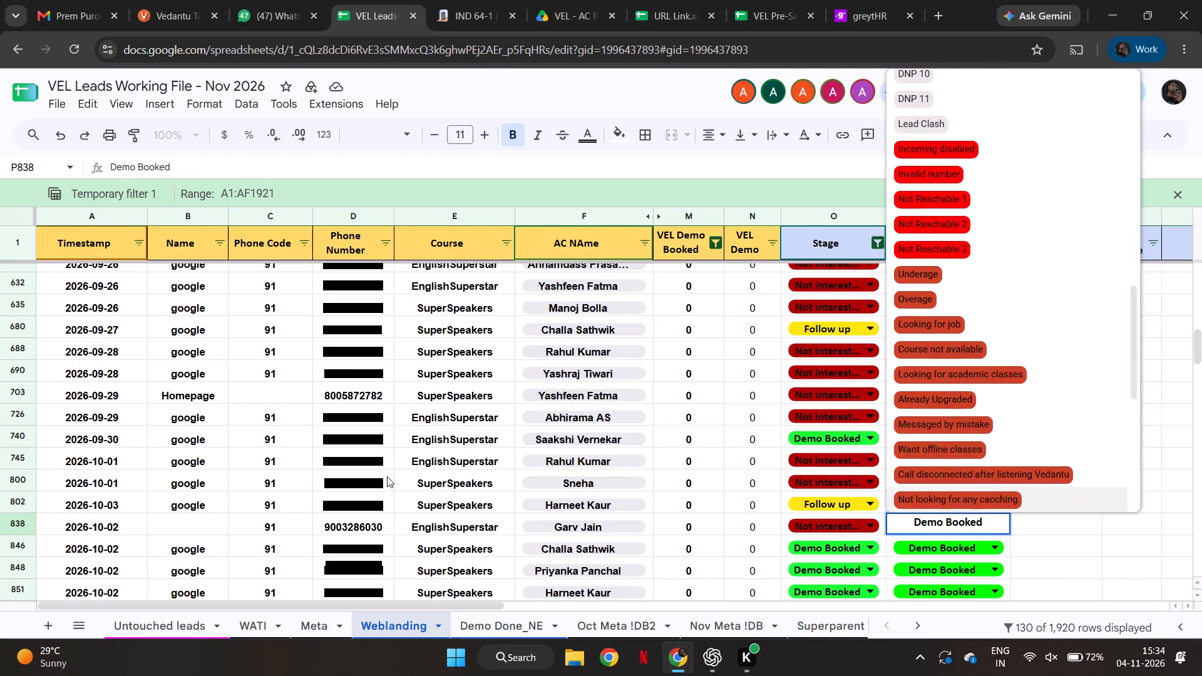
{"action": "key", "text": "Down"}
{"action": "key", "text": "Down"}
{"action": "key", "text": "Down"}
{"action": "key", "text": "Down"}
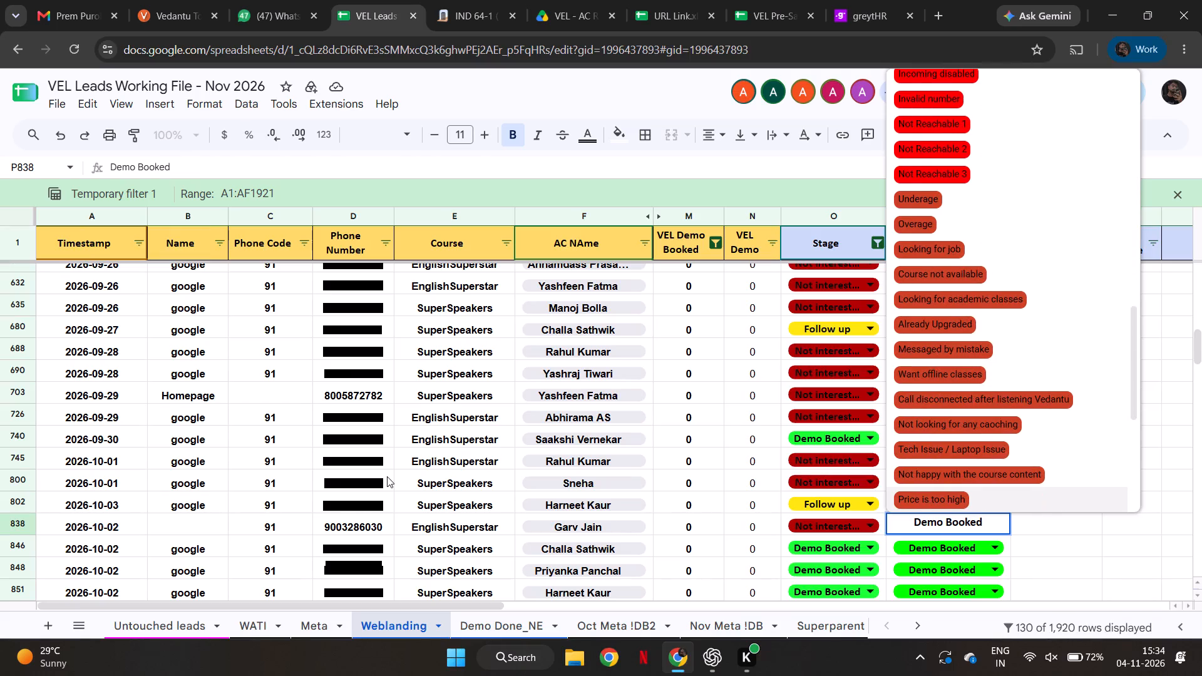
{"action": "key", "text": "Up"}
{"action": "key", "text": "Up"}
{"action": "key", "text": "Up"}
{"action": "key", "text": "Up"}
{"action": "key", "text": "Up"}
{"action": "key", "text": "Up"}
{"action": "key", "text": "Return"}
Copy the phone number of the demo-booked lead in row 846.
{"action": "key", "text": "Left"}
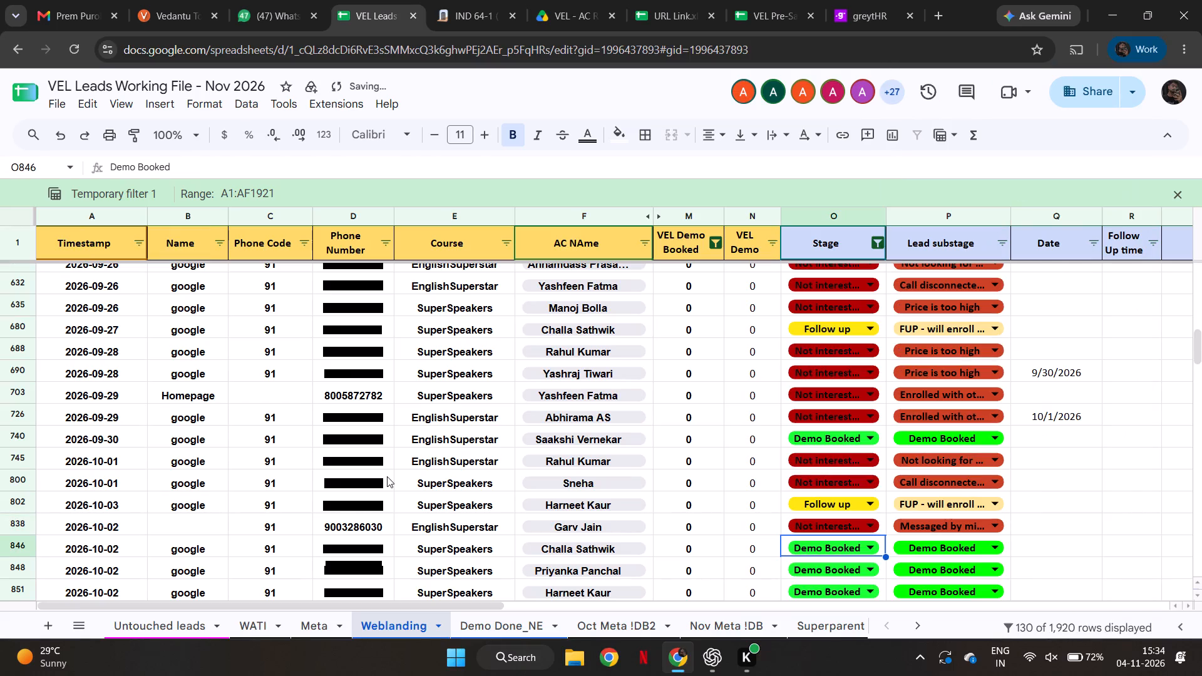
{"action": "key", "text": "Left"}
{"action": "key", "text": "Left"}
{"action": "key", "text": "Left"}
{"action": "key", "text": "Left"}
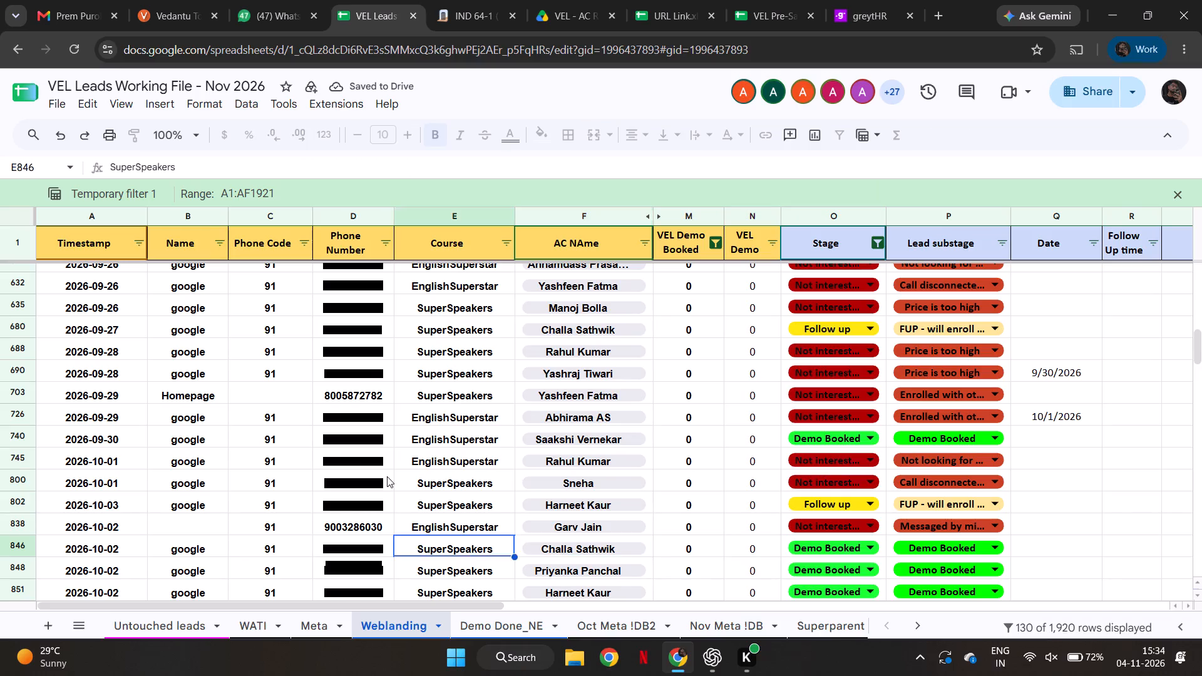
{"action": "key", "text": "Left"}
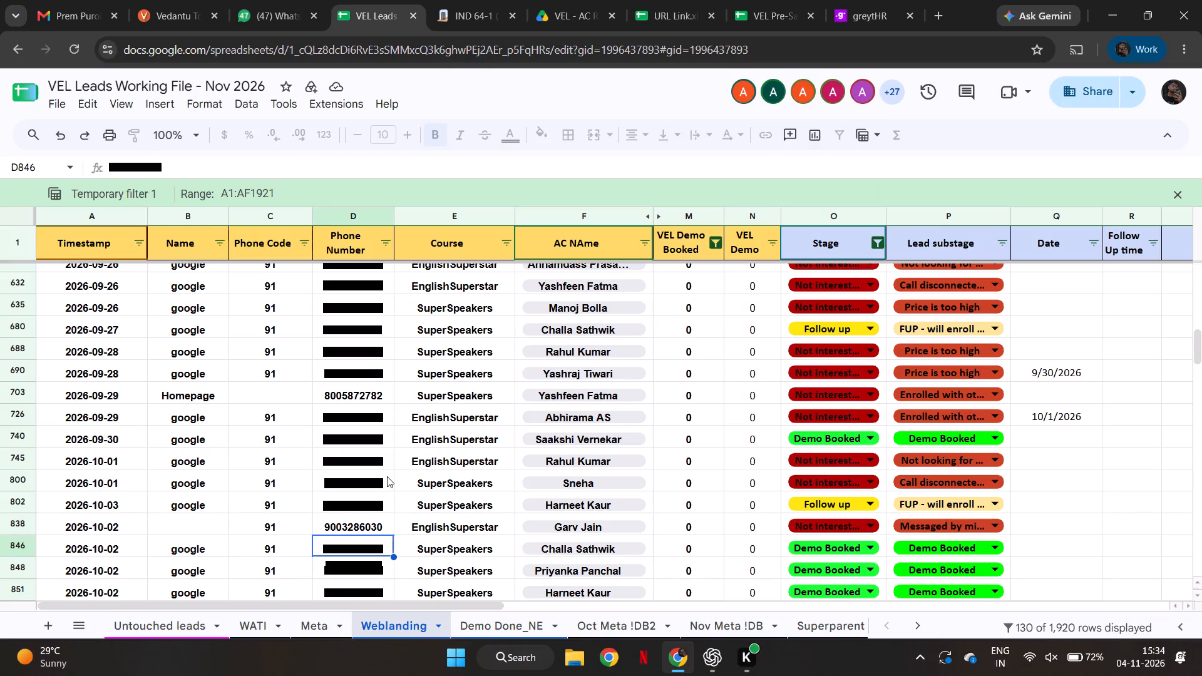
{"action": "key", "text": "ctrl+c"}
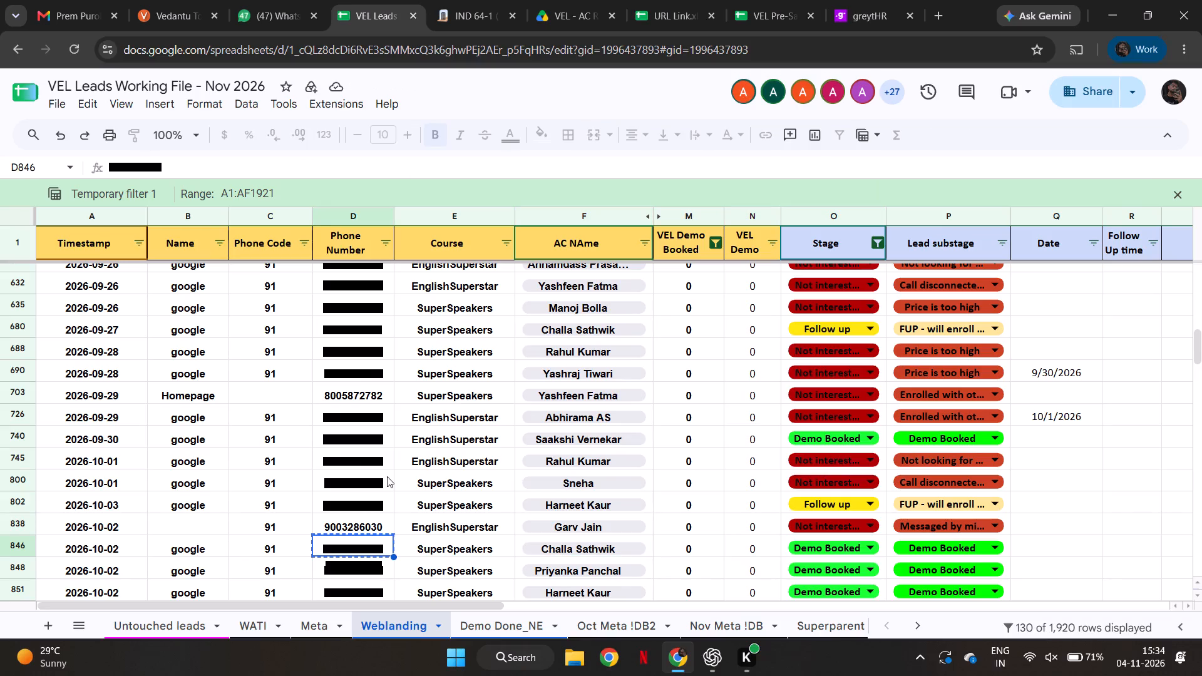
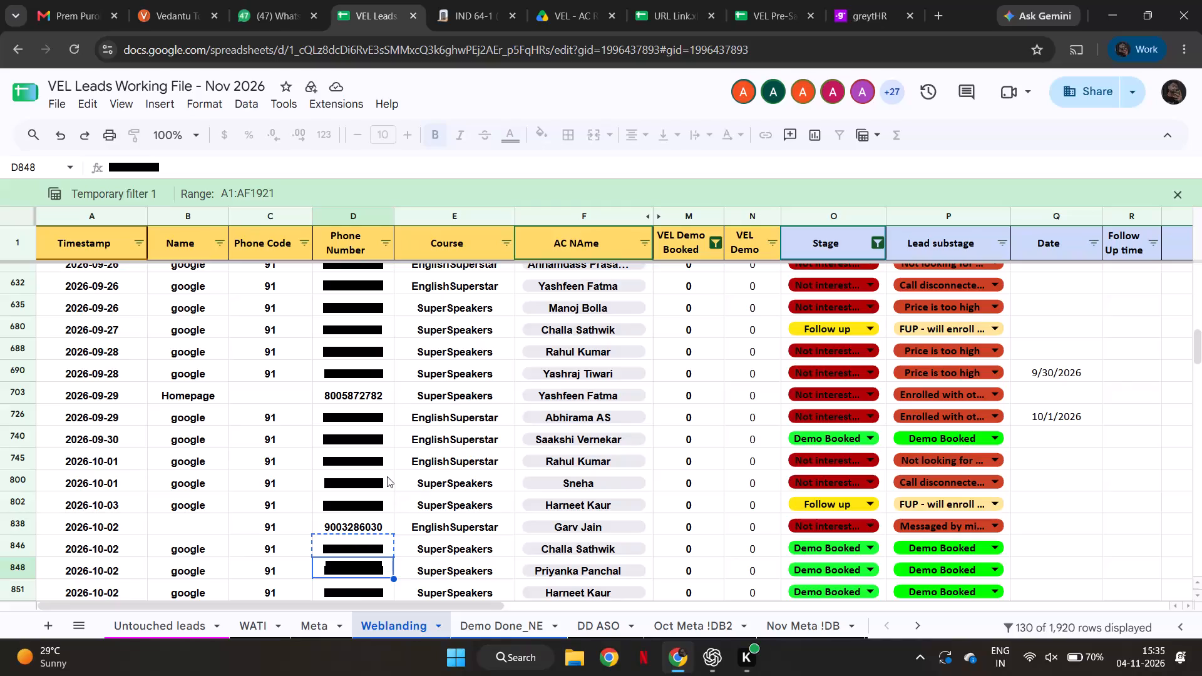
Copy the phone number of the demo-booked lead in row 848.
{"action": "key", "text": "ctrl+c"}
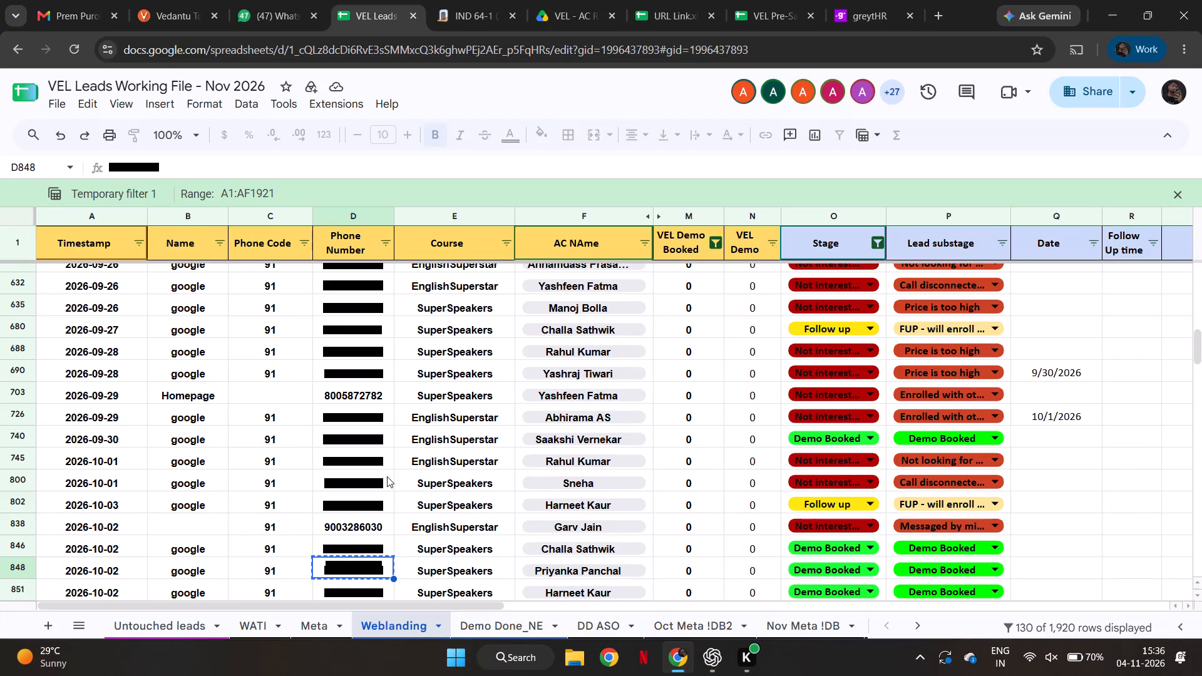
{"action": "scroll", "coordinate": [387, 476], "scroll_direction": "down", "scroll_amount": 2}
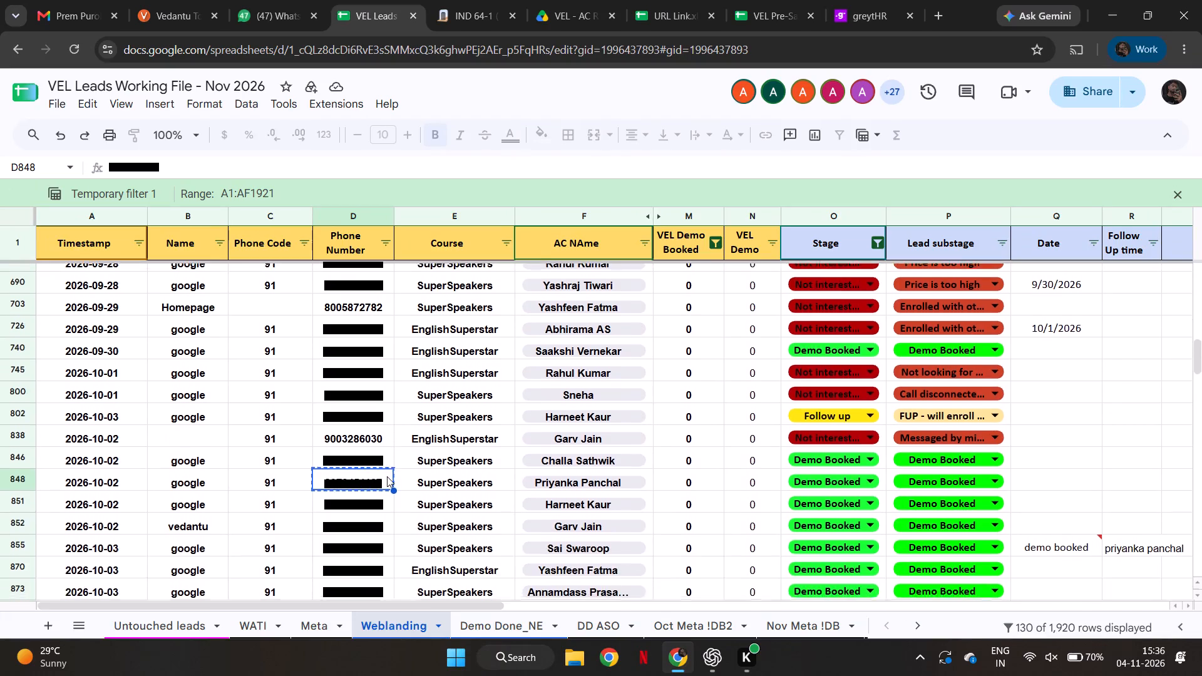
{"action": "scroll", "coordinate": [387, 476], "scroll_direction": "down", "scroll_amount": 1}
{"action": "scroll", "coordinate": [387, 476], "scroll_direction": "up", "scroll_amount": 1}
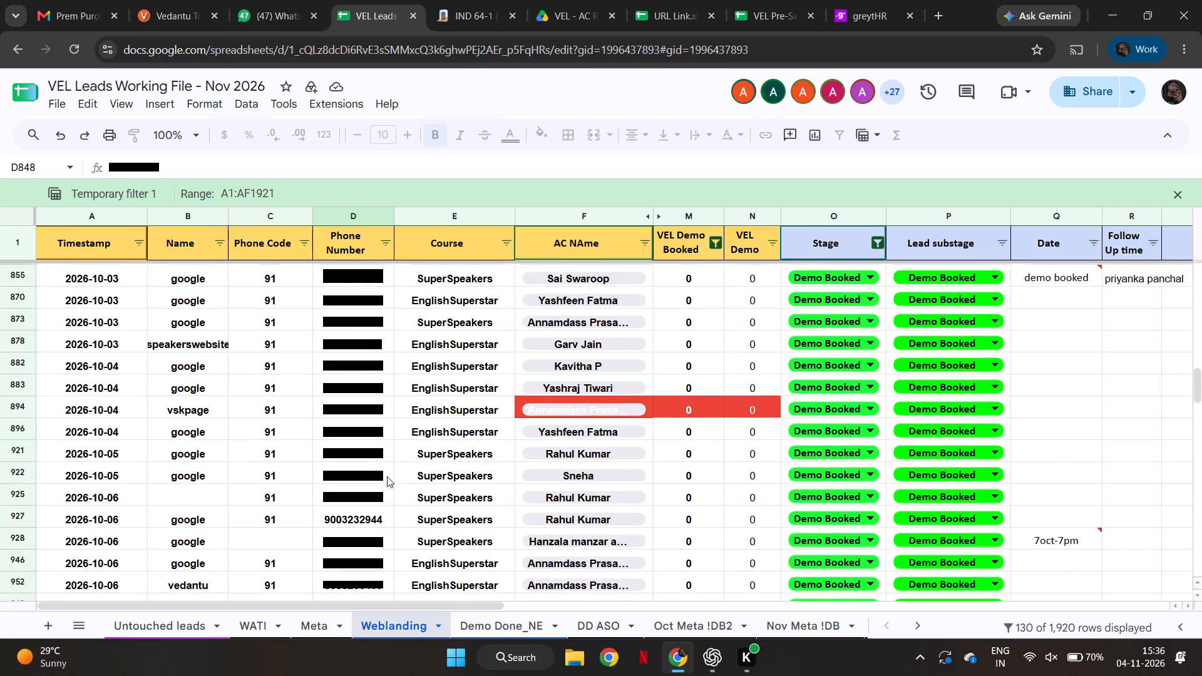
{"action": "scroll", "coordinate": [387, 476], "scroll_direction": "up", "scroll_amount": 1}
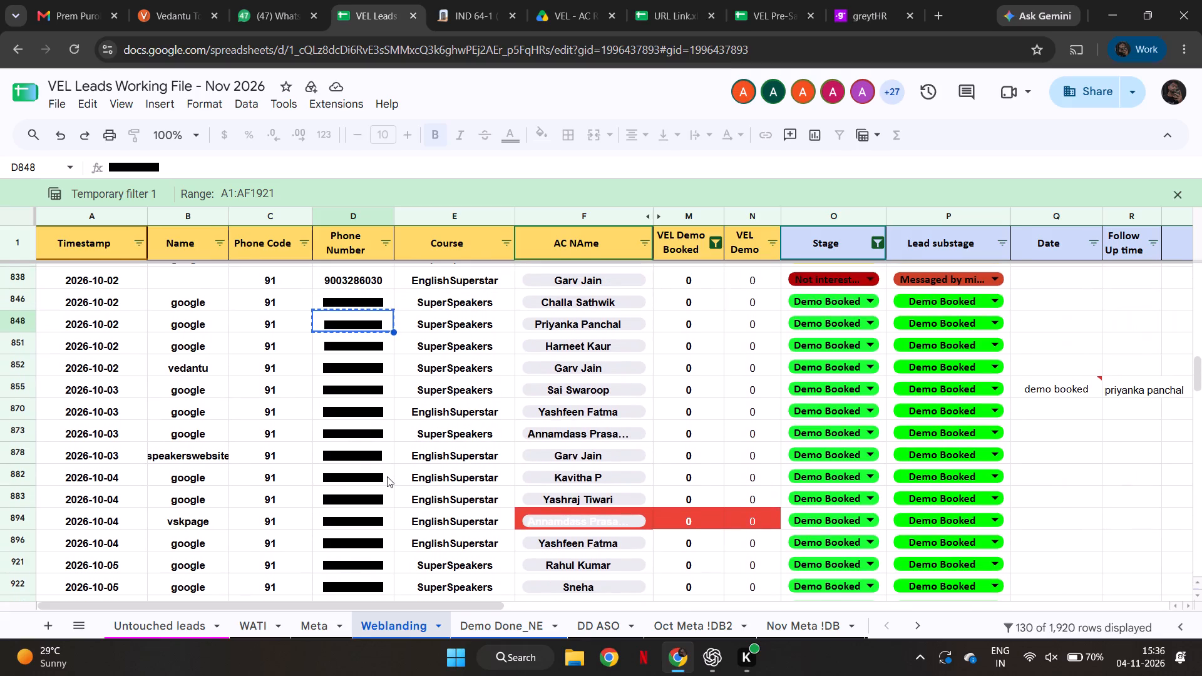
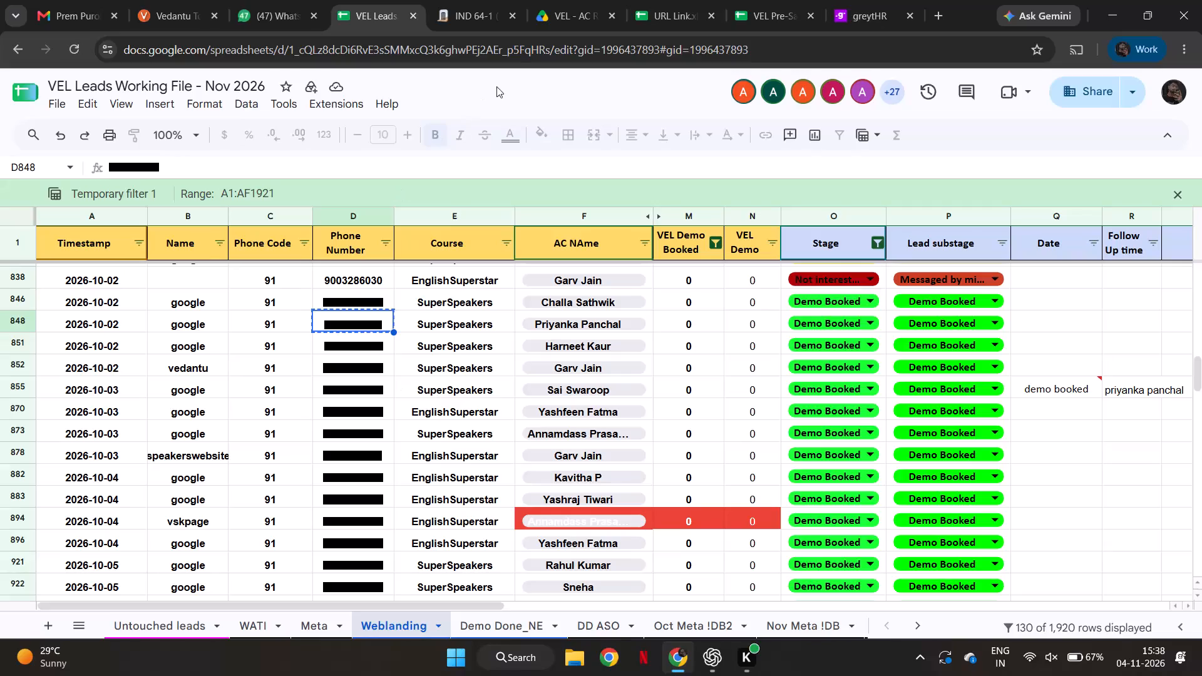
Open the Rate Card and Disposition spreadsheet from the VEL - AC Resources Drive folder and look through its New Price Rate Card sheet.
{"action": "left_click", "coordinate": [658, 13]}
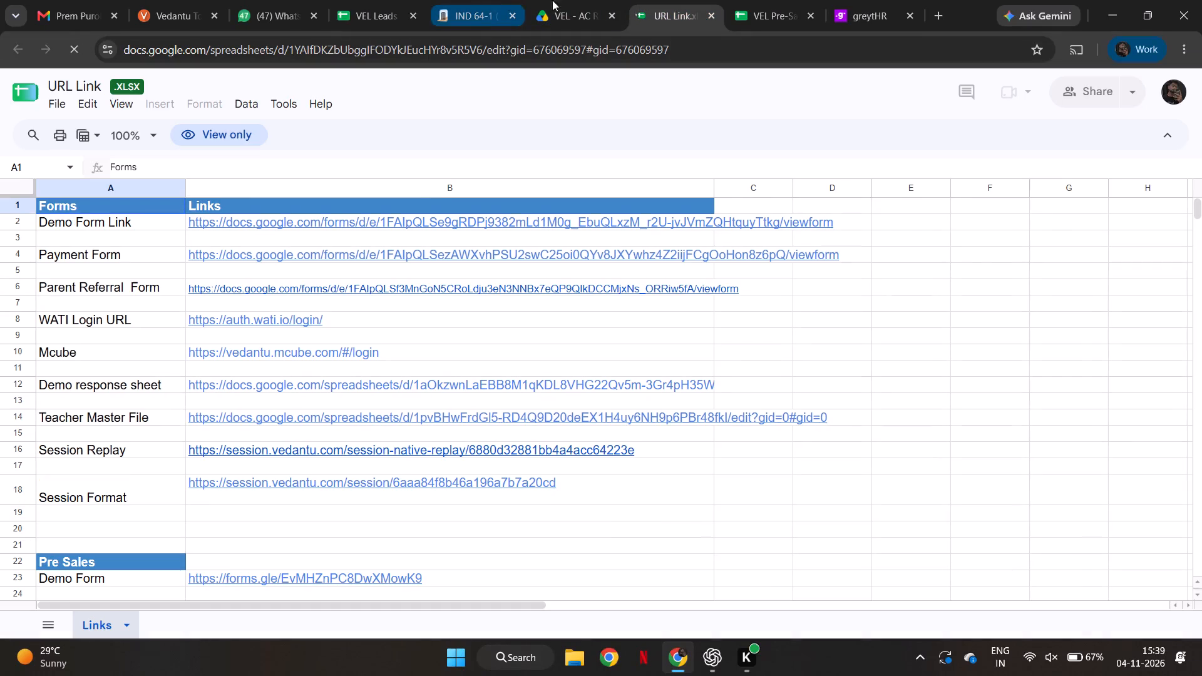
{"action": "left_click", "coordinate": [570, 5]}
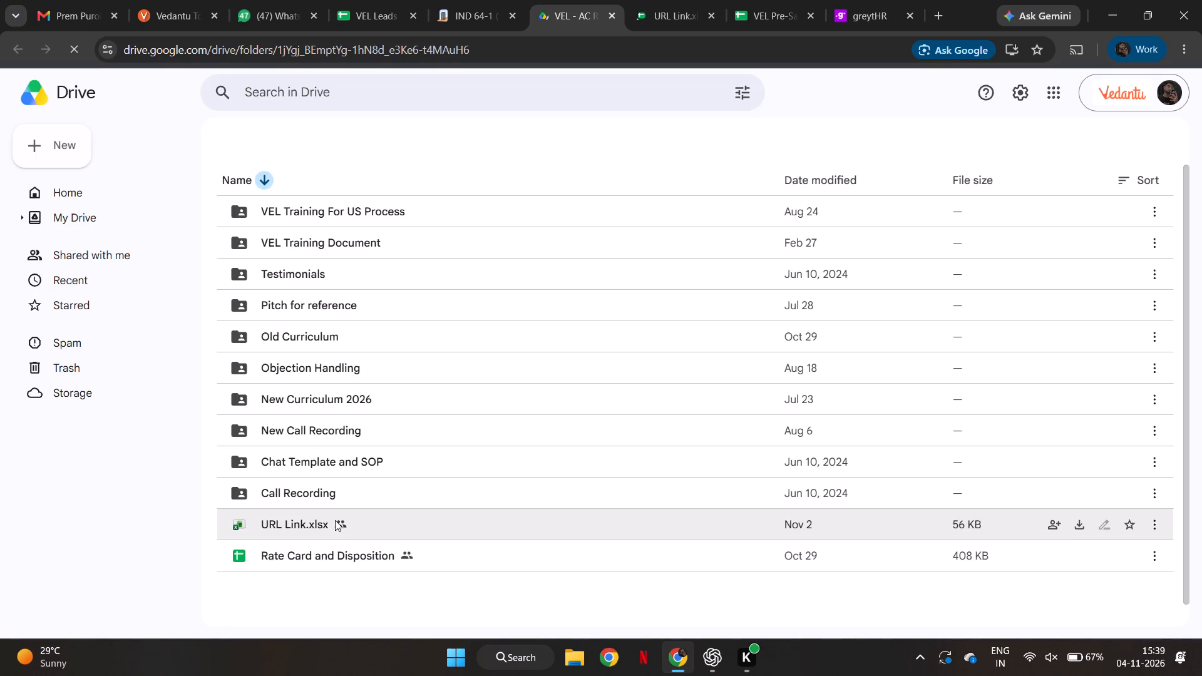
{"action": "right_click", "coordinate": [332, 538]}
{"action": "scroll", "coordinate": [214, 543], "scroll_direction": "down", "scroll_amount": 1}
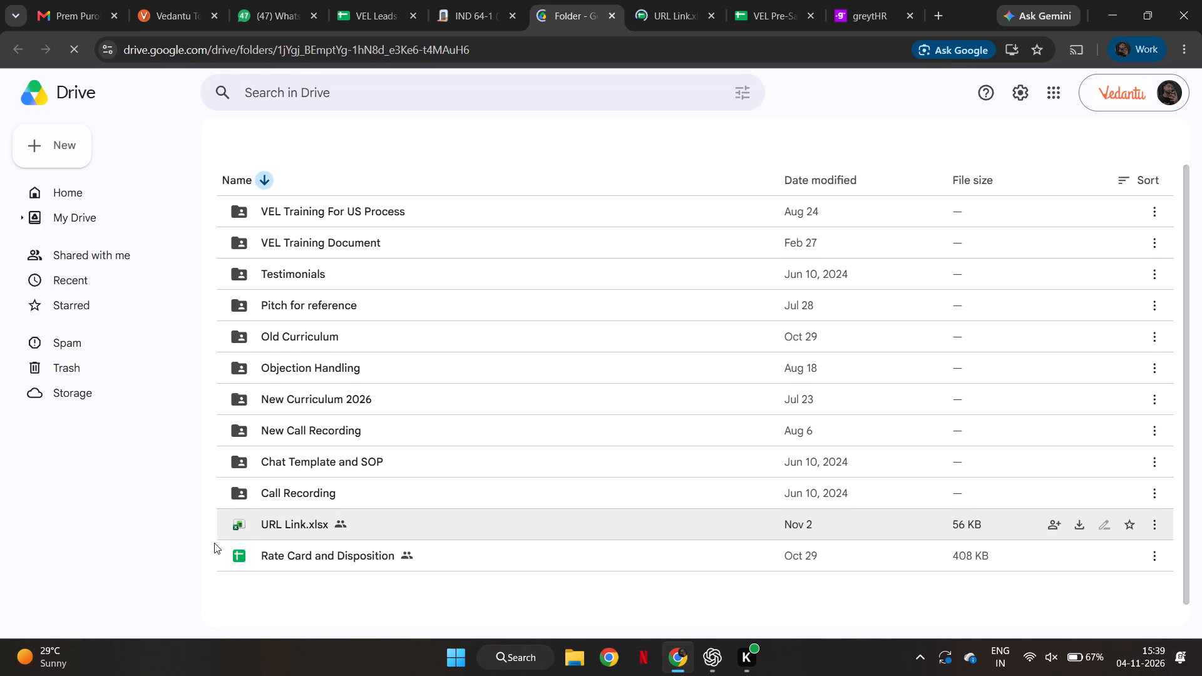
{"action": "scroll", "coordinate": [214, 543], "scroll_direction": "down", "scroll_amount": 1}
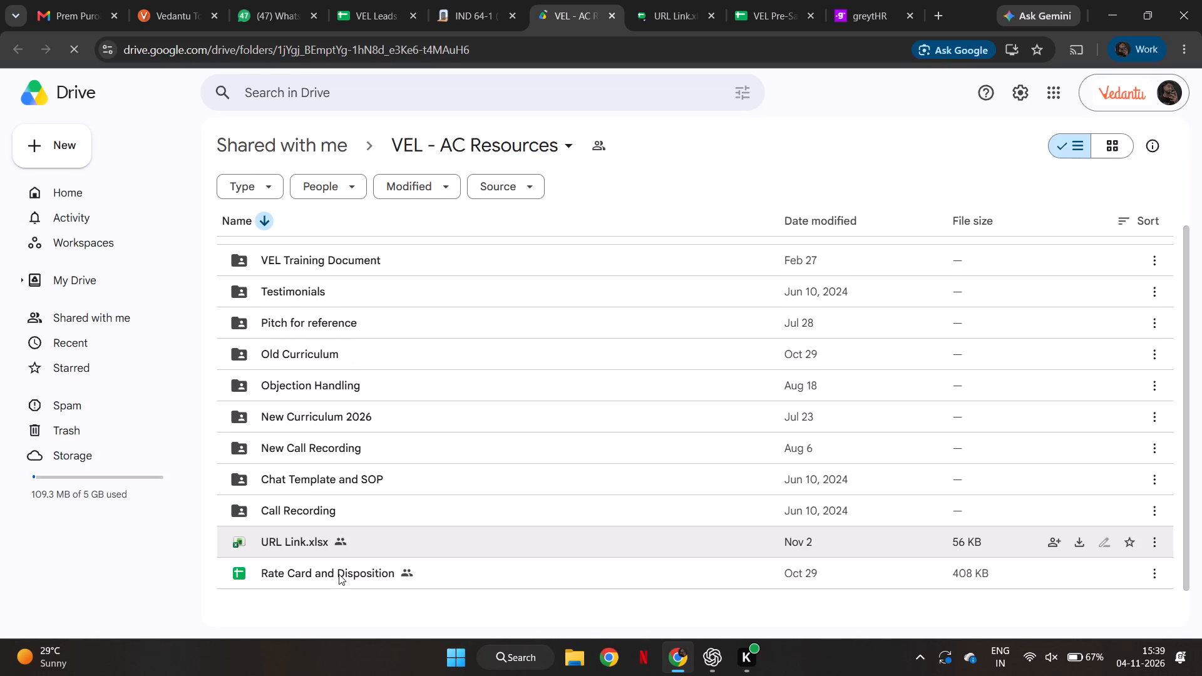
{"action": "scroll", "coordinate": [299, 591], "scroll_direction": "down", "scroll_amount": 4}
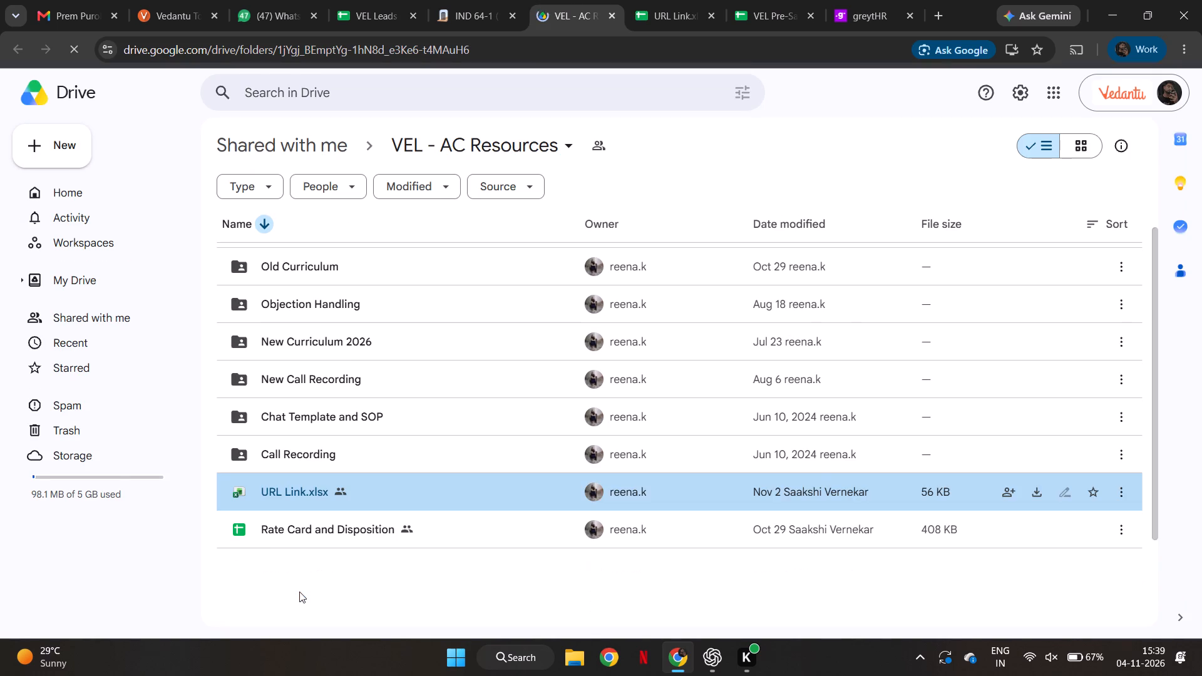
{"action": "double_click", "coordinate": [320, 538]}
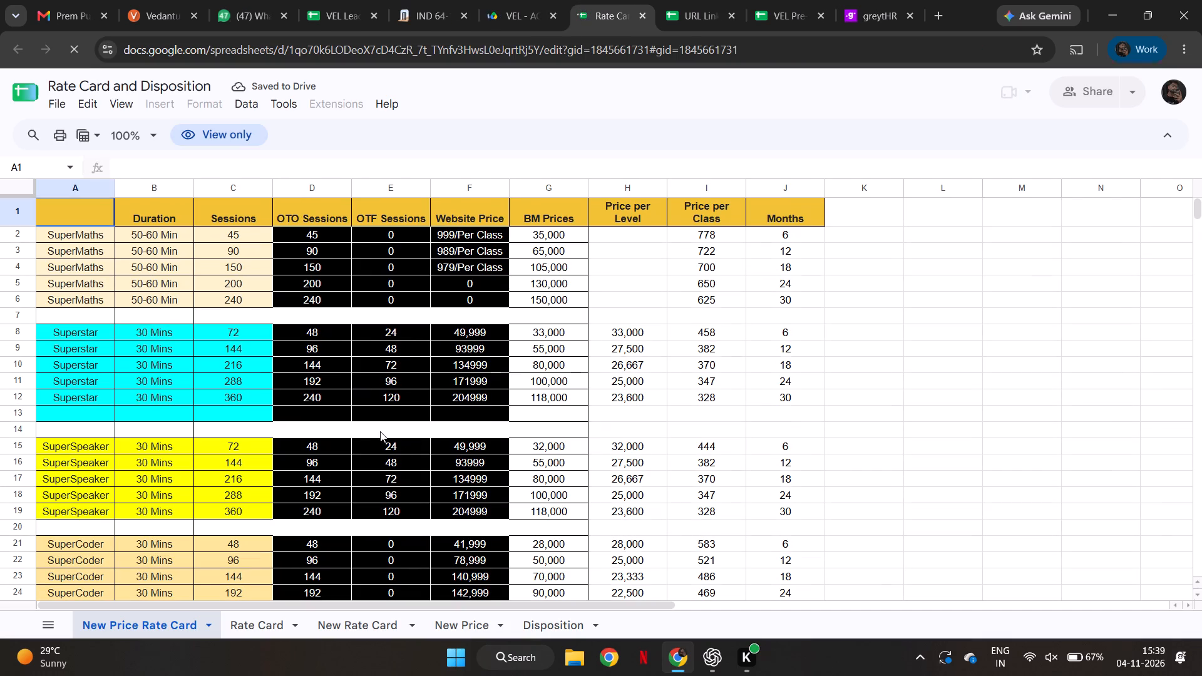
{"action": "scroll", "coordinate": [270, 481], "scroll_direction": "down", "scroll_amount": 1}
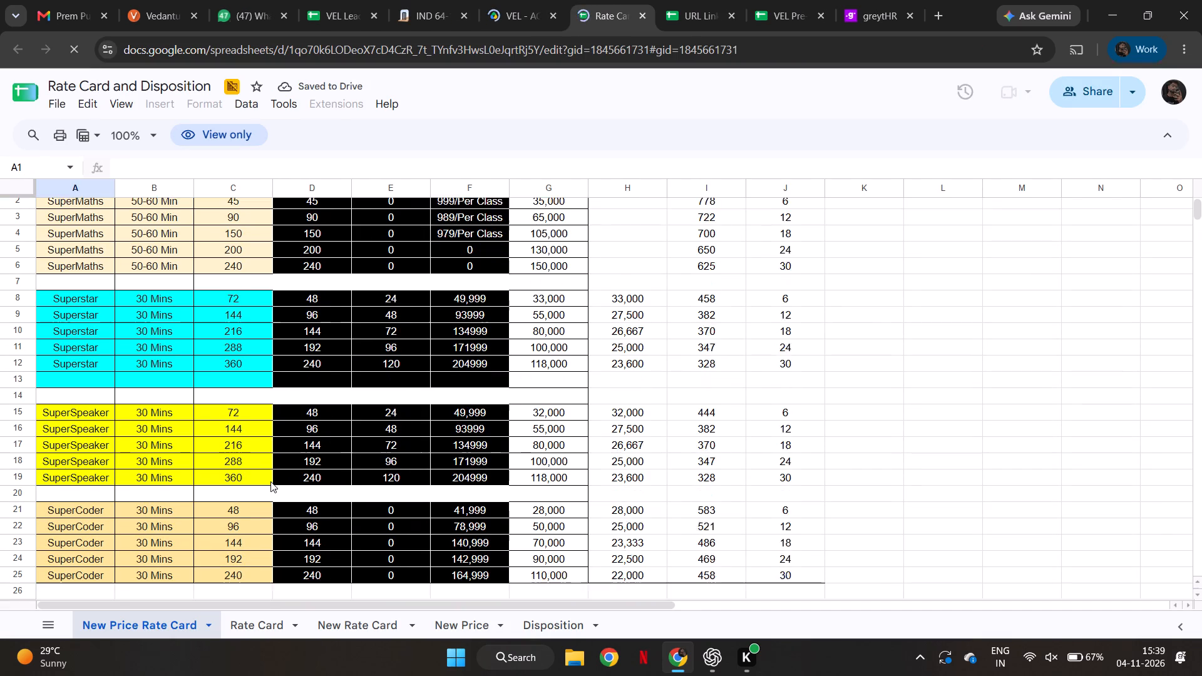
{"action": "scroll", "coordinate": [270, 481], "scroll_direction": "down", "scroll_amount": 1}
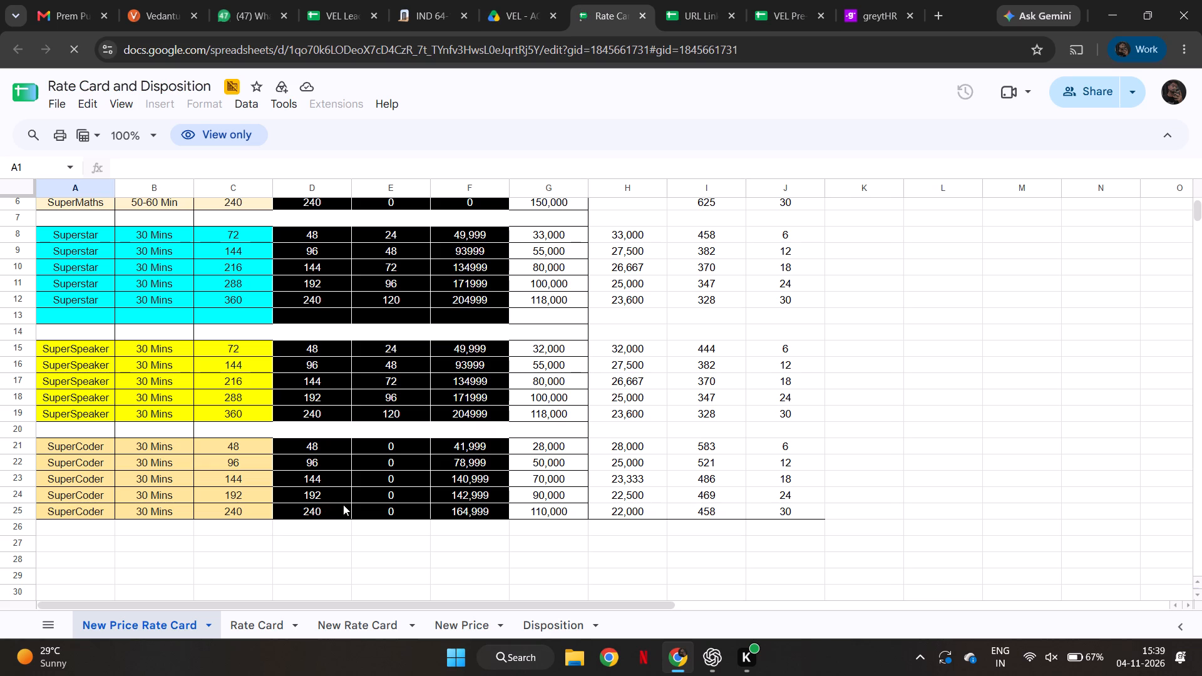
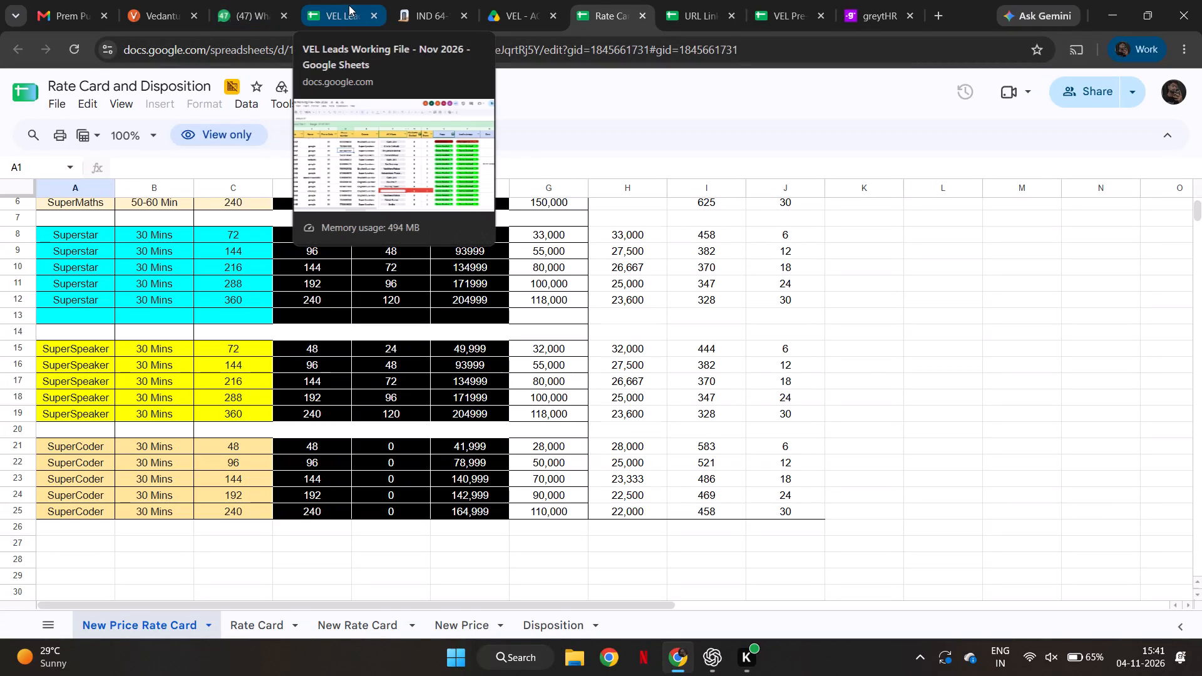
Return to the VEL Leads Working File and set the Stage of the lead in Weblanding row 848 to Not interested.
{"action": "left_click", "coordinate": [334, 9]}
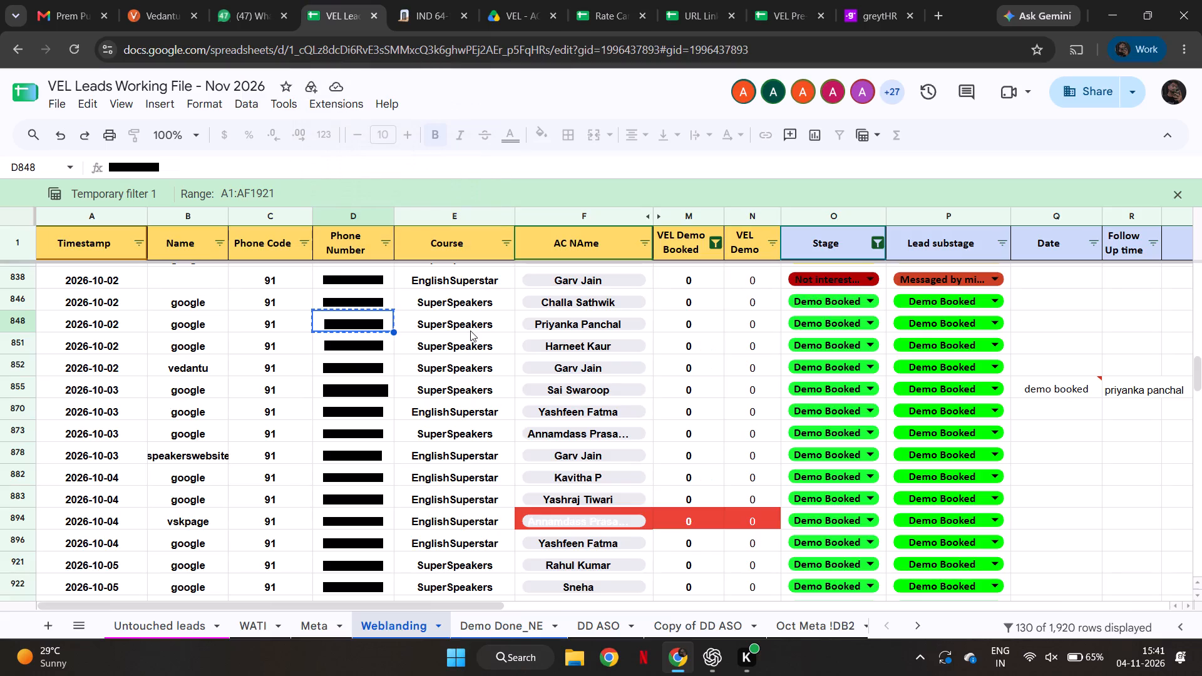
{"action": "left_click", "coordinate": [327, 339]}
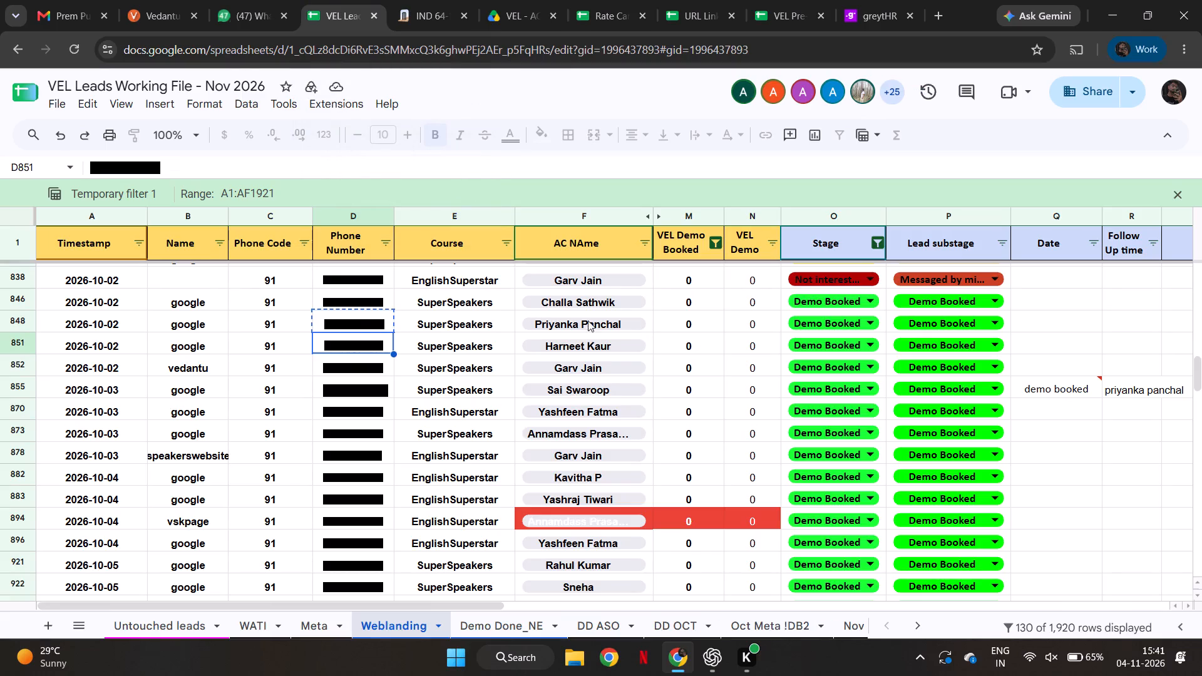
{"action": "left_click", "coordinate": [865, 322]}
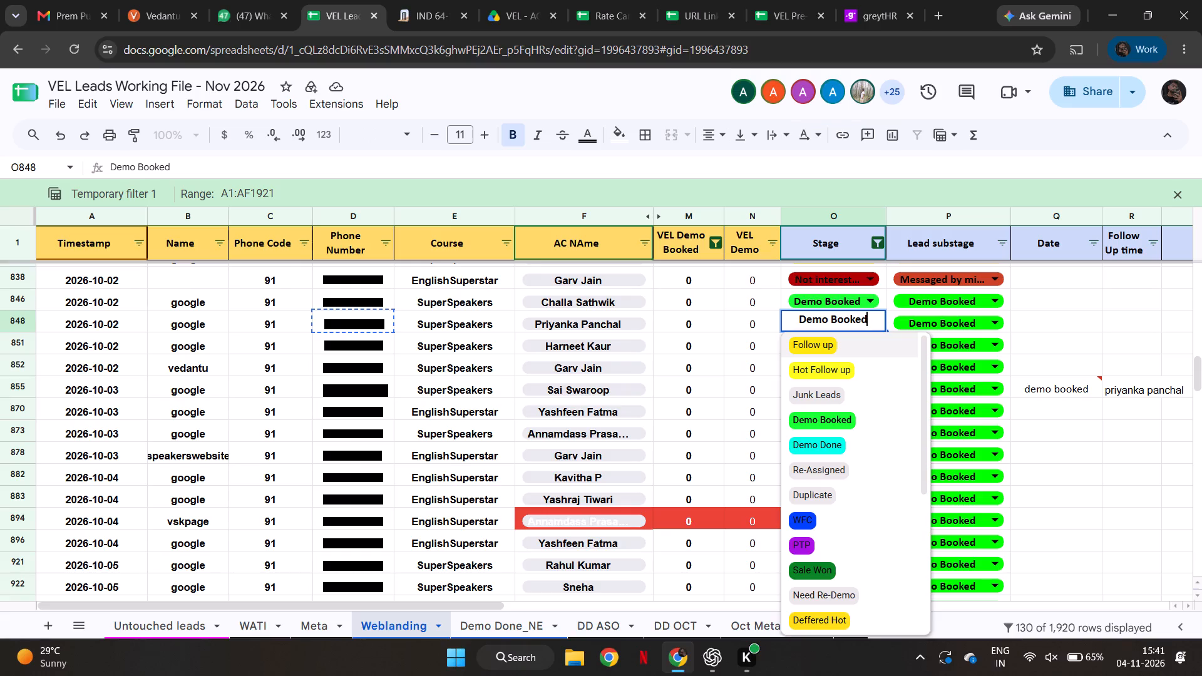
{"action": "scroll", "coordinate": [875, 504], "scroll_direction": "down", "scroll_amount": 4}
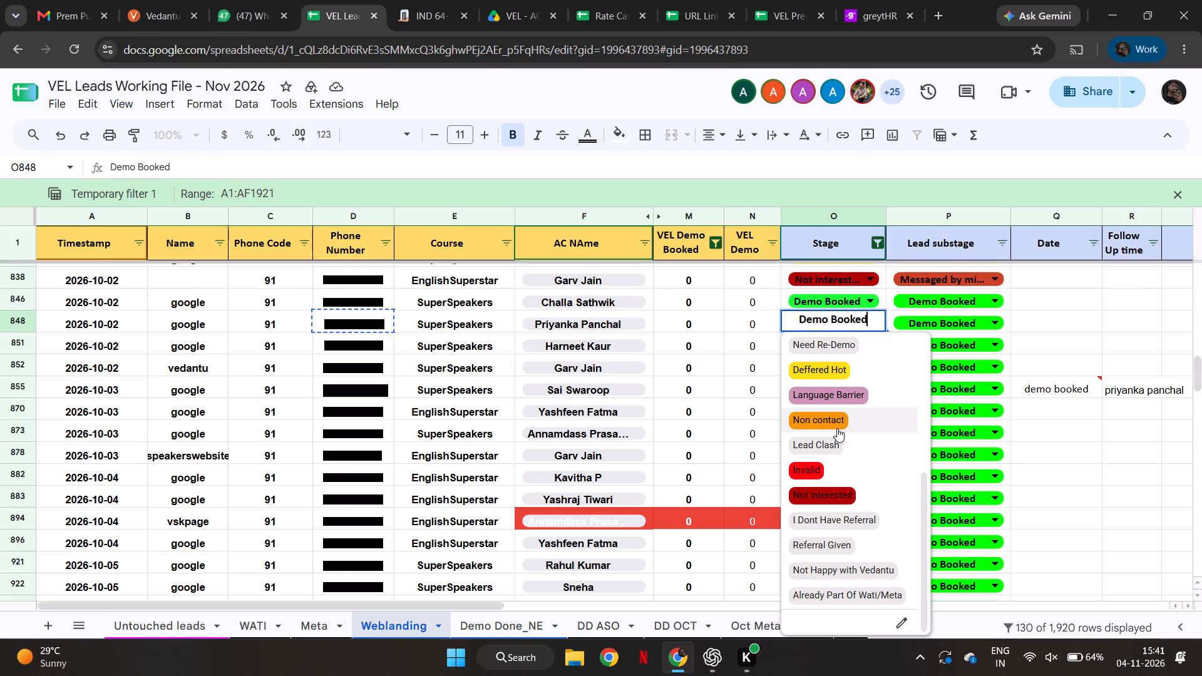
{"action": "scroll", "coordinate": [837, 428], "scroll_direction": "up", "scroll_amount": 1}
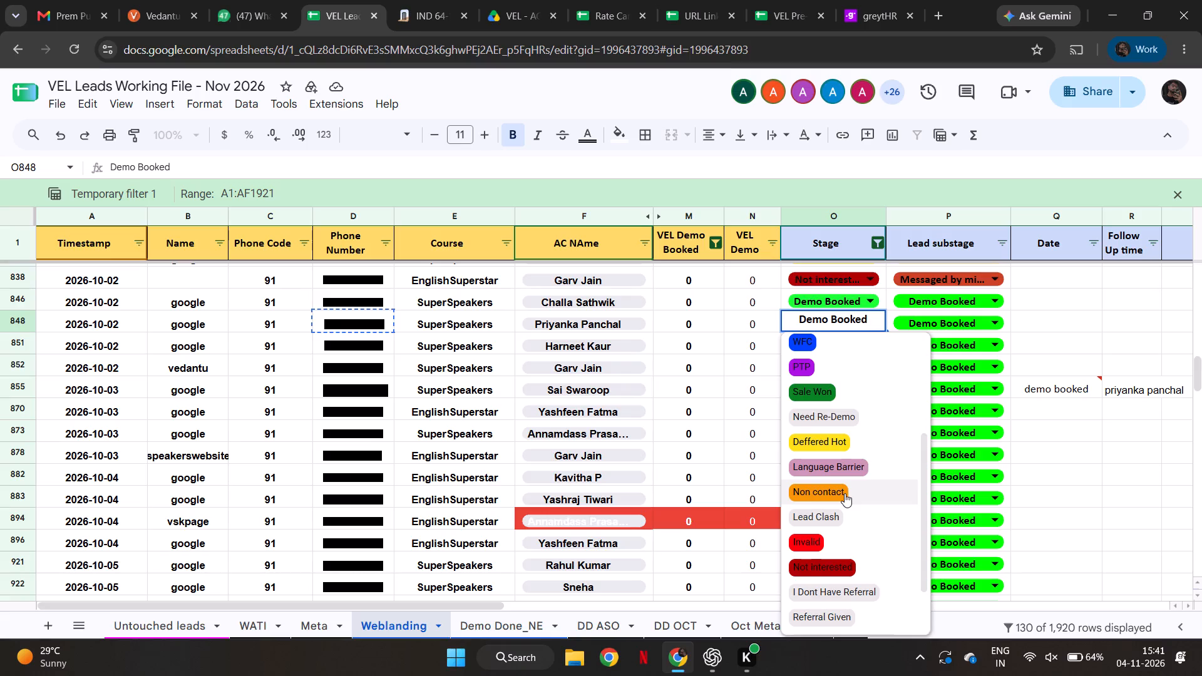
{"action": "left_click", "coordinate": [819, 558]}
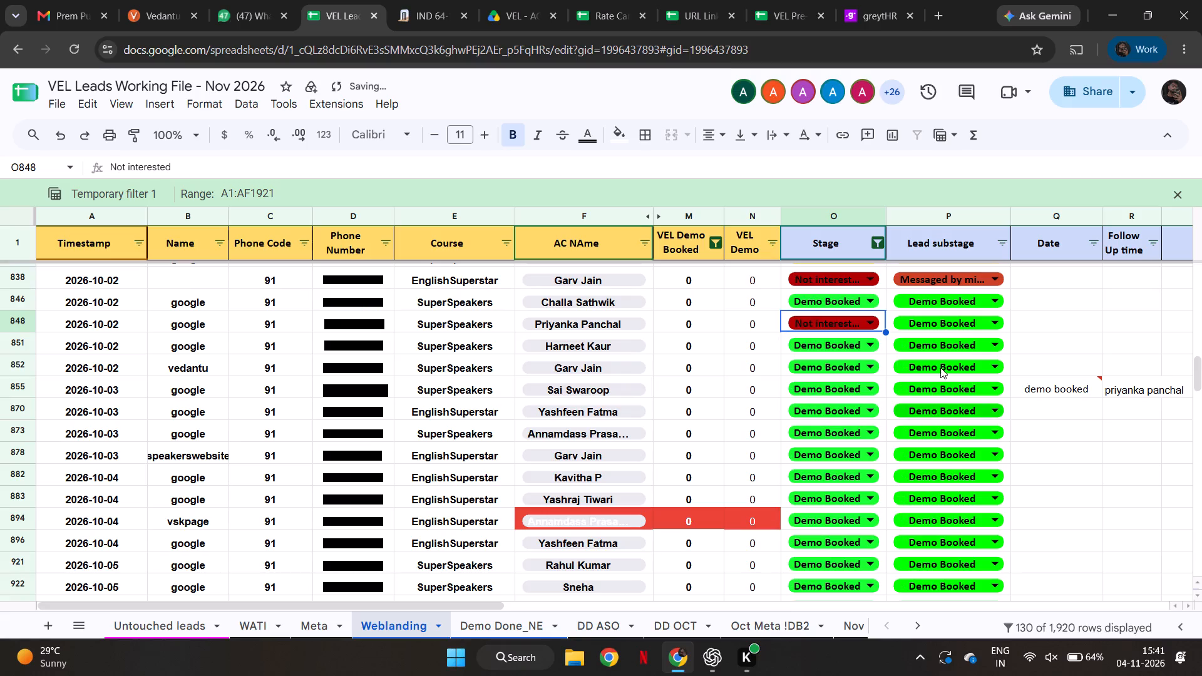
Set the Lead substage of the lead in row 848 to Price is too high.
{"action": "left_click", "coordinate": [987, 325]}
{"action": "scroll", "coordinate": [967, 521], "scroll_direction": "down", "scroll_amount": 4}
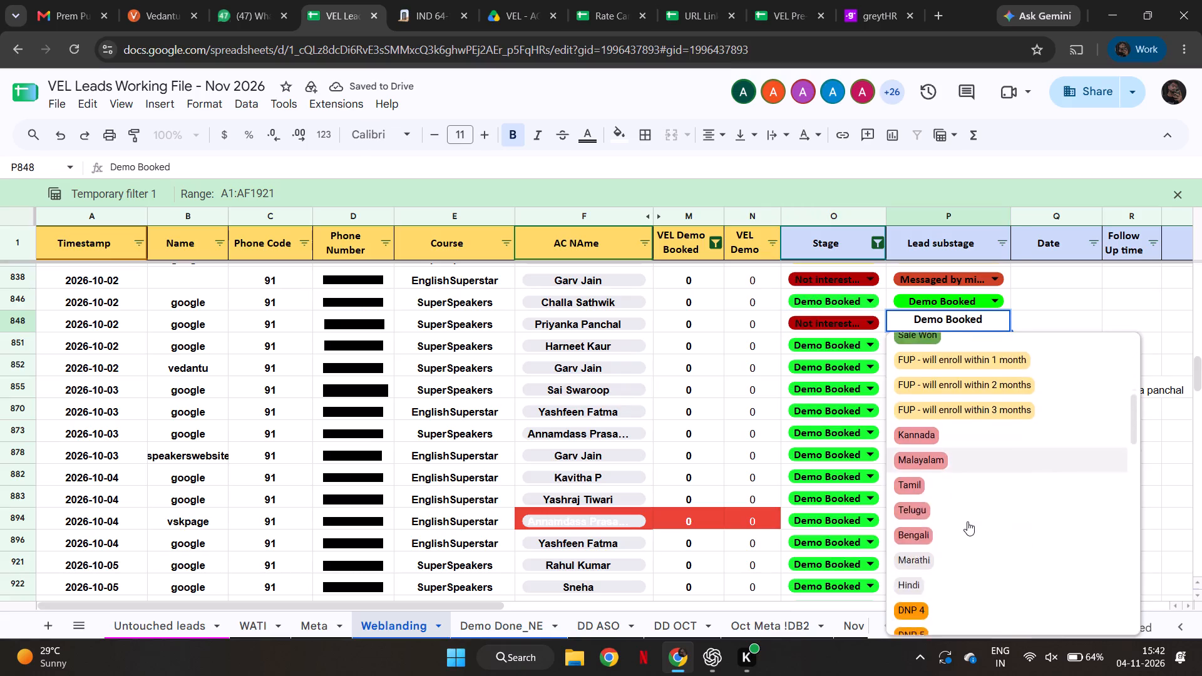
{"action": "scroll", "coordinate": [967, 521], "scroll_direction": "down", "scroll_amount": 6}
{"action": "scroll", "coordinate": [967, 521], "scroll_direction": "right", "scroll_amount": 1}
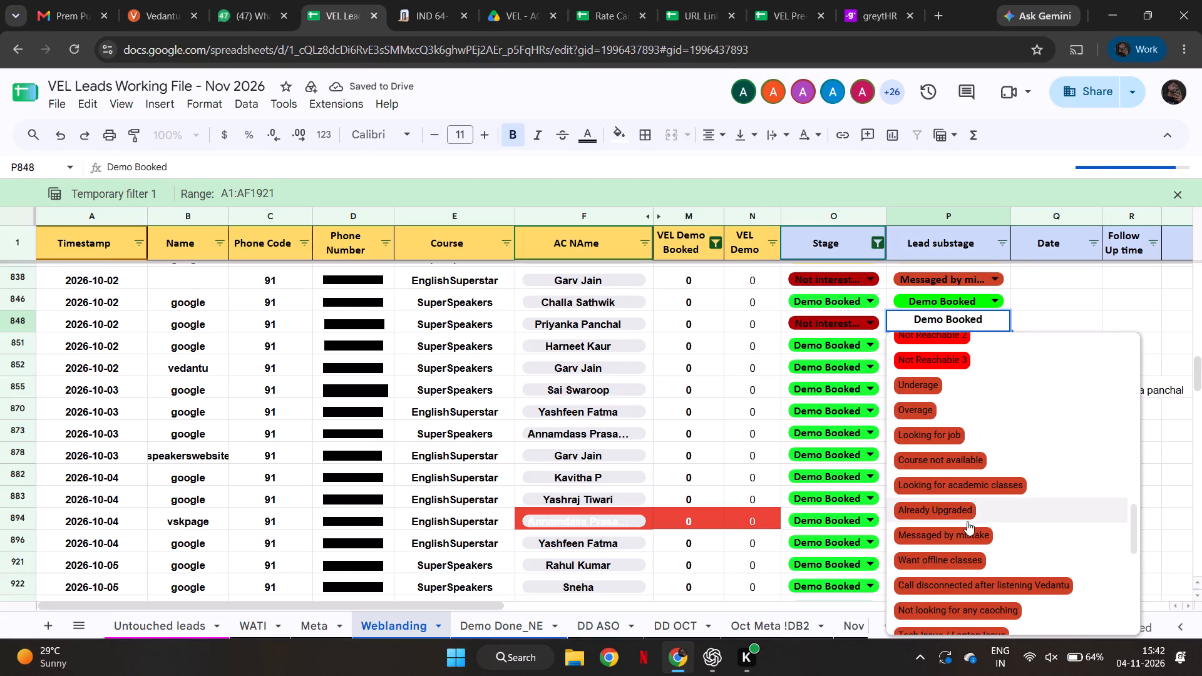
{"action": "scroll", "coordinate": [967, 521], "scroll_direction": "down", "scroll_amount": 2}
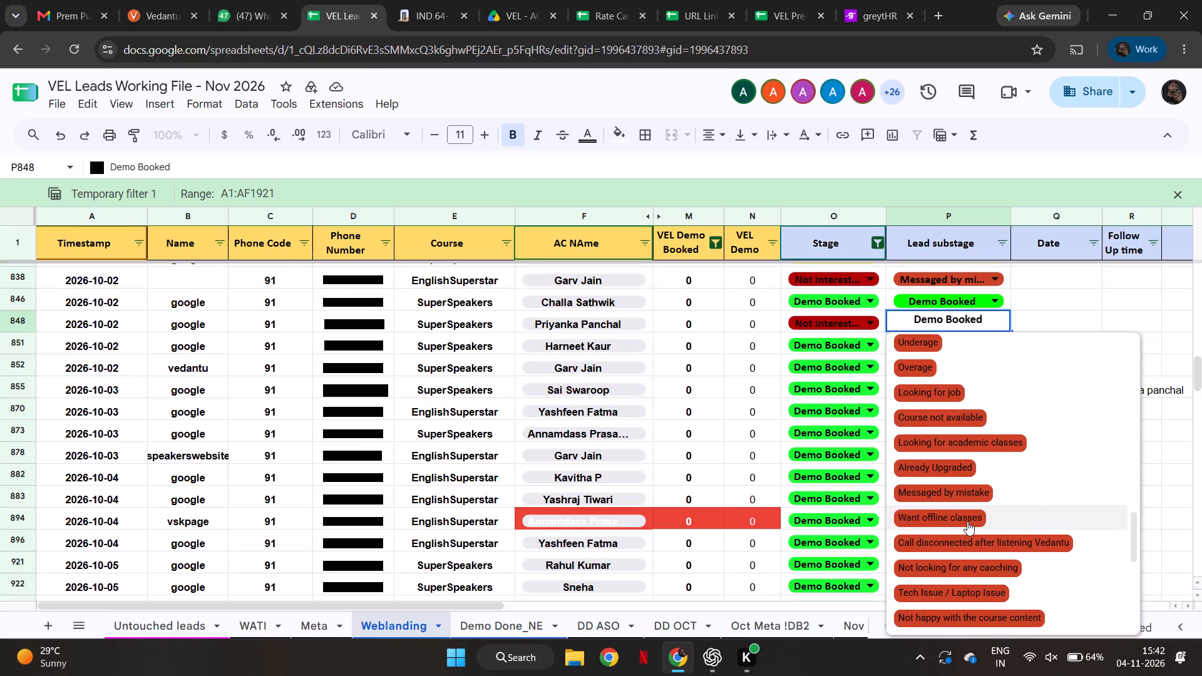
{"action": "scroll", "coordinate": [967, 521], "scroll_direction": "down", "scroll_amount": 1}
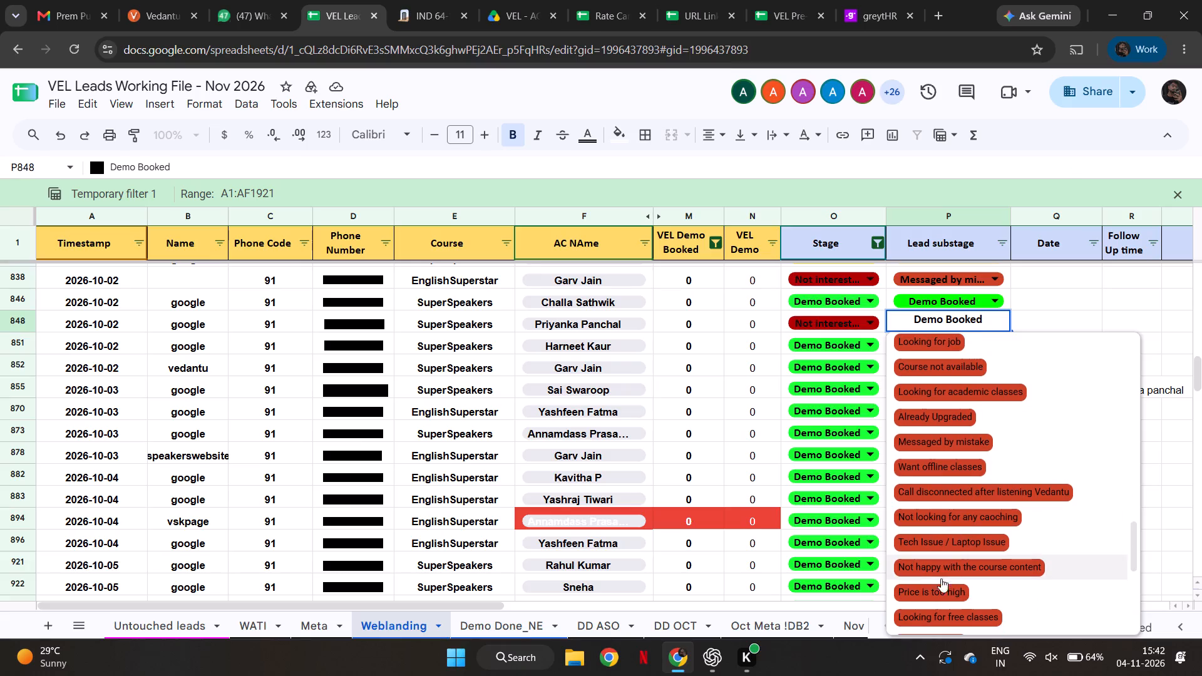
{"action": "left_click", "coordinate": [927, 589]}
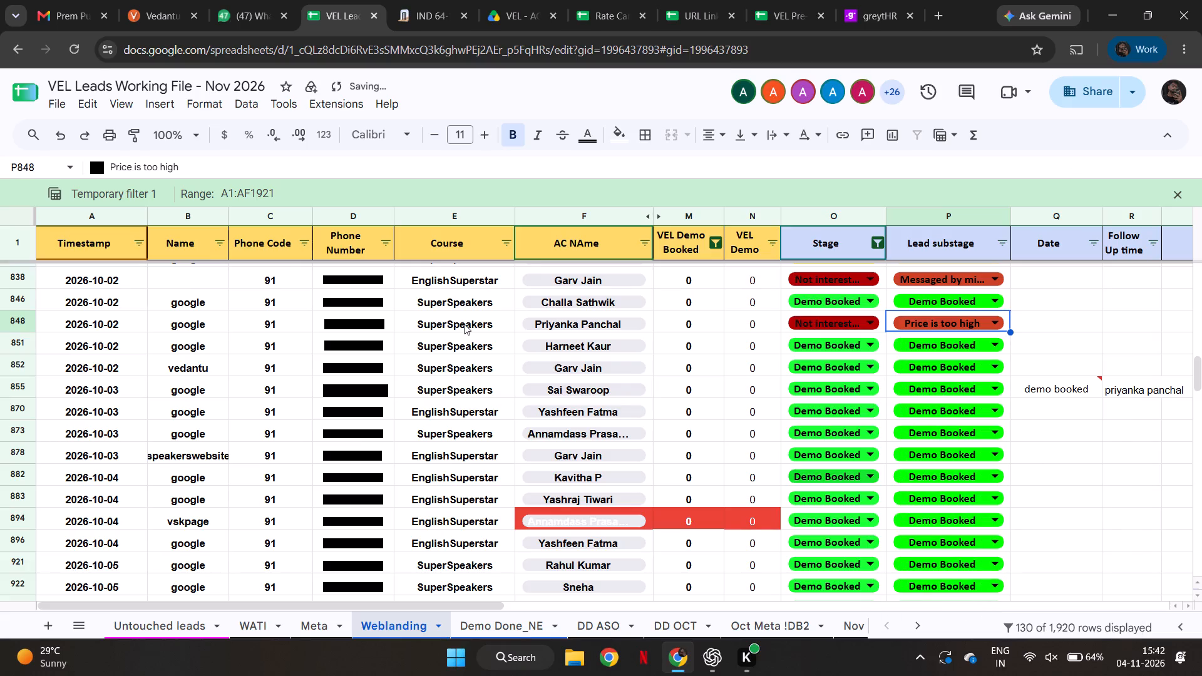
Copy the phone number of the lead in row 851.
{"action": "left_click", "coordinate": [387, 340]}
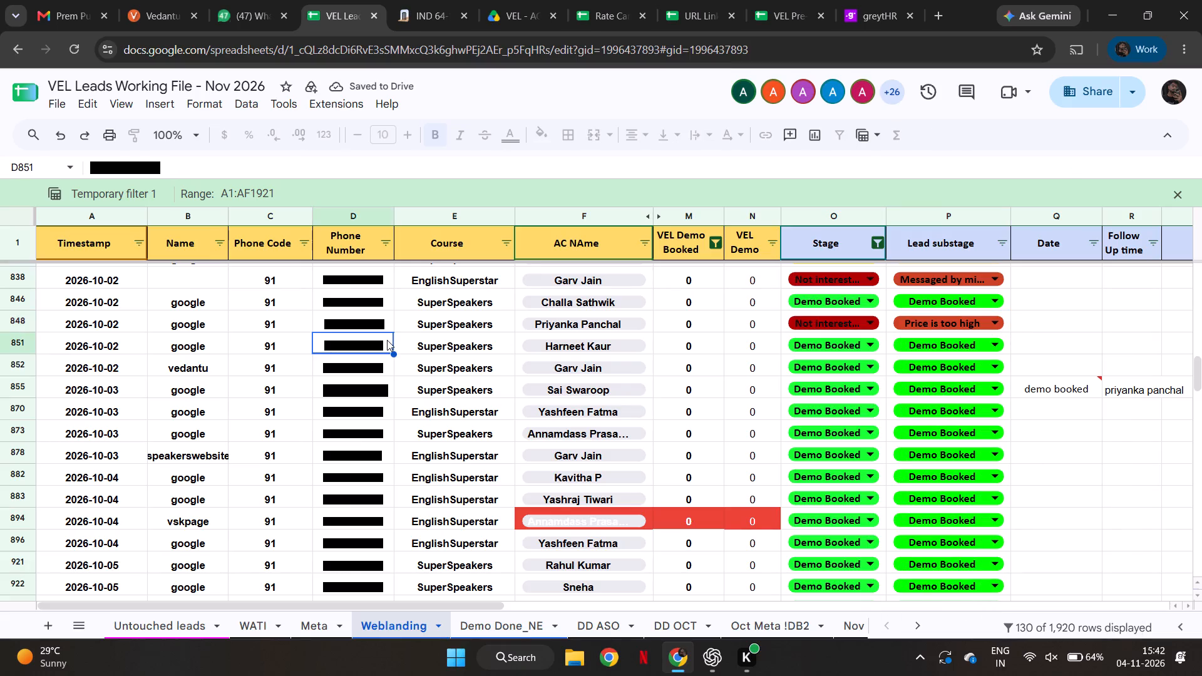
{"action": "key", "text": "ctrl+c"}
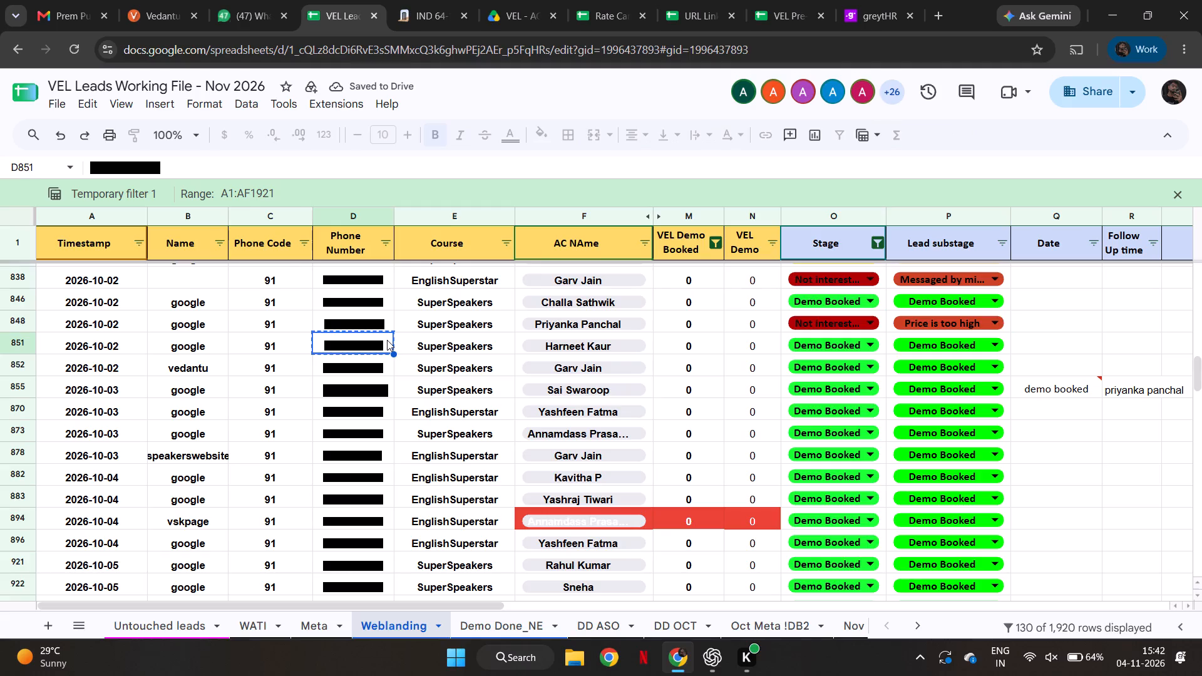
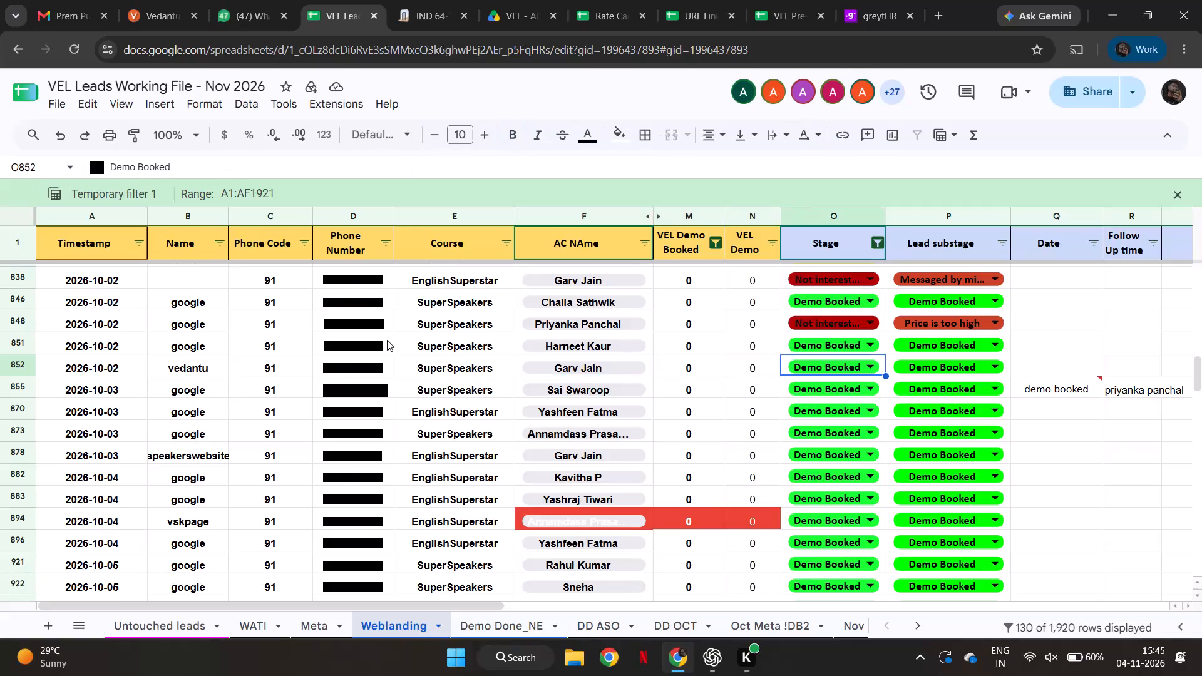
Set the Stage of the lead in Weblanding row 852 to Follow up.
{"action": "key", "text": "Return"}
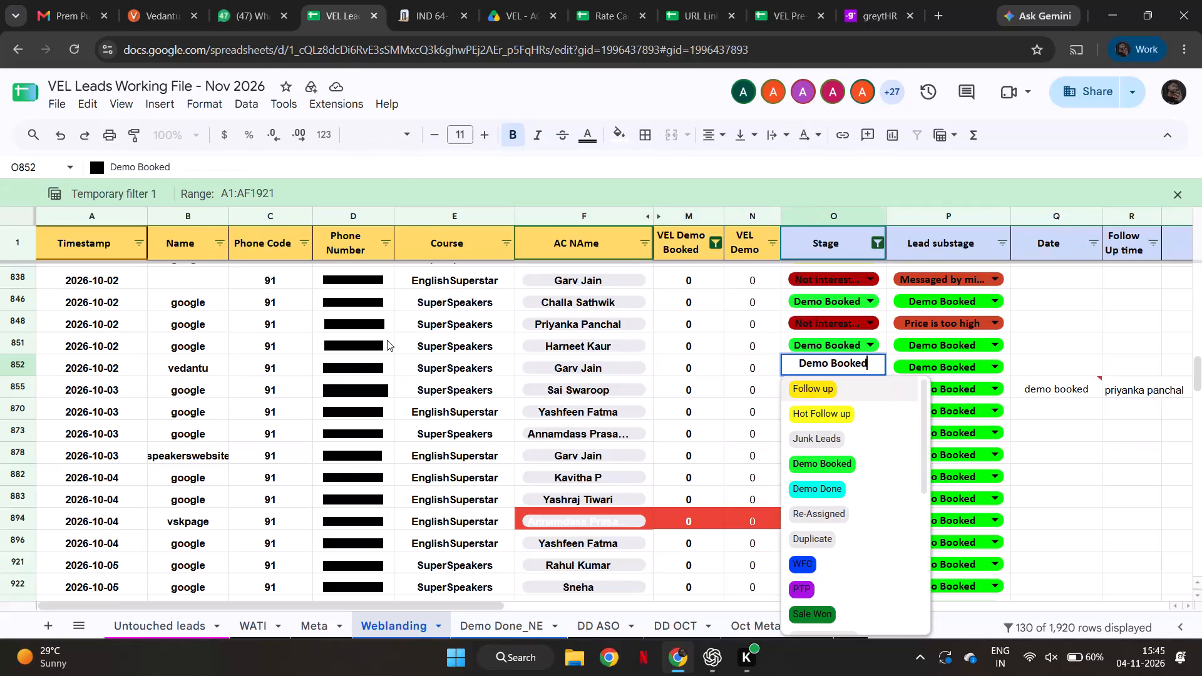
{"action": "key", "text": "Down"}
{"action": "key", "text": "Down"}
{"action": "key", "text": "Down"}
{"action": "key", "text": "Down"}
{"action": "key", "text": "Down"}
{"action": "key", "text": "Down"}
{"action": "key", "text": "Down"}
{"action": "key", "text": "Down"}
{"action": "key", "text": "Down"}
{"action": "key", "text": "Down"}
{"action": "key", "text": "Down"}
{"action": "key", "text": "Down"}
{"action": "key", "text": "Down"}
{"action": "key", "text": "Down"}
{"action": "key", "text": "Down"}
{"action": "key", "text": "Down"}
{"action": "key", "text": "Down"}
{"action": "key", "text": "Down"}
{"action": "key", "text": "Down"}
{"action": "key", "text": "Down"}
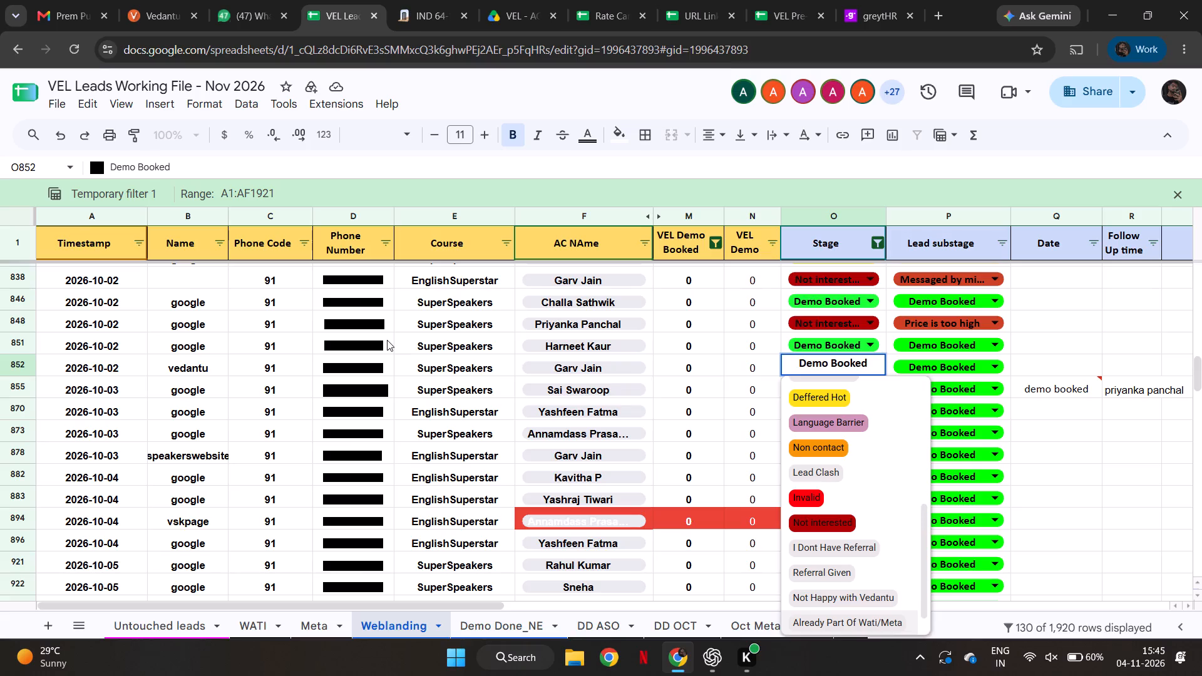
{"action": "key", "text": "Up"}
{"action": "key", "text": "Up"}
{"action": "key", "text": "Up"}
{"action": "key", "text": "Up"}
{"action": "key", "text": "Up"}
{"action": "key", "text": "Up"}
{"action": "key", "text": "Up"}
{"action": "key", "text": "Down"}
{"action": "key", "text": "Down"}
{"action": "key", "text": "Down"}
{"action": "key", "text": "Down"}
{"action": "key", "text": "Up"}
{"action": "key", "text": "Up"}
{"action": "key", "text": "Up"}
{"action": "key", "text": "Up"}
{"action": "key", "text": "Up"}
{"action": "key", "text": "Up"}
{"action": "key", "text": "Up"}
{"action": "key", "text": "Up"}
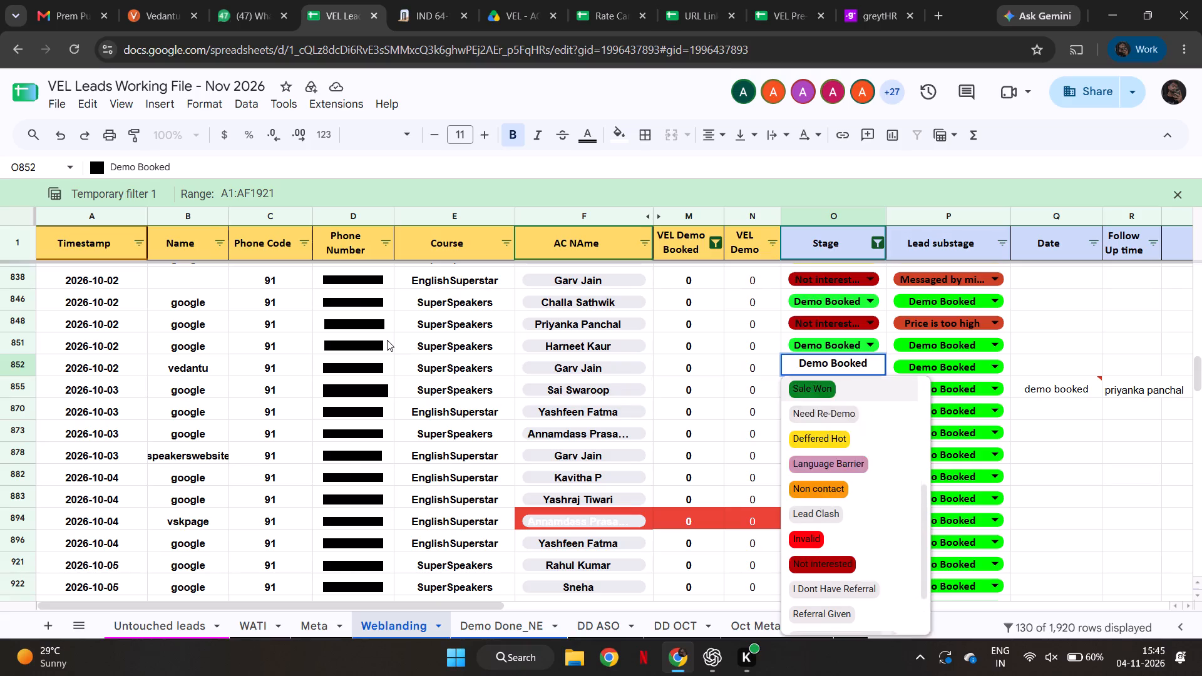
{"action": "key", "text": "Up"}
{"action": "key", "text": "Up"}
{"action": "key", "text": "Down"}
{"action": "key", "text": "Down"}
{"action": "key", "text": "Down"}
{"action": "key", "text": "Down"}
{"action": "key", "text": "Down"}
{"action": "key", "text": "Down"}
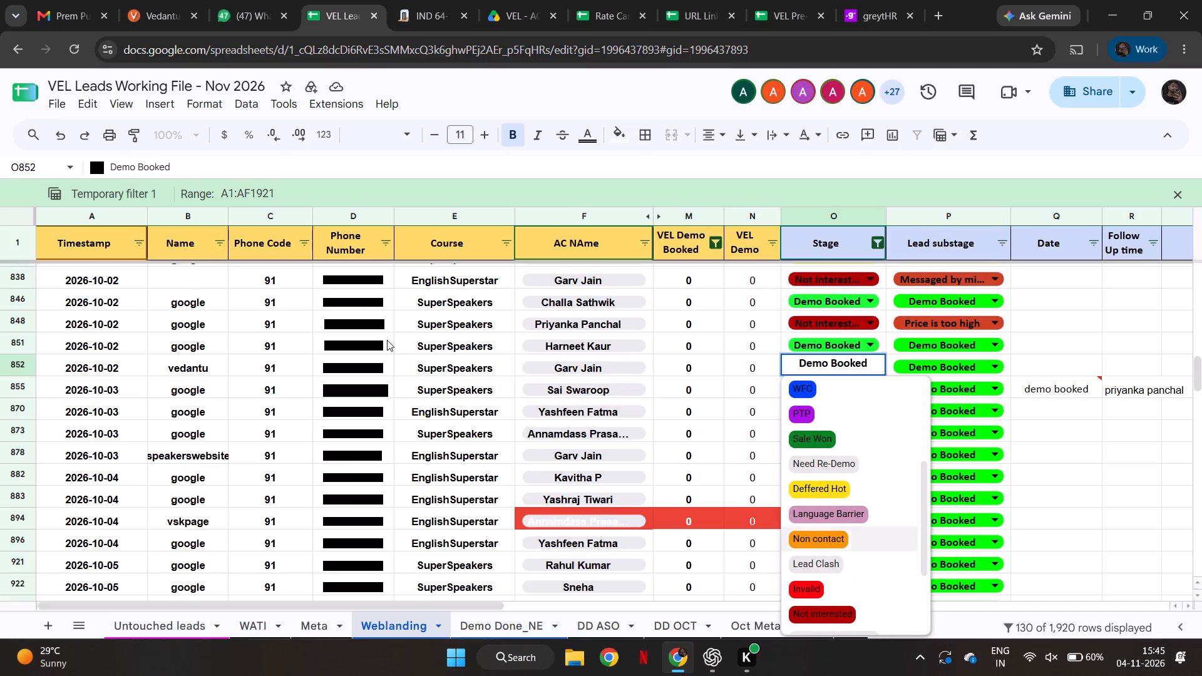
{"action": "key", "text": "Down"}
{"action": "key", "text": "Down"}
{"action": "key", "text": "Down"}
{"action": "key", "text": "Down"}
{"action": "key", "text": "Up"}
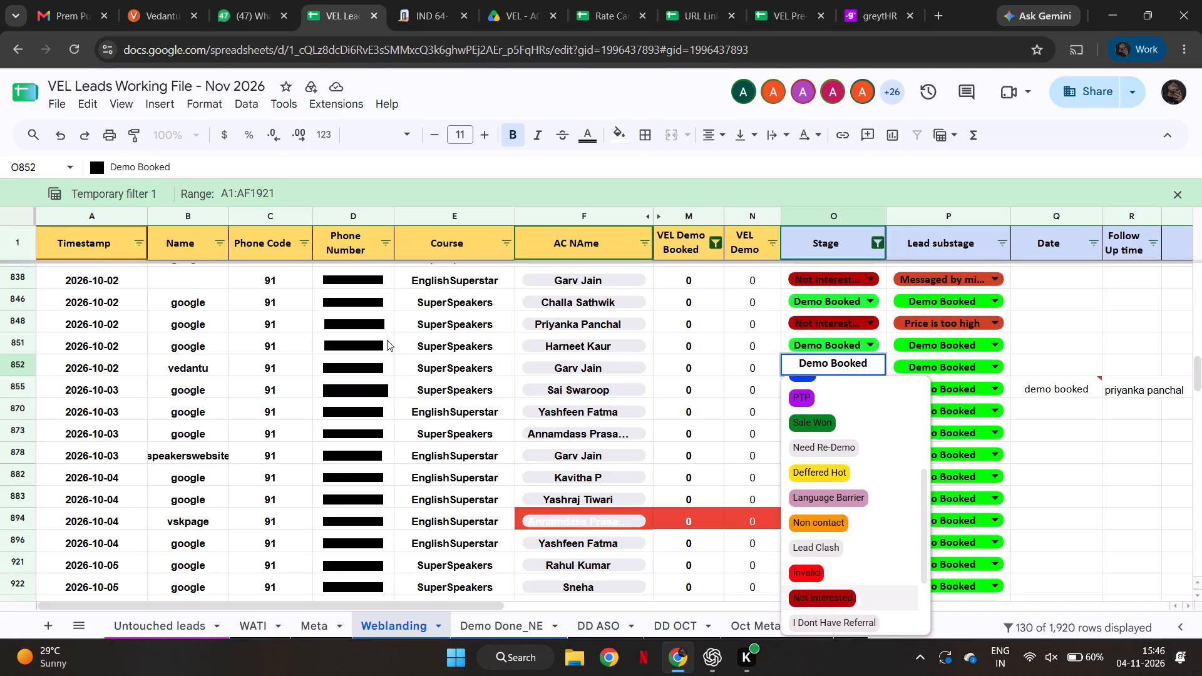
{"action": "key", "text": "Up"}
{"action": "key", "text": "Up"}
{"action": "key", "text": "Up"}
{"action": "key", "text": "Up"}
{"action": "key", "text": "Up"}
{"action": "key", "text": "Up"}
{"action": "key", "text": "Up"}
{"action": "key", "text": "Up"}
{"action": "key", "text": "Up"}
{"action": "key", "text": "Up"}
{"action": "key", "text": "Up"}
{"action": "key", "text": "Up"}
{"action": "key", "text": "Up"}
{"action": "key", "text": "Up"}
{"action": "key", "text": "Up"}
{"action": "key", "text": "Up"}
{"action": "key", "text": "Up"}
{"action": "key", "text": "Up"}
{"action": "key", "text": "Up"}
{"action": "key", "text": "Up"}
{"action": "key", "text": "Up"}
{"action": "key", "text": "Up"}
{"action": "key", "text": "Up"}
{"action": "key", "text": "Up"}
{"action": "key", "text": "Up"}
{"action": "key", "text": "Up"}
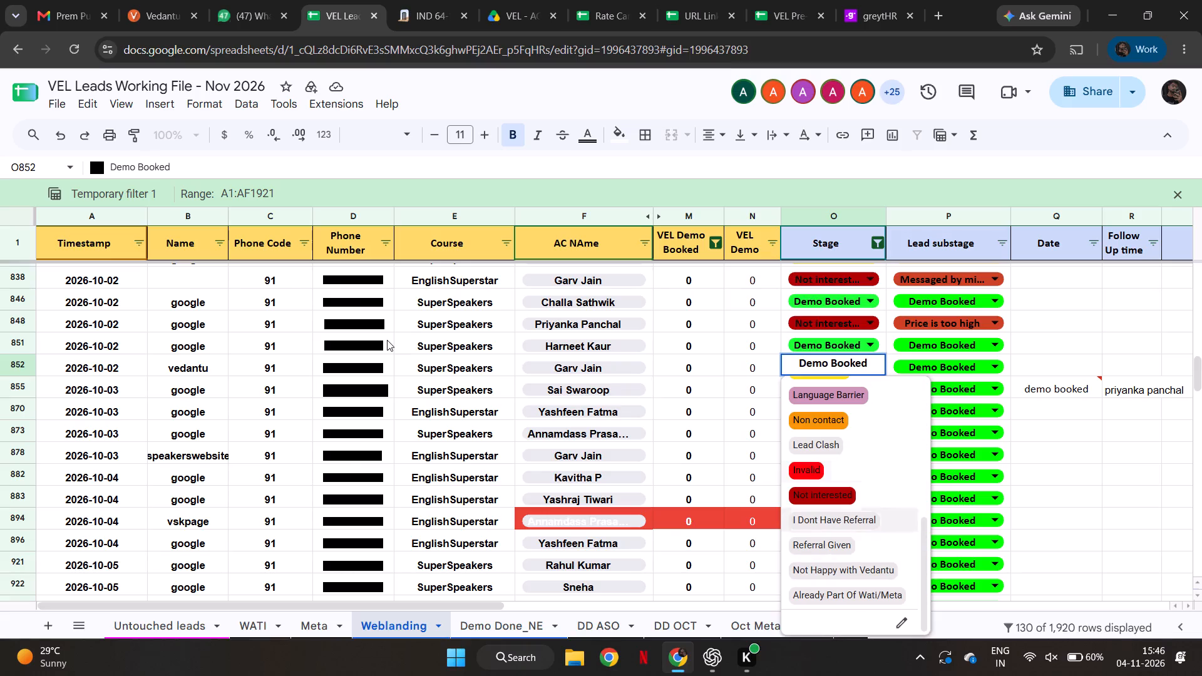
{"action": "key", "text": "Down"}
{"action": "key", "text": "Down"}
{"action": "key", "text": "Down"}
{"action": "key", "text": "Down"}
{"action": "key", "text": "Down"}
{"action": "key", "text": "Down"}
{"action": "key", "text": "Down"}
{"action": "key", "text": "Down"}
{"action": "key", "text": "Down"}
{"action": "key", "text": "Down"}
{"action": "key", "text": "Return"}
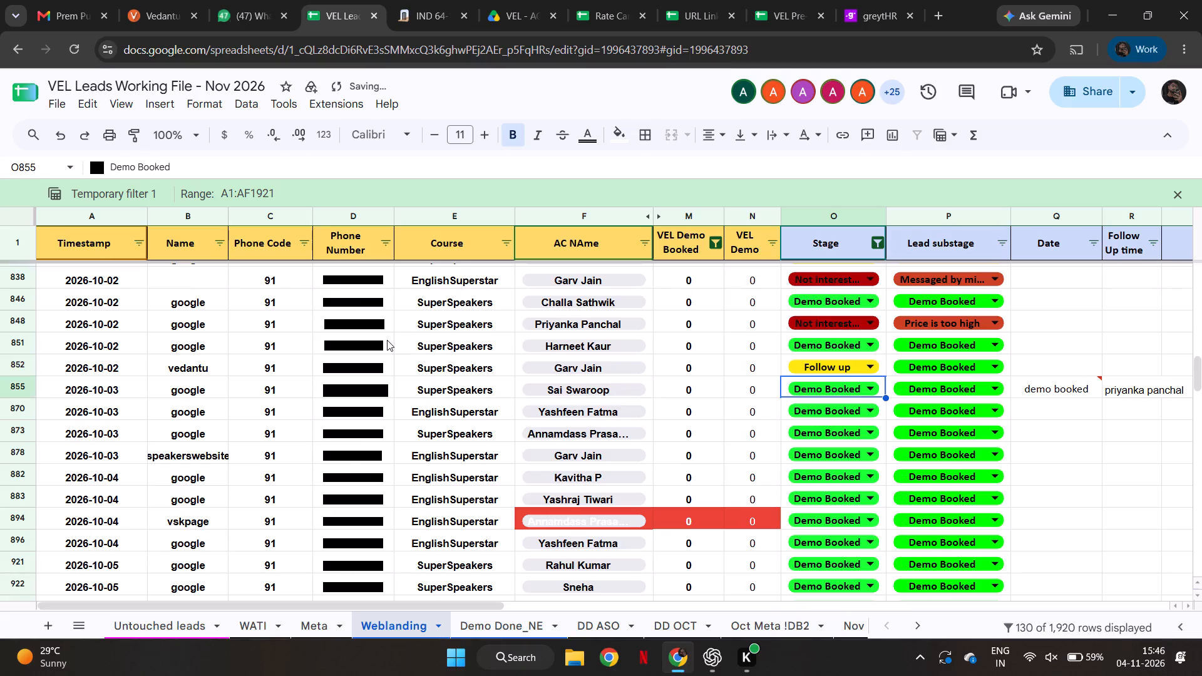
Set the Lead substage of the lead in row 852 to Callback.
{"action": "key", "text": "Up"}
{"action": "key", "text": "Right"}
{"action": "key", "text": "Right"}
{"action": "key", "text": "Left"}
{"action": "key", "text": "Return"}
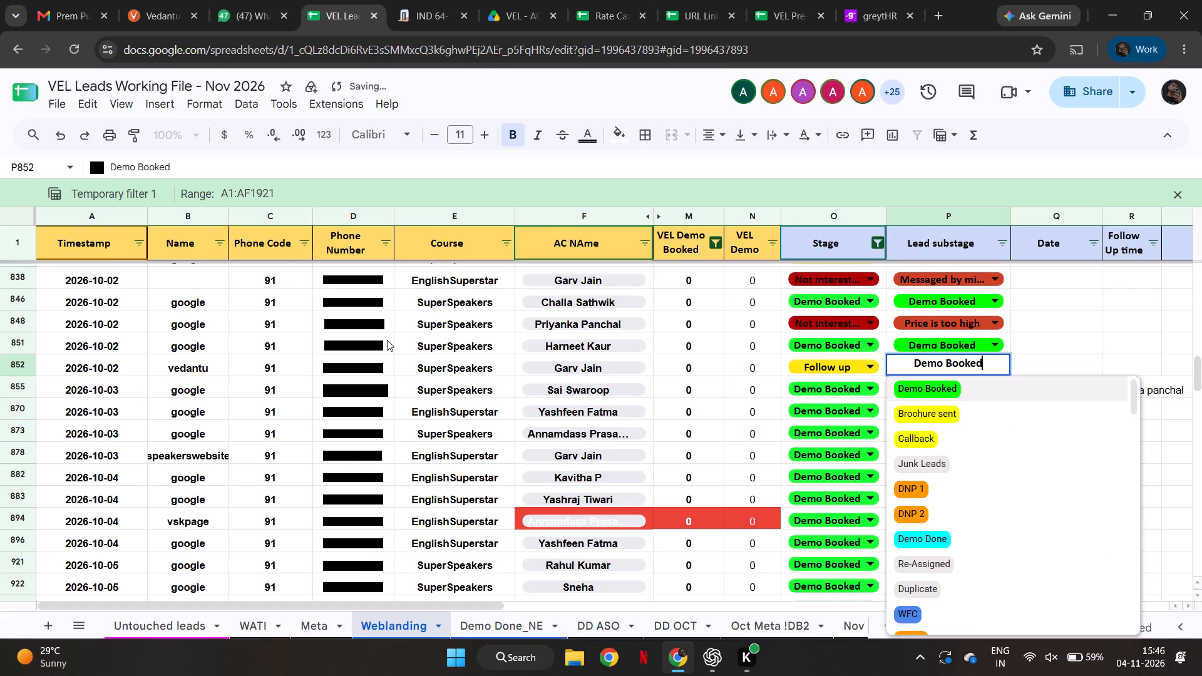
{"action": "key", "text": "Down"}
{"action": "key", "text": "Down"}
{"action": "key", "text": "Return"}
Enter the remark "After diwali" for the lead in row 852.
{"action": "key", "text": "Down"}
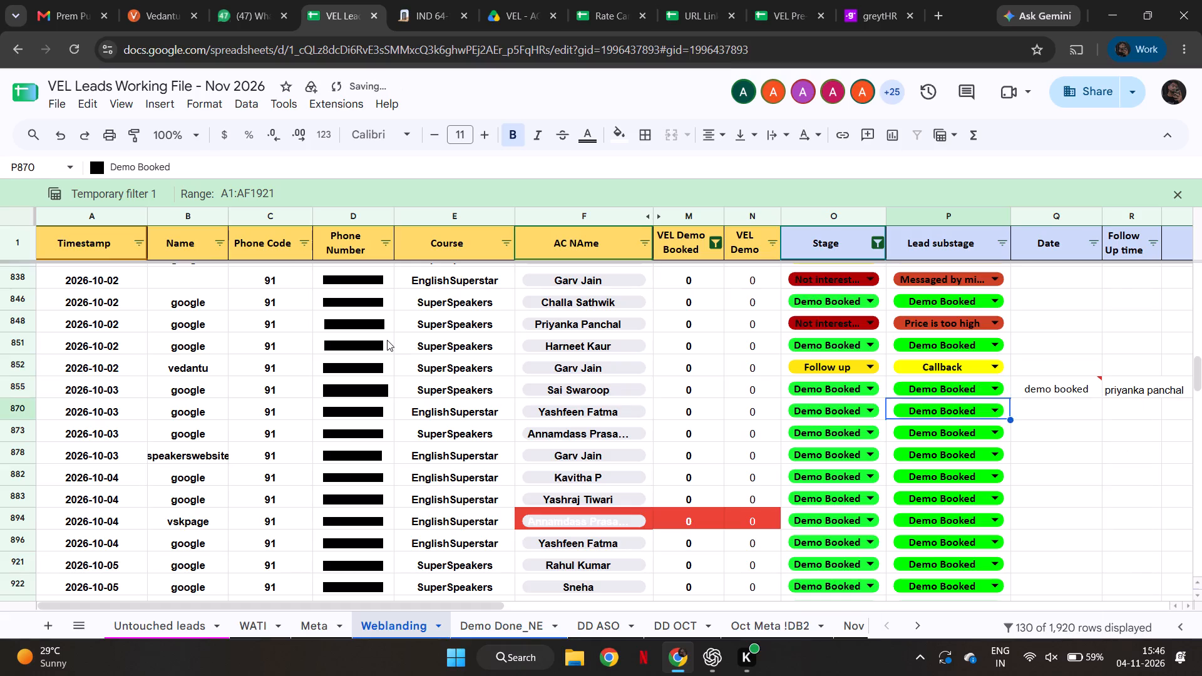
{"action": "key", "text": "Left"}
{"action": "key", "text": "Up"}
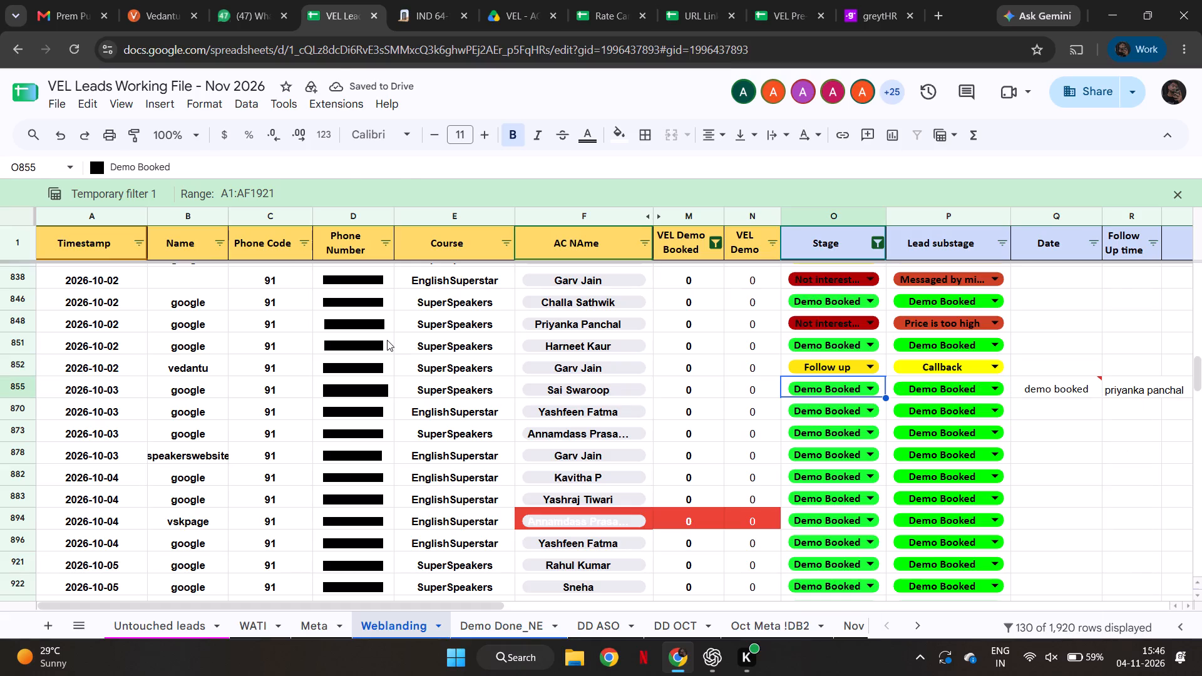
{"action": "key", "text": "Left"}
{"action": "key", "text": "Left"}
{"action": "key", "text": "Left"}
{"action": "key", "text": "Left"}
{"action": "key", "text": "Left"}
{"action": "key", "text": "Up"}
{"action": "key", "text": "Right"}
{"action": "key", "text": "Right"}
{"action": "key", "text": "Right"}
{"action": "key", "text": "Right"}
{"action": "key", "text": "Right"}
{"action": "key", "text": "Right"}
{"action": "key", "text": "Right"}
{"action": "key", "text": "Right"}
{"action": "key", "text": "Right"}
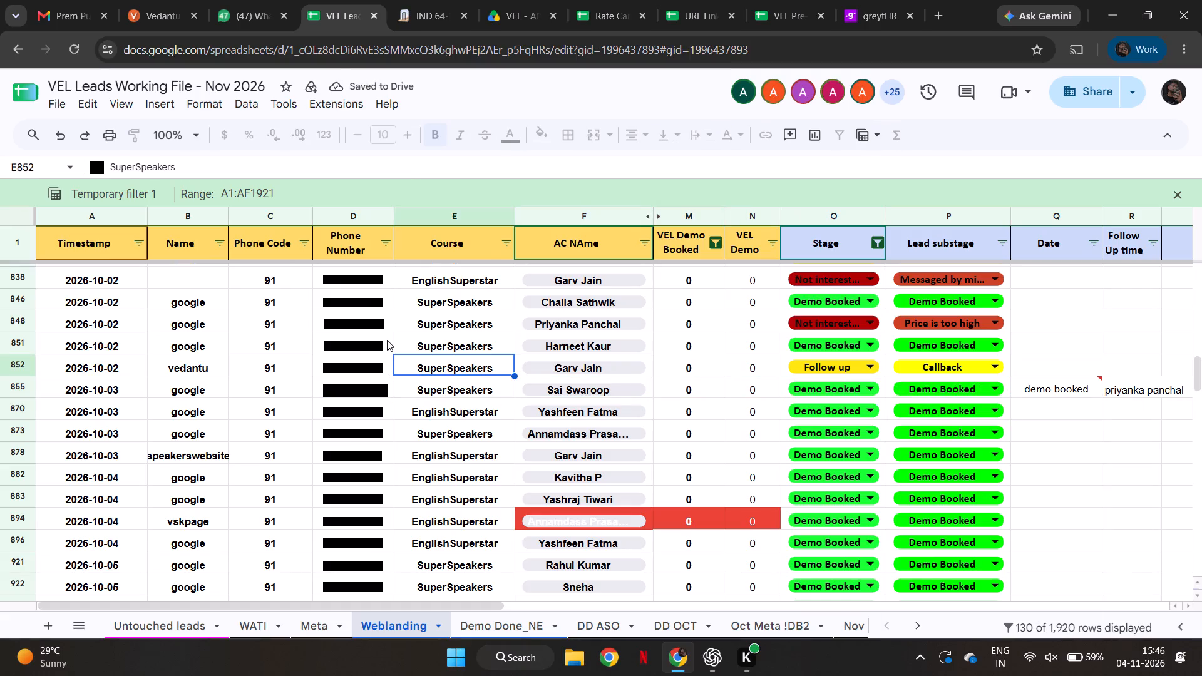
{"action": "key", "text": "Left"}
{"action": "key", "text": "Right"}
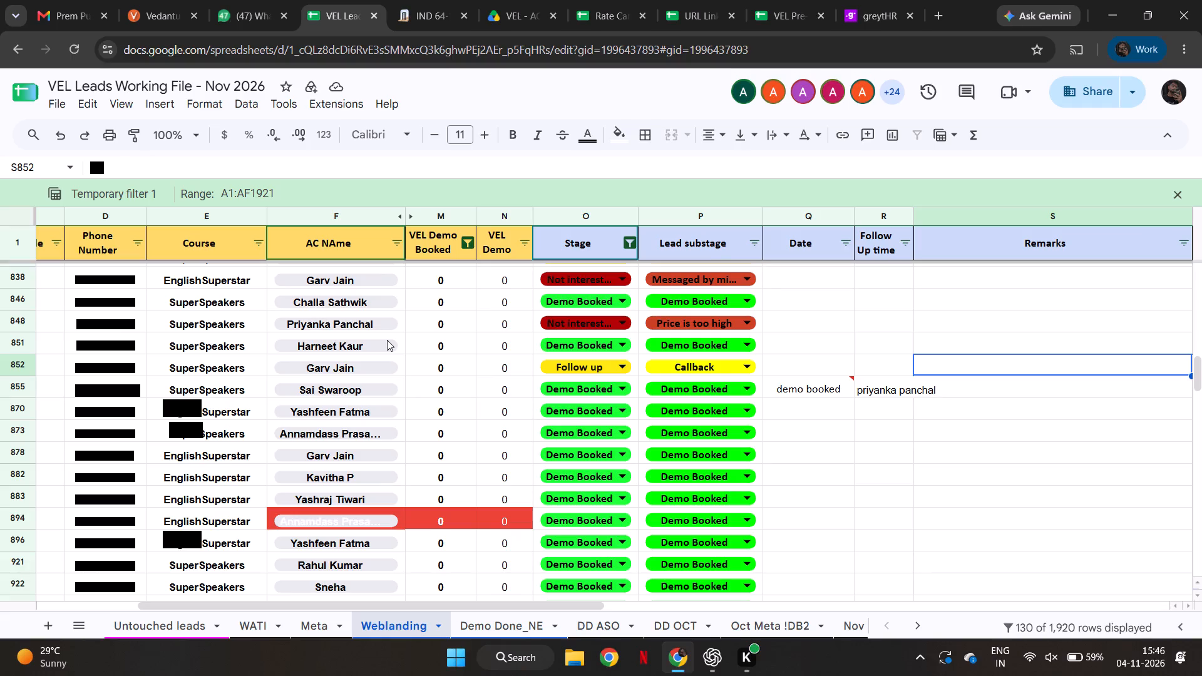
{"action": "key", "text": "Return"}
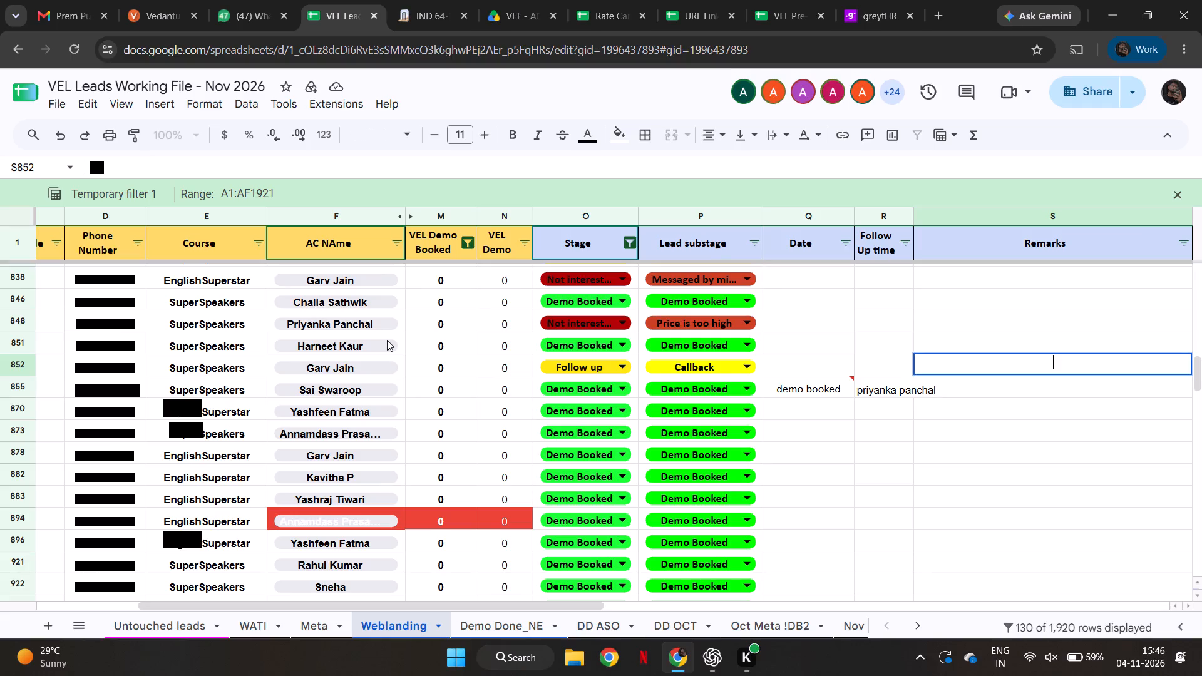
{"action": "type", "text": "After"}
{"action": "key", "text": "space"}
{"action": "type", "text": "diwali"}
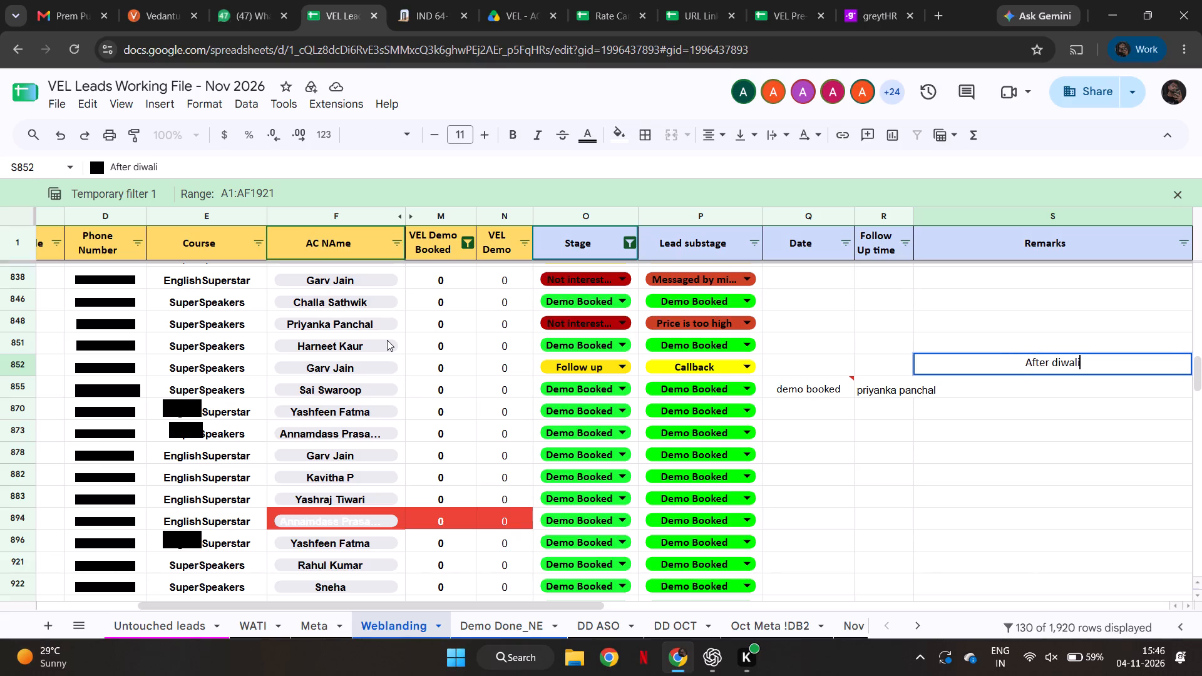
{"action": "key", "text": "Return"}
Copy the phone number of the lead in row 855.
{"action": "key", "text": "Up"}
{"action": "key", "text": "Left"}
{"action": "key", "text": "Left"}
{"action": "key", "text": "Left"}
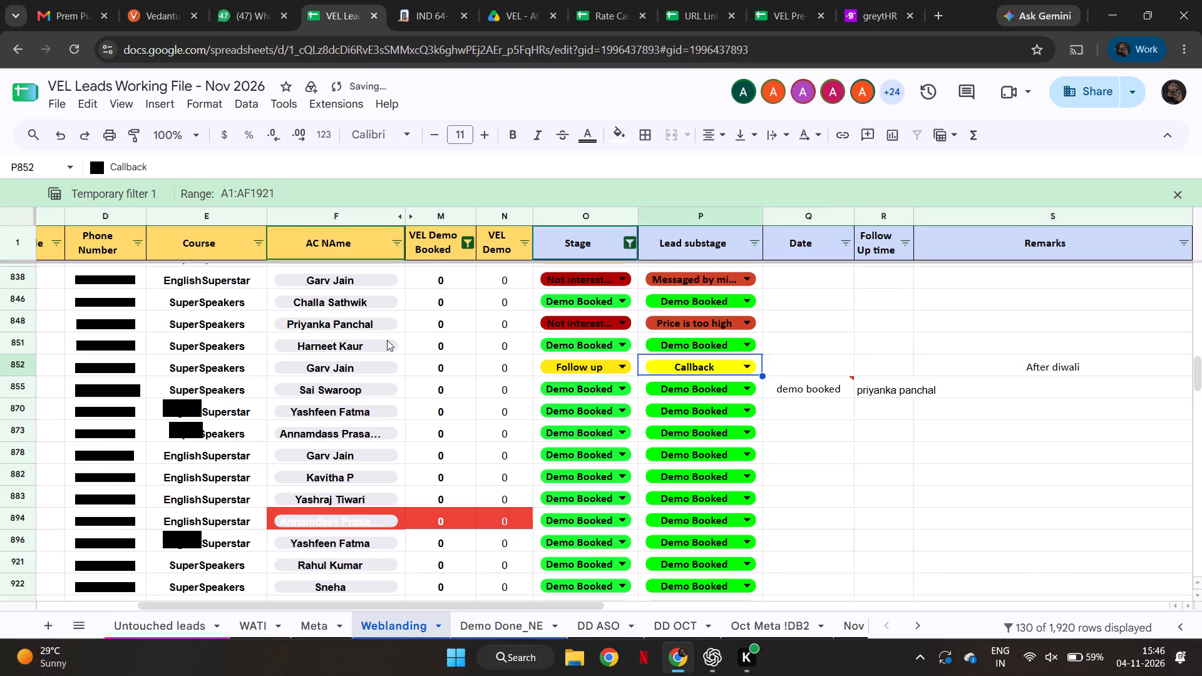
{"action": "key", "text": "Left"}
{"action": "key", "text": "Left"}
{"action": "key", "text": "Left"}
{"action": "key", "text": "Left"}
{"action": "key", "text": "Left"}
{"action": "key", "text": "Left"}
{"action": "key", "text": "Left"}
{"action": "key", "text": "Left"}
{"action": "key", "text": "Left"}
{"action": "key", "text": "Left"}
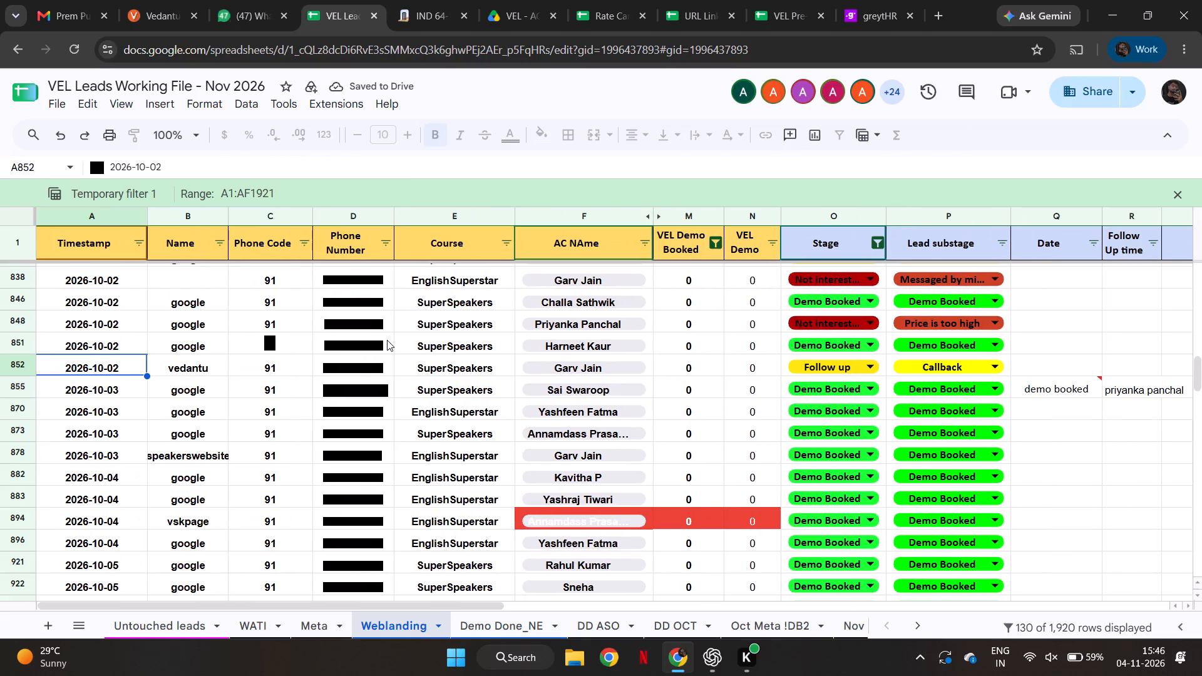
{"action": "key", "text": "Left"}
{"action": "key", "text": "Right"}
{"action": "key", "text": "Right"}
{"action": "key", "text": "Right"}
{"action": "key", "text": "Right"}
{"action": "key", "text": "Left"}
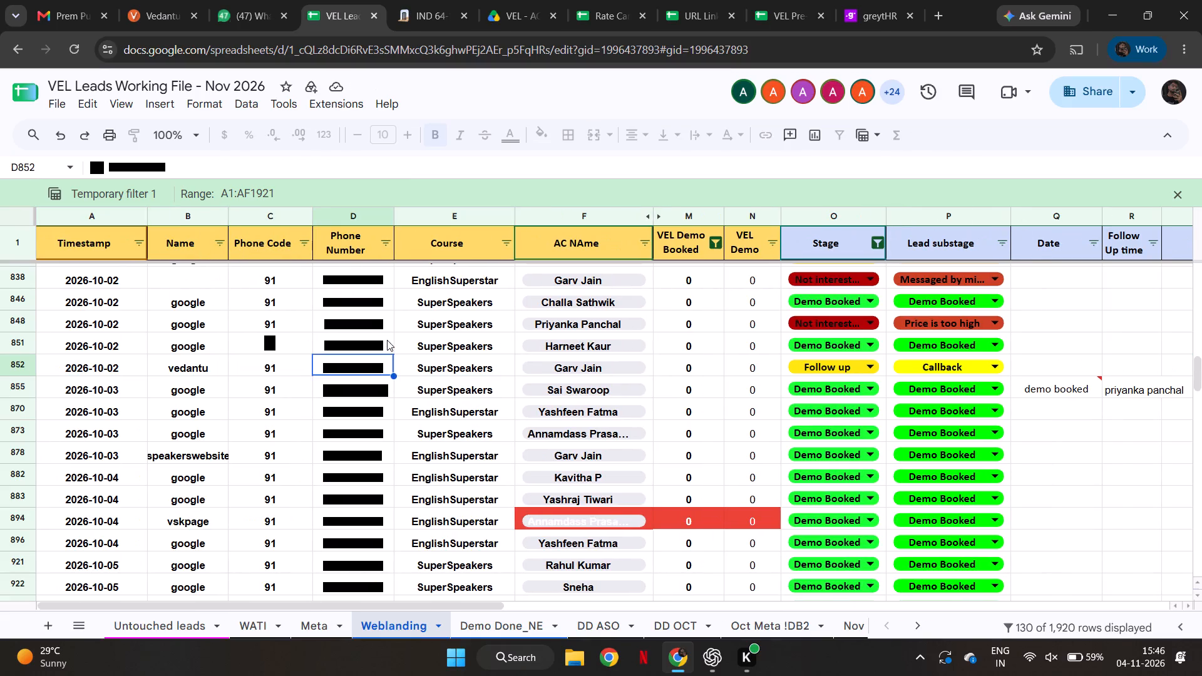
{"action": "key", "text": "Down"}
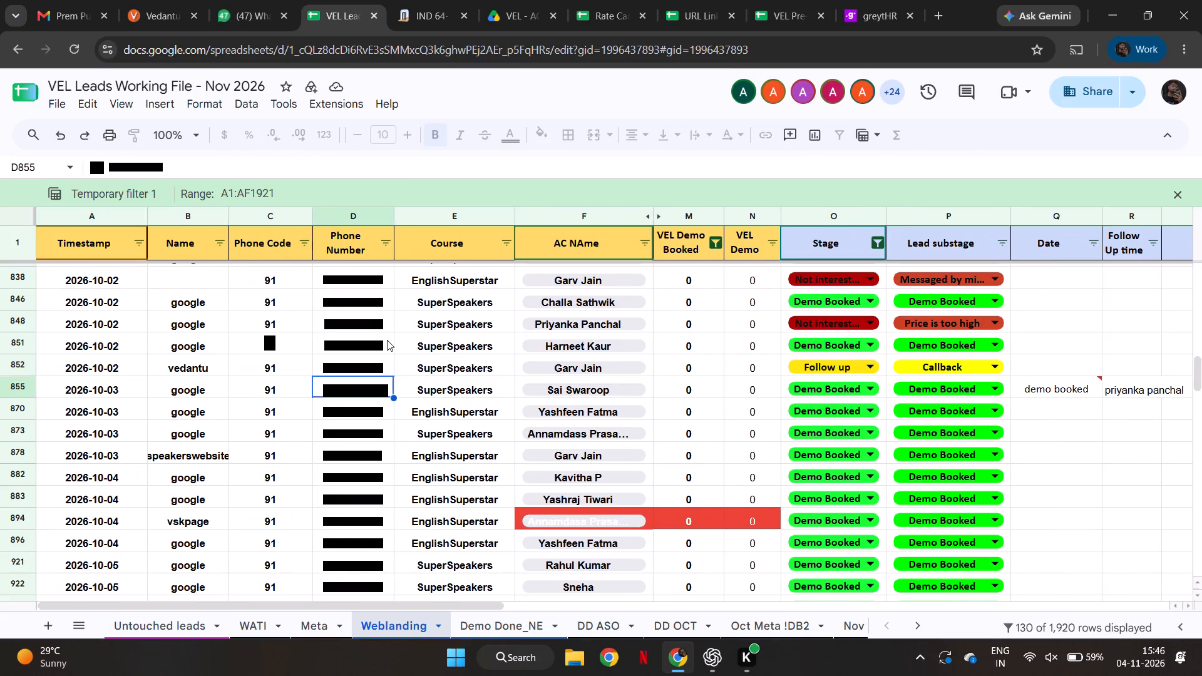
{"action": "key", "text": "Right"}
{"action": "key", "text": "Right"}
{"action": "key", "text": "Right"}
{"action": "key", "text": "Right"}
{"action": "key", "text": "Right"}
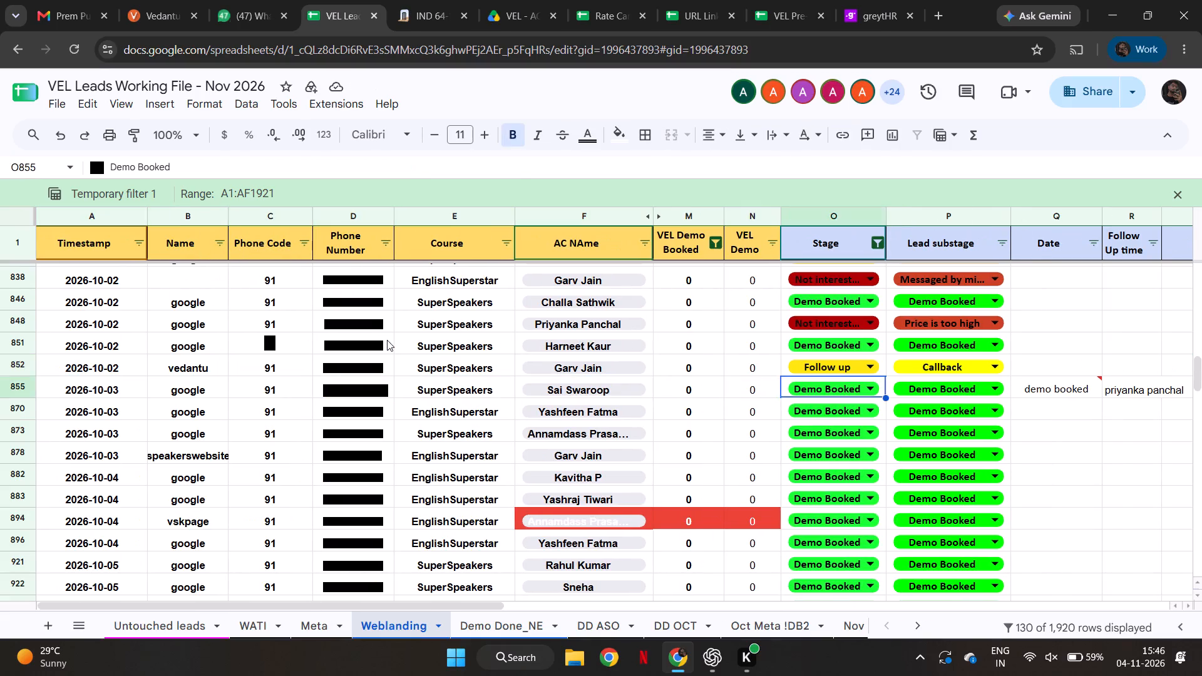
{"action": "key", "text": "Right"}
{"action": "key", "text": "Right"}
{"action": "key", "text": "Right"}
{"action": "key", "text": "Right"}
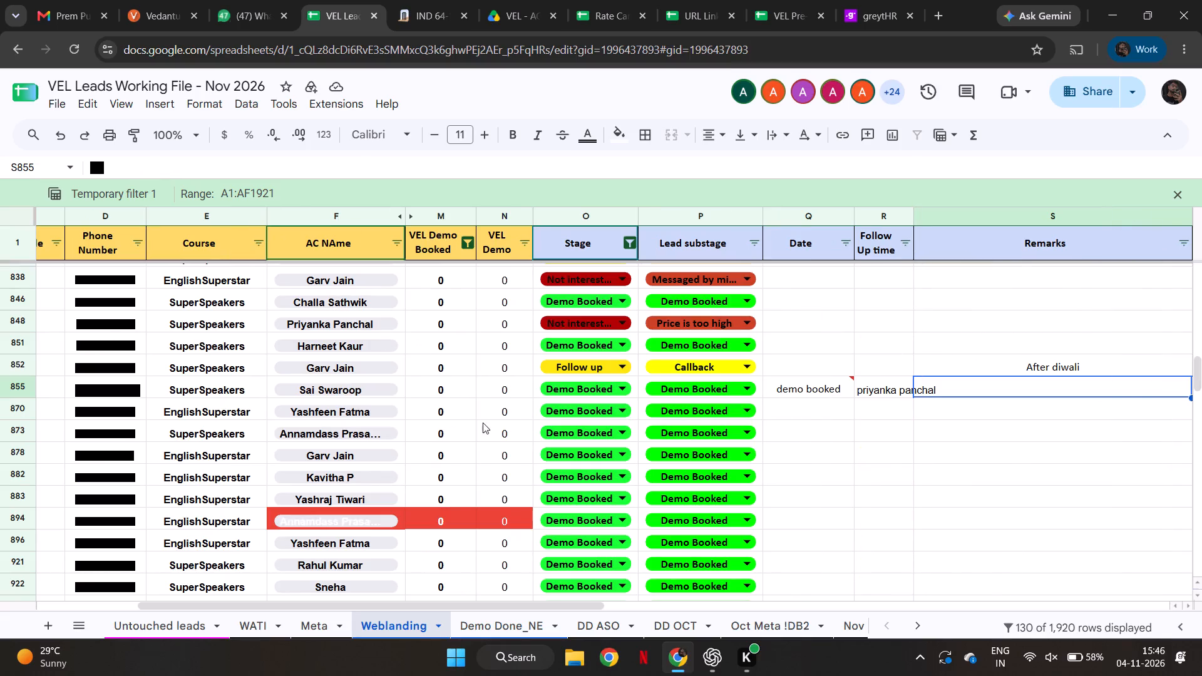
{"action": "scroll", "coordinate": [443, 419], "scroll_direction": "right", "scroll_amount": 5}
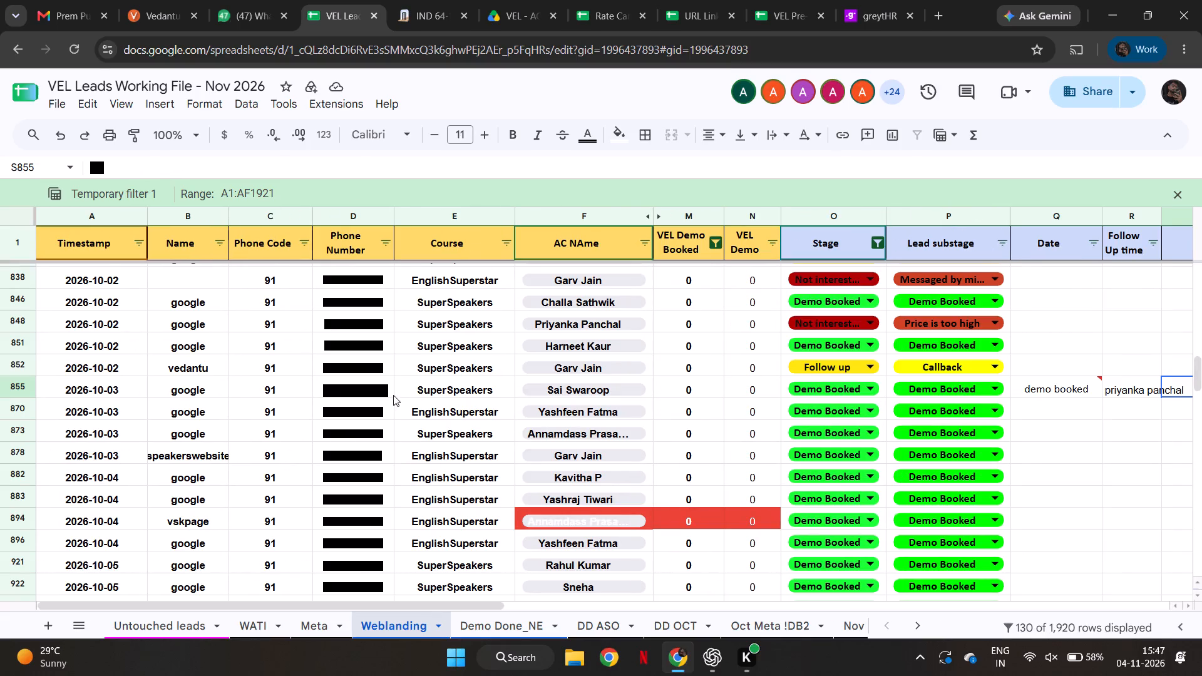
{"action": "left_click", "coordinate": [368, 389]}
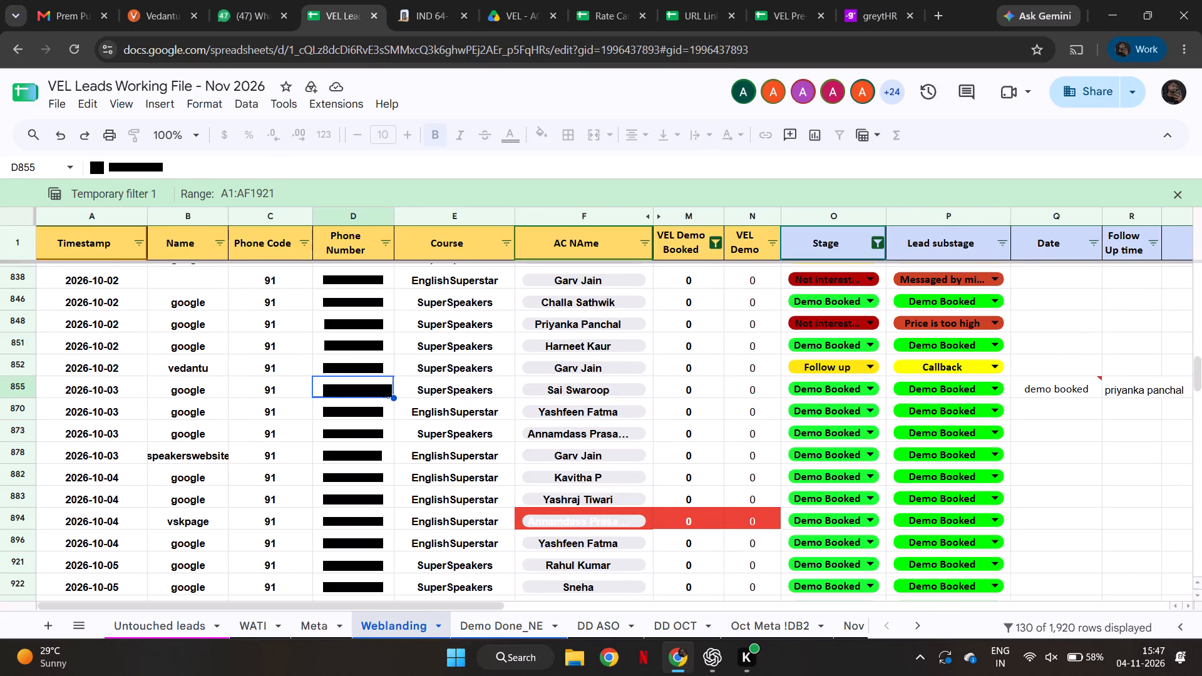
{"action": "key", "text": "ctrl+c"}
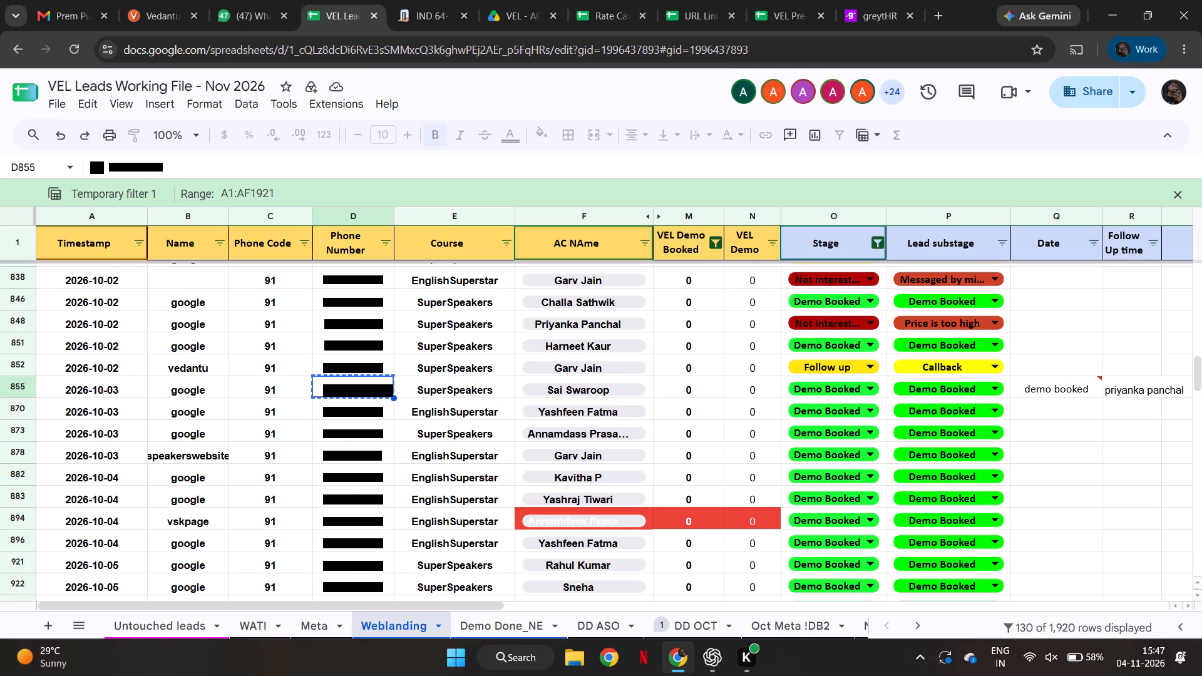
Copy the phone number of the lead in row 870.
{"action": "key", "text": "Down"}
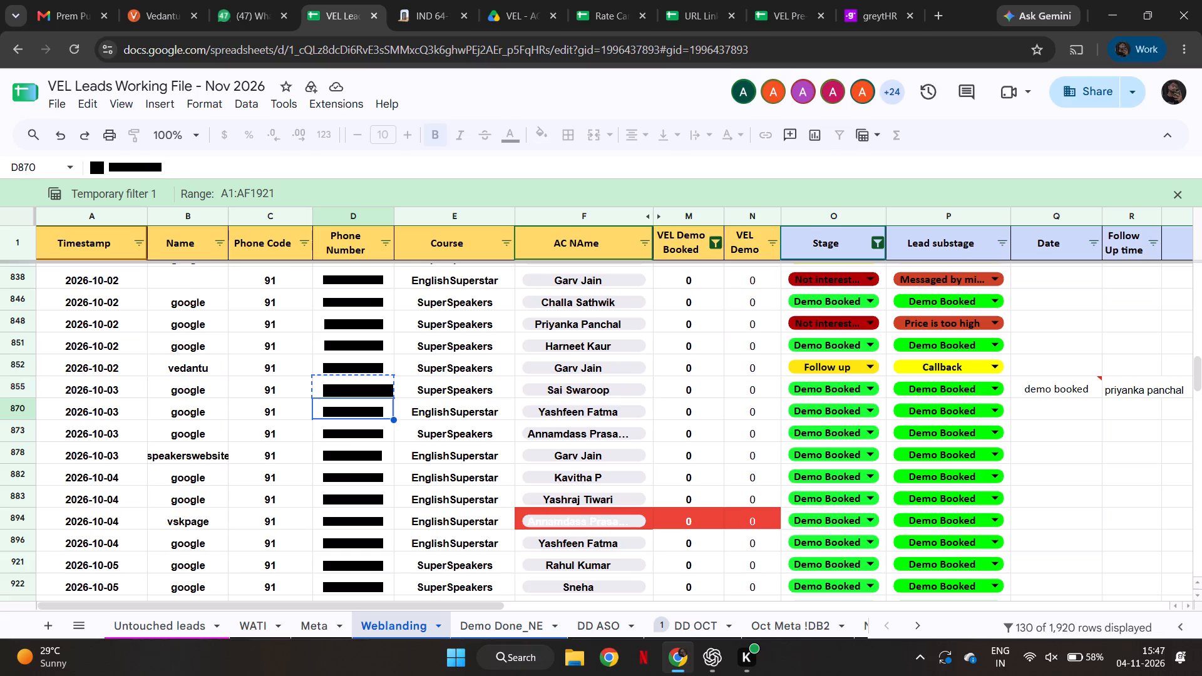
{"action": "key", "text": "ctrl+c"}
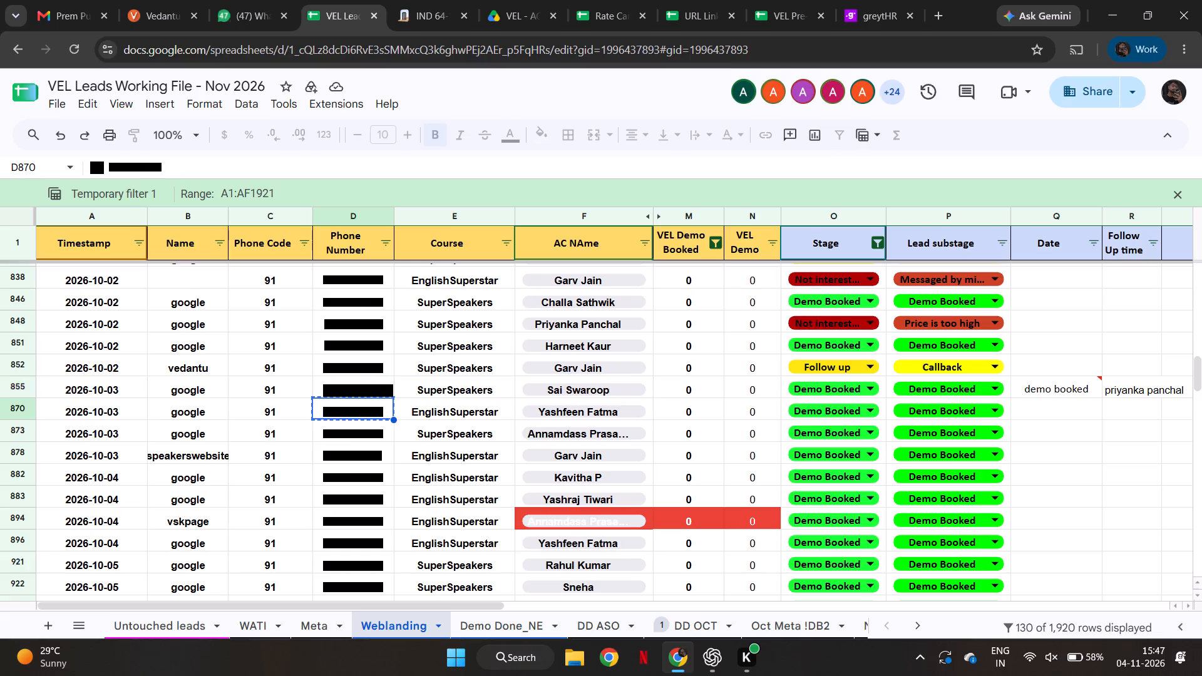
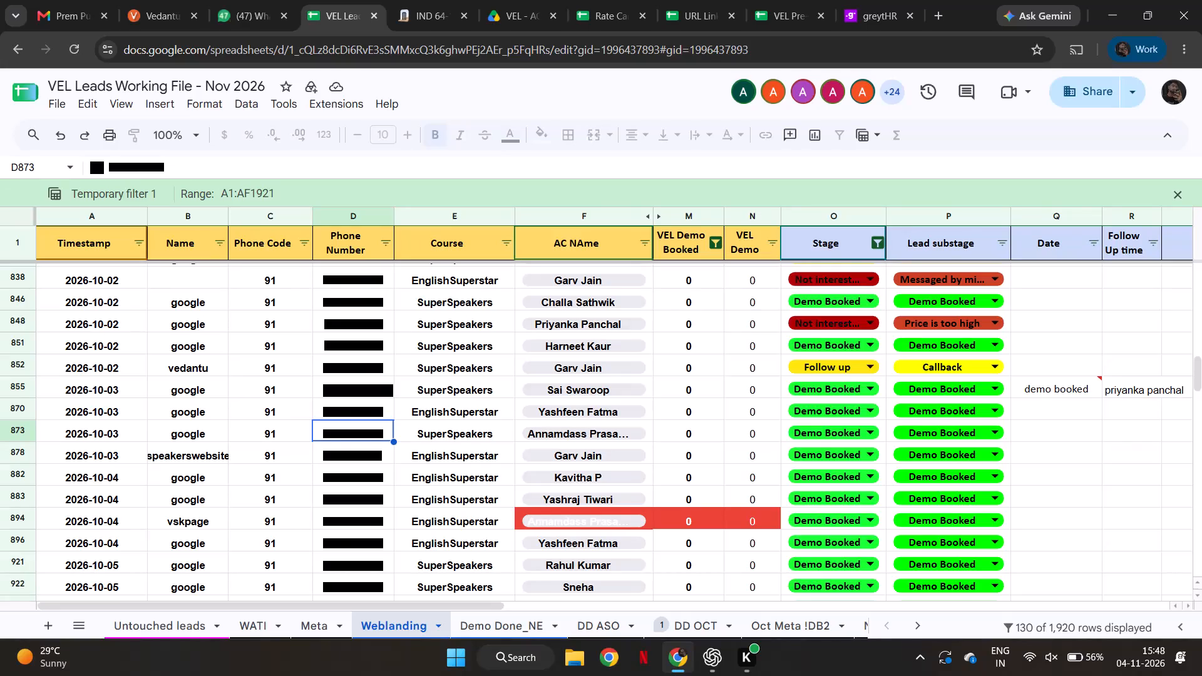
Copy the phone number of the lead in row 873.
{"action": "key", "text": "ctrl+c"}
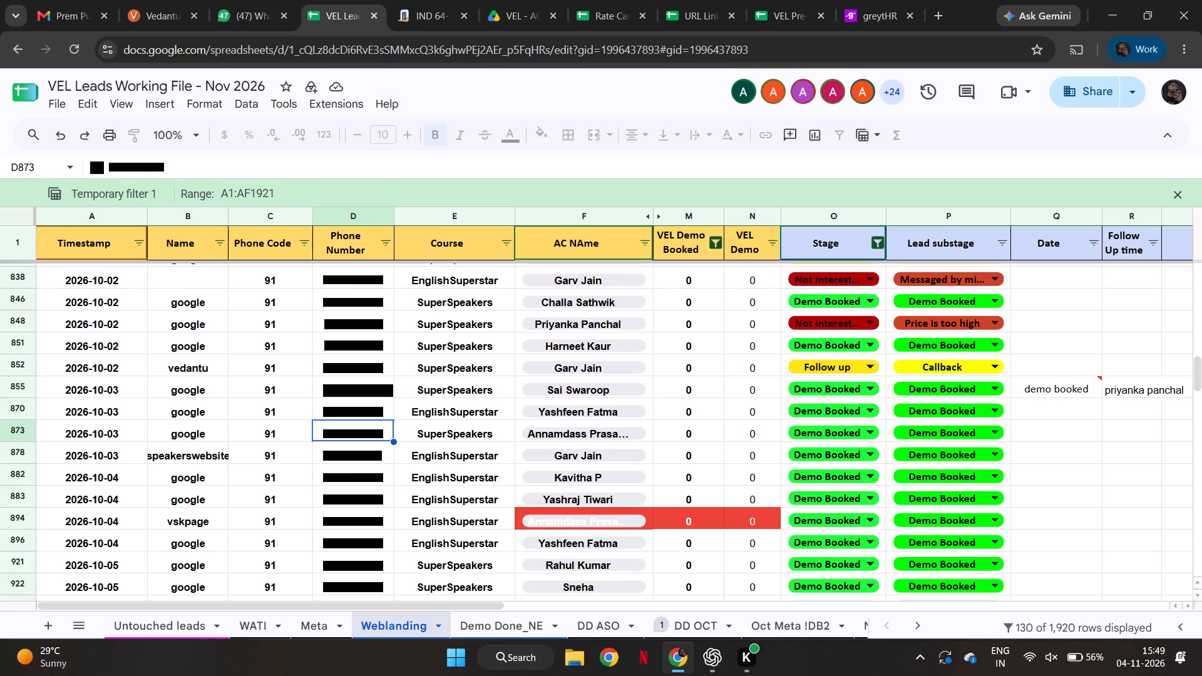
Copy the phone number of the lead in row 878.
{"action": "key", "text": "Right"}
{"action": "key", "text": "Right"}
{"action": "key", "text": "Right"}
{"action": "key", "text": "Right"}
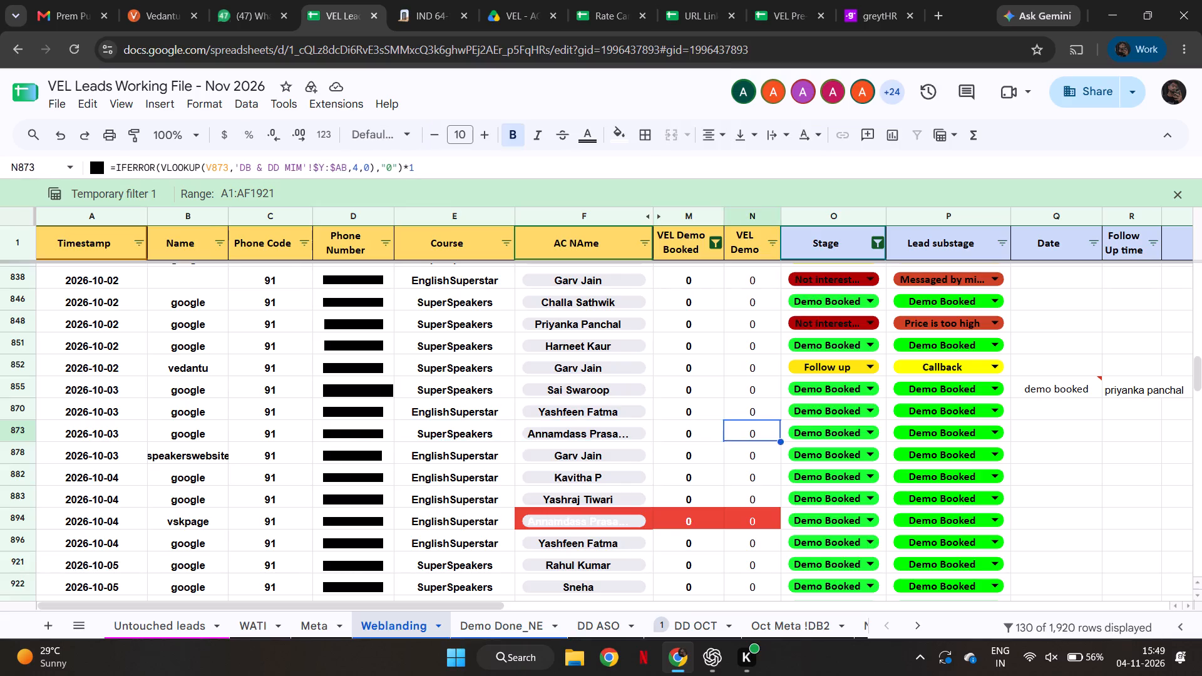
{"action": "key", "text": "Right"}
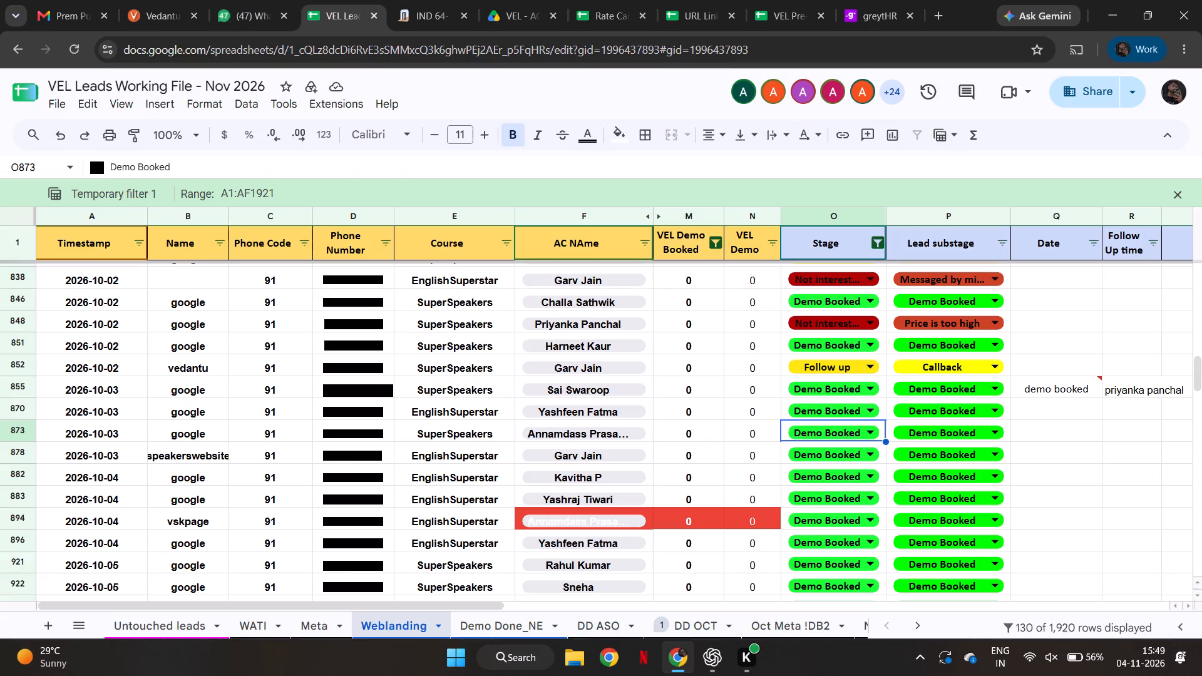
{"action": "key", "text": "Down"}
{"action": "key", "text": "Left"}
{"action": "key", "text": "Left"}
{"action": "key", "text": "Left"}
{"action": "key", "text": "Left"}
{"action": "key", "text": "Left"}
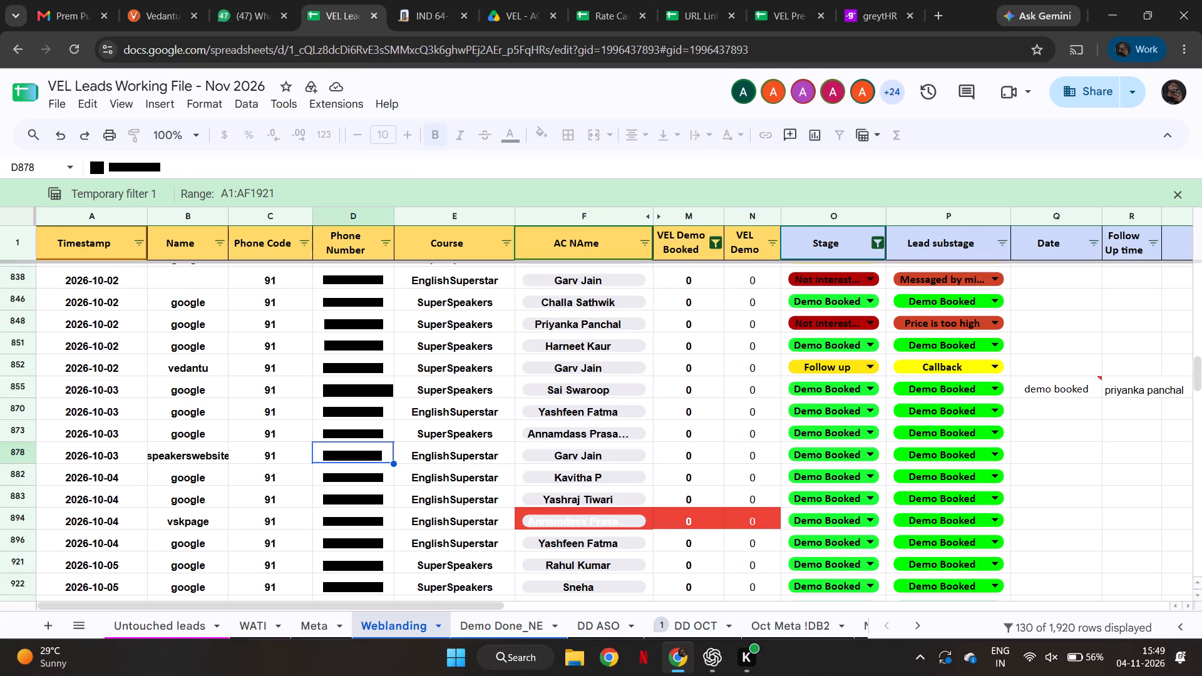
{"action": "key", "text": "ctrl+c"}
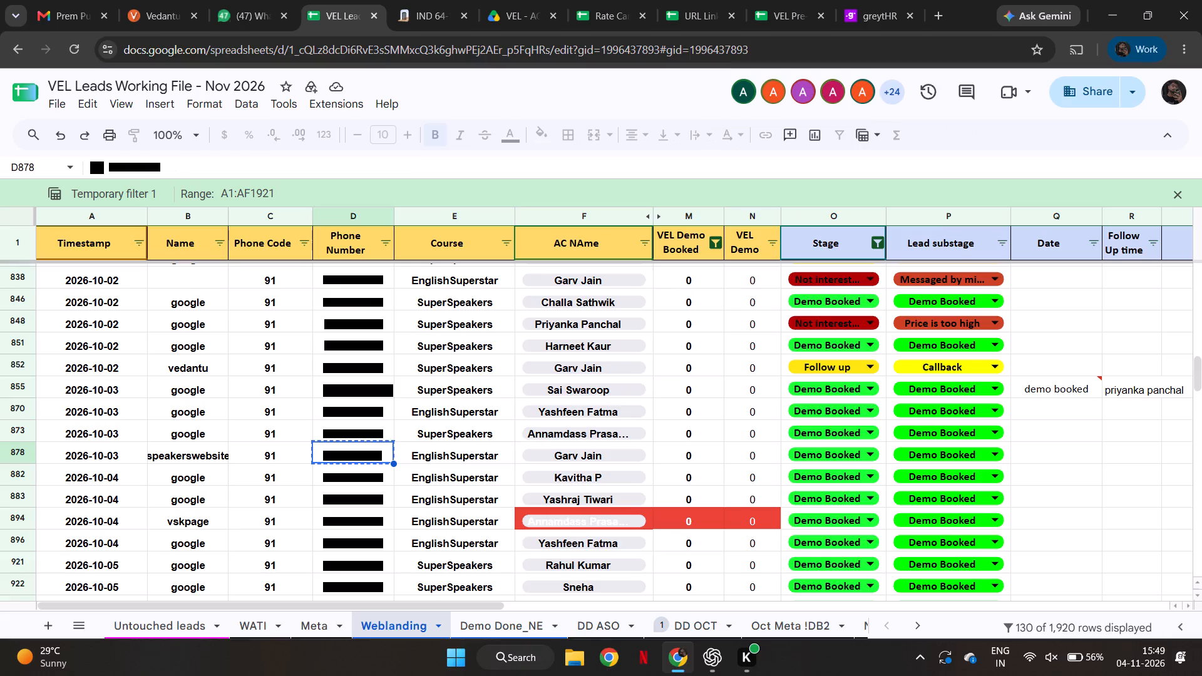
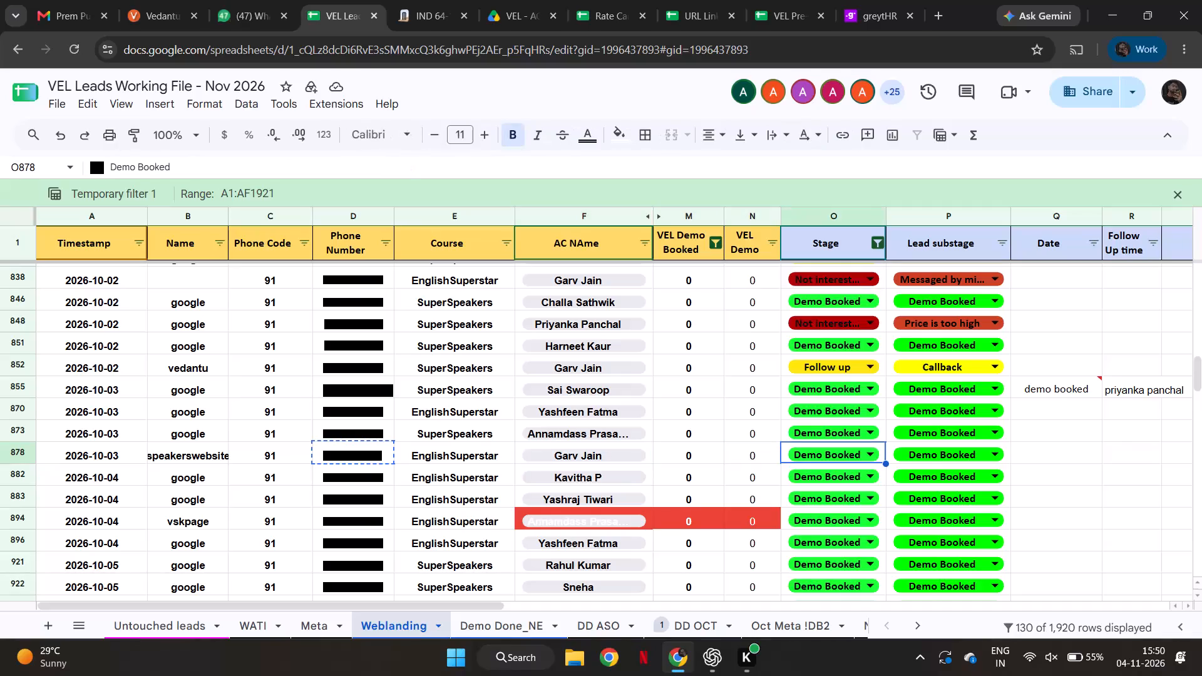
Set the stage of the lead in row 878 to Not interested.
{"action": "key", "text": "Return"}
{"action": "key", "text": "Right"}
{"action": "key", "text": "Down"}
{"action": "key", "text": "Down"}
{"action": "key", "text": "Down"}
{"action": "key", "text": "Down"}
{"action": "key", "text": "Down"}
{"action": "key", "text": "Down"}
{"action": "key", "text": "Down"}
{"action": "key", "text": "Down"}
{"action": "key", "text": "Down"}
{"action": "key", "text": "Down"}
{"action": "key", "text": "Down"}
{"action": "key", "text": "Down"}
{"action": "key", "text": "Down"}
{"action": "key", "text": "Down"}
{"action": "key", "text": "Down"}
{"action": "key", "text": "Down"}
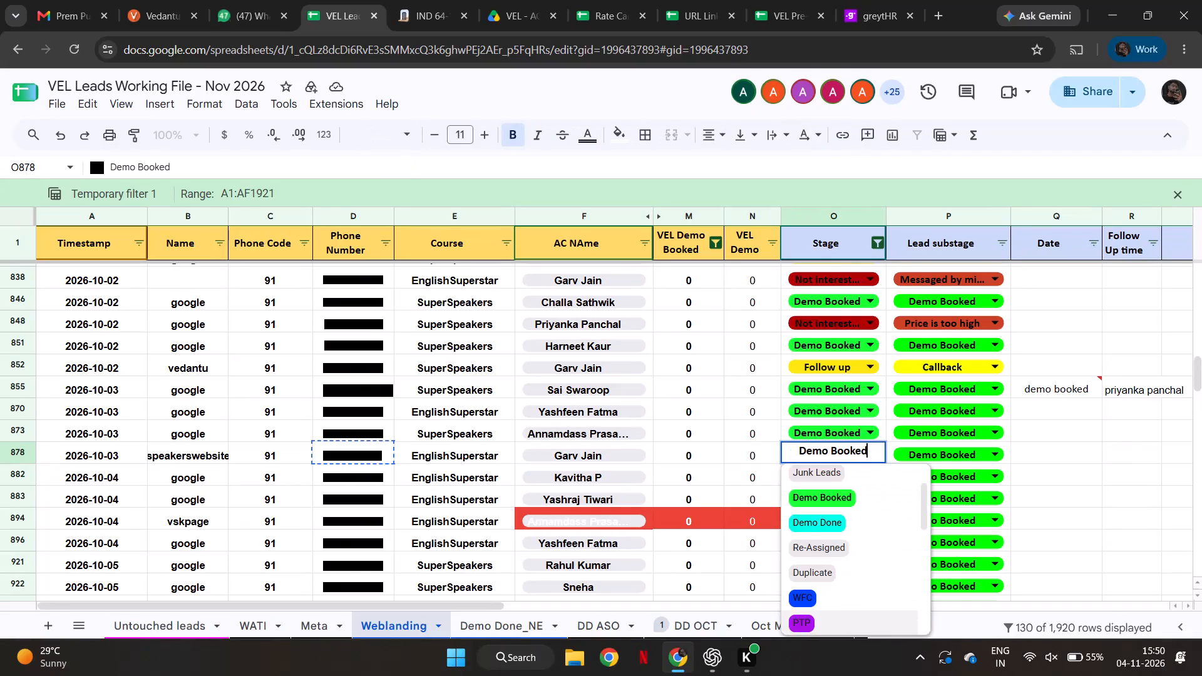
{"action": "key", "text": "Down"}
{"action": "key", "text": "Up"}
{"action": "key", "text": "Up"}
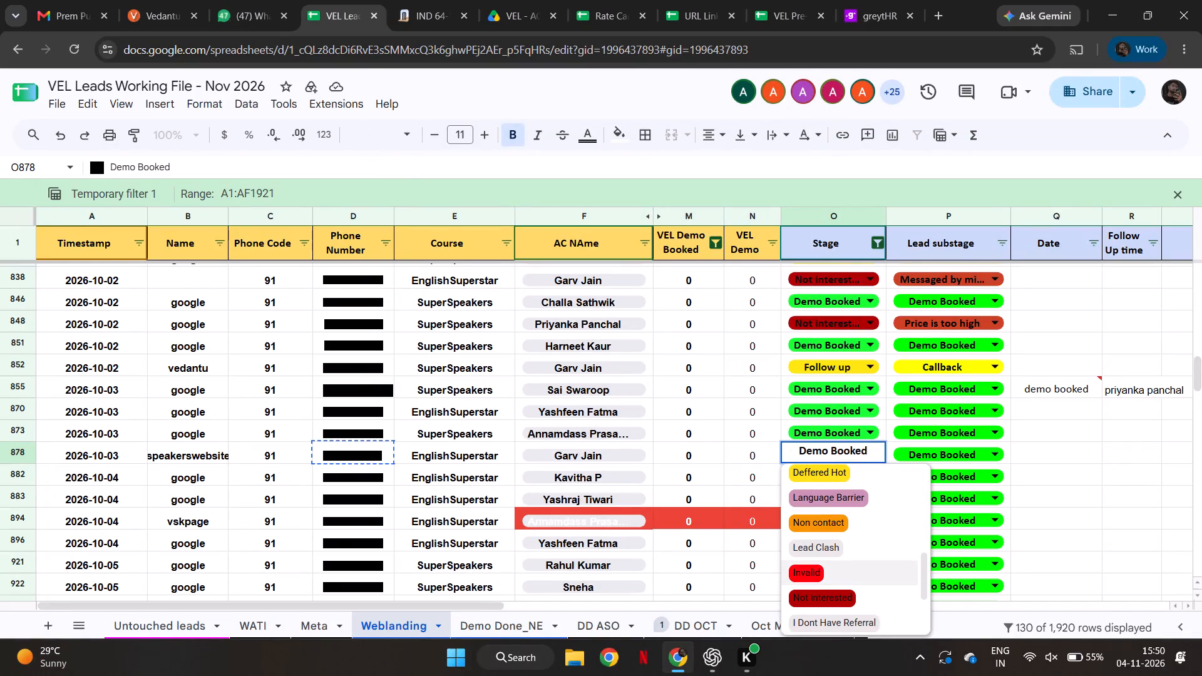
{"action": "key", "text": "Down"}
{"action": "key", "text": "Return"}
Set the lead substage in row 878 to Enrolled with other coaching.
{"action": "key", "text": "Up"}
{"action": "key", "text": "Right"}
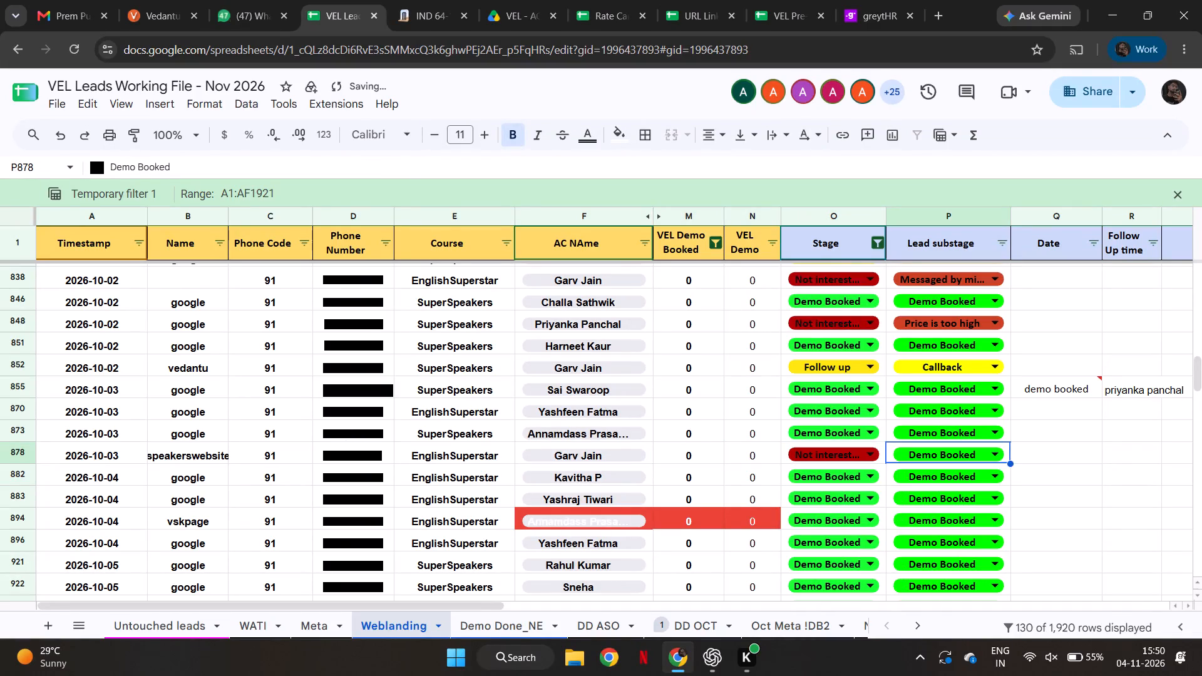
{"action": "key", "text": "Return"}
{"action": "key", "text": "Down"}
{"action": "key", "text": "Down"}
{"action": "key", "text": "Down"}
{"action": "key", "text": "Down"}
{"action": "key", "text": "Down"}
{"action": "key", "text": "Down"}
{"action": "key", "text": "Down"}
{"action": "key", "text": "Down"}
{"action": "key", "text": "Down"}
{"action": "key", "text": "Down"}
{"action": "key", "text": "Down"}
{"action": "key", "text": "Down"}
{"action": "key", "text": "Down"}
{"action": "key", "text": "Down"}
{"action": "key", "text": "Down"}
{"action": "key", "text": "Down"}
{"action": "key", "text": "Down"}
{"action": "key", "text": "Down"}
{"action": "key", "text": "Down"}
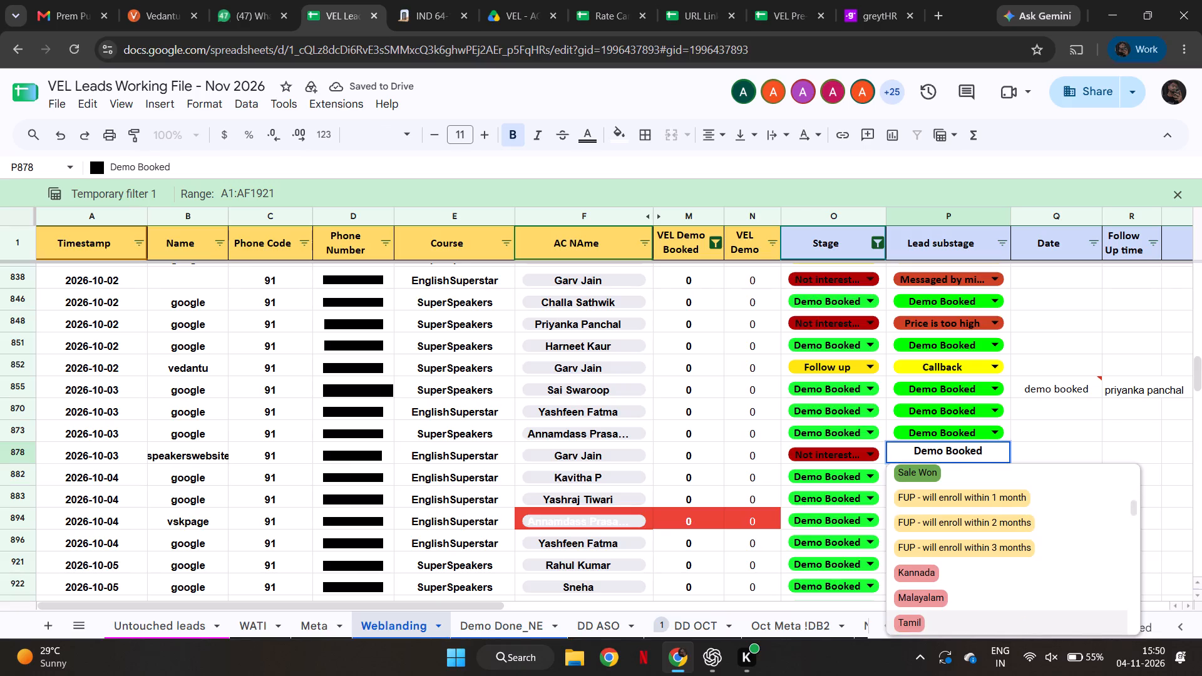
{"action": "key", "text": "Down"}
{"action": "key", "text": "Down"}
{"action": "key", "text": "Down"}
{"action": "key", "text": "Down"}
{"action": "key", "text": "Down"}
{"action": "key", "text": "Down"}
{"action": "key", "text": "Down"}
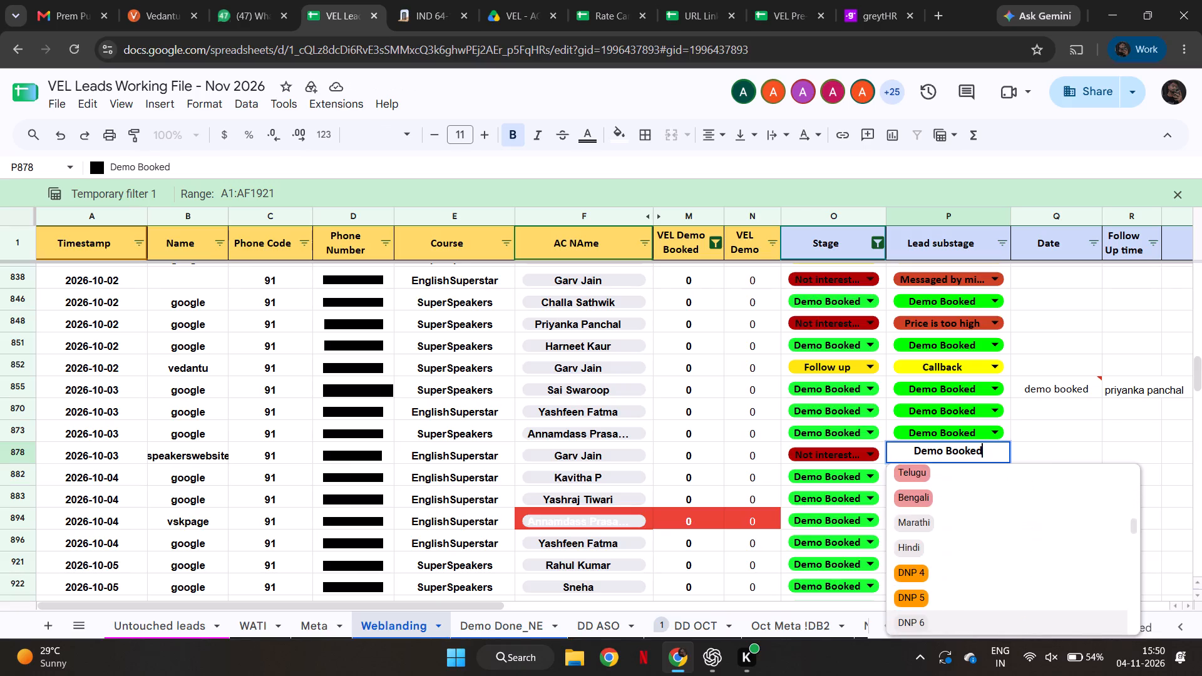
{"action": "key", "text": "Down"}
{"action": "key", "text": "Down"}
{"action": "key", "text": "Down"}
{"action": "key", "text": "Down"}
{"action": "key", "text": "Down"}
{"action": "key", "text": "Down"}
{"action": "key", "text": "Down"}
{"action": "key", "text": "Down"}
{"action": "key", "text": "Down"}
{"action": "key", "text": "Down"}
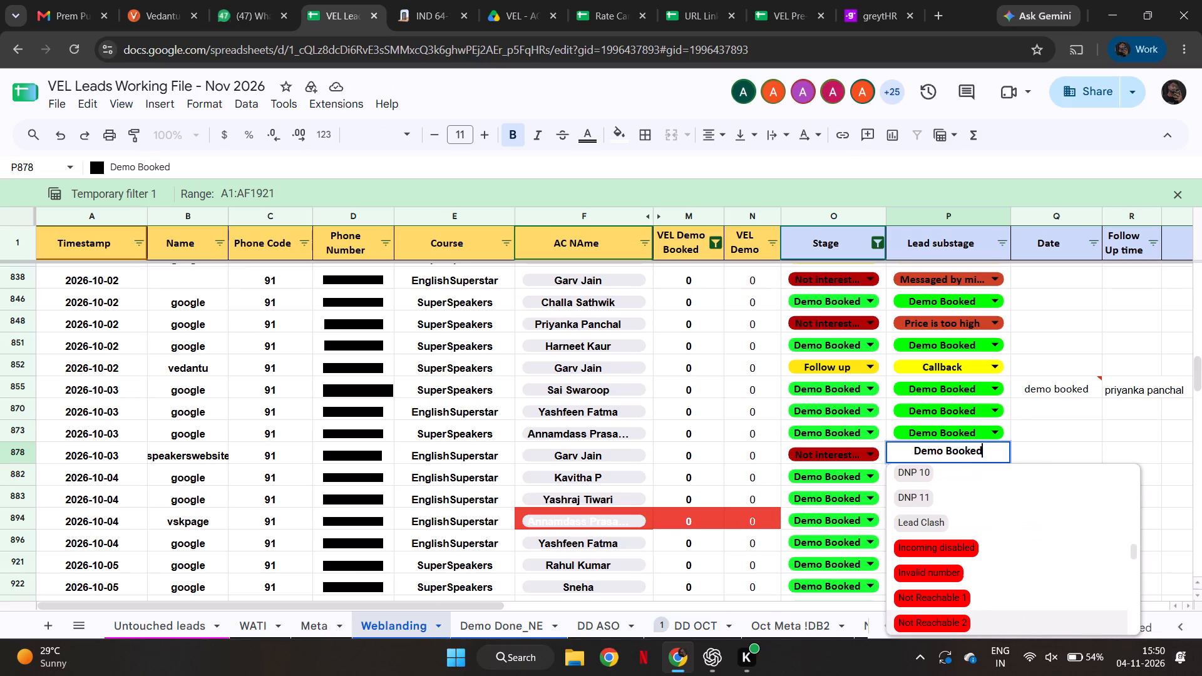
{"action": "key", "text": "Down"}
{"action": "key", "text": "Down"}
{"action": "key", "text": "Down"}
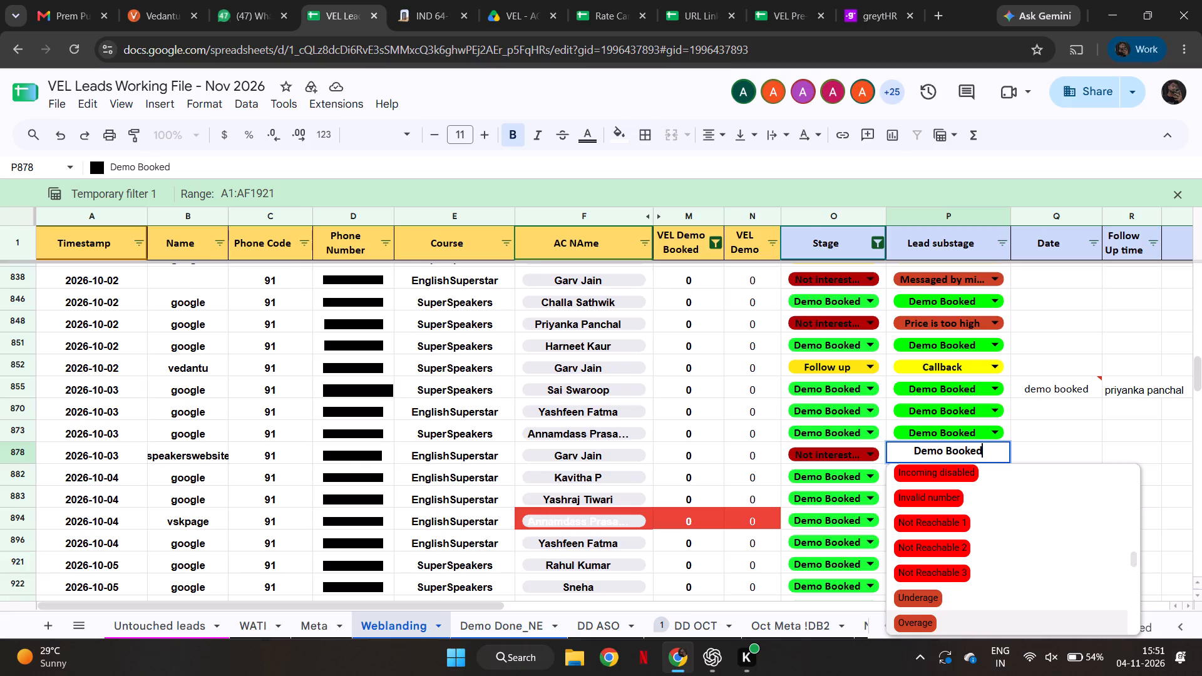
{"action": "key", "text": "Down"}
{"action": "key", "text": "Down"}
{"action": "key", "text": "Down"}
{"action": "key", "text": "Down"}
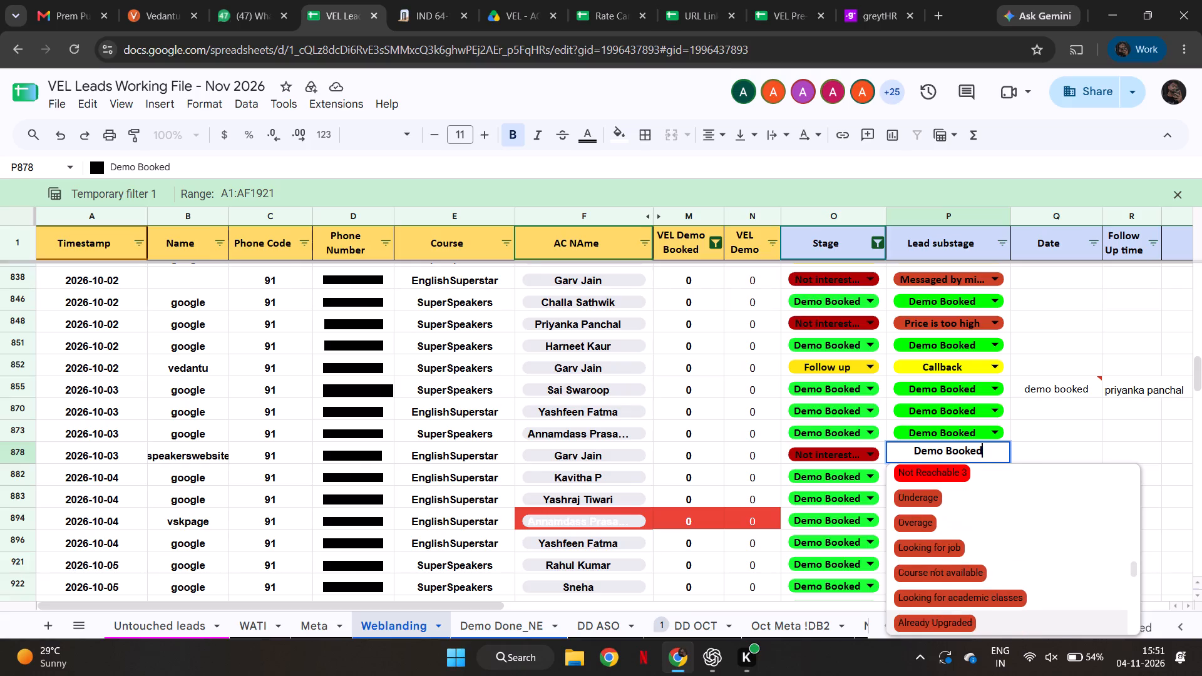
{"action": "key", "text": "Down"}
{"action": "key", "text": "Down"}
{"action": "key", "text": "Down"}
{"action": "key", "text": "Down"}
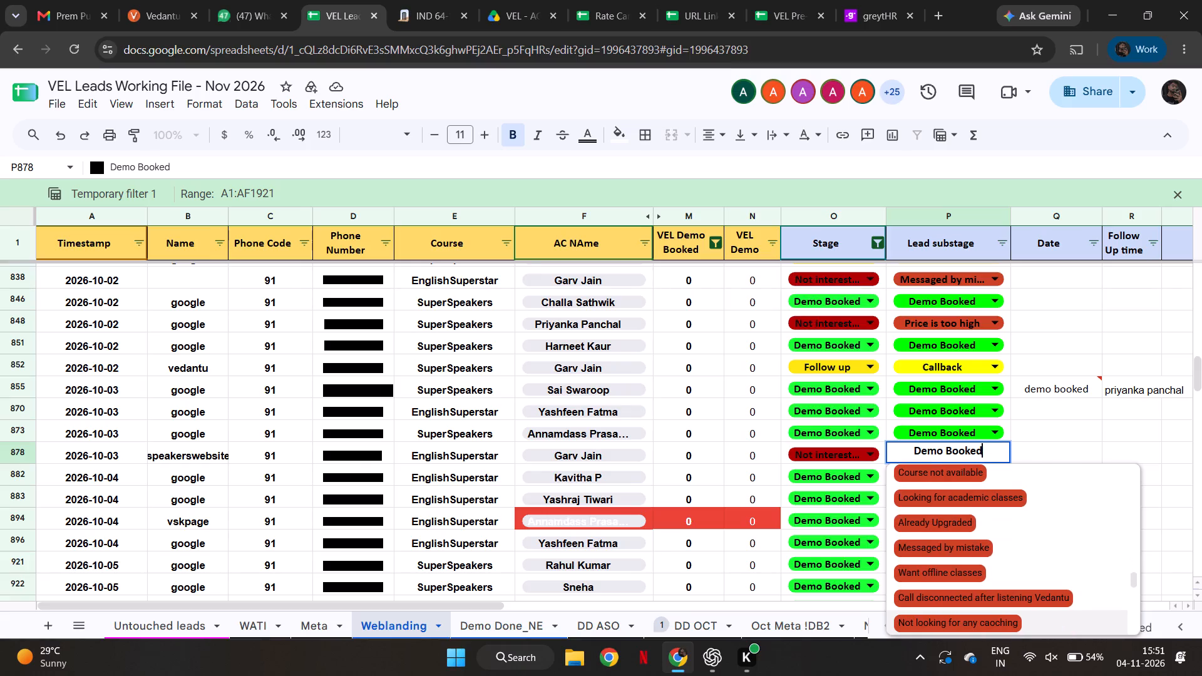
{"action": "key", "text": "Down"}
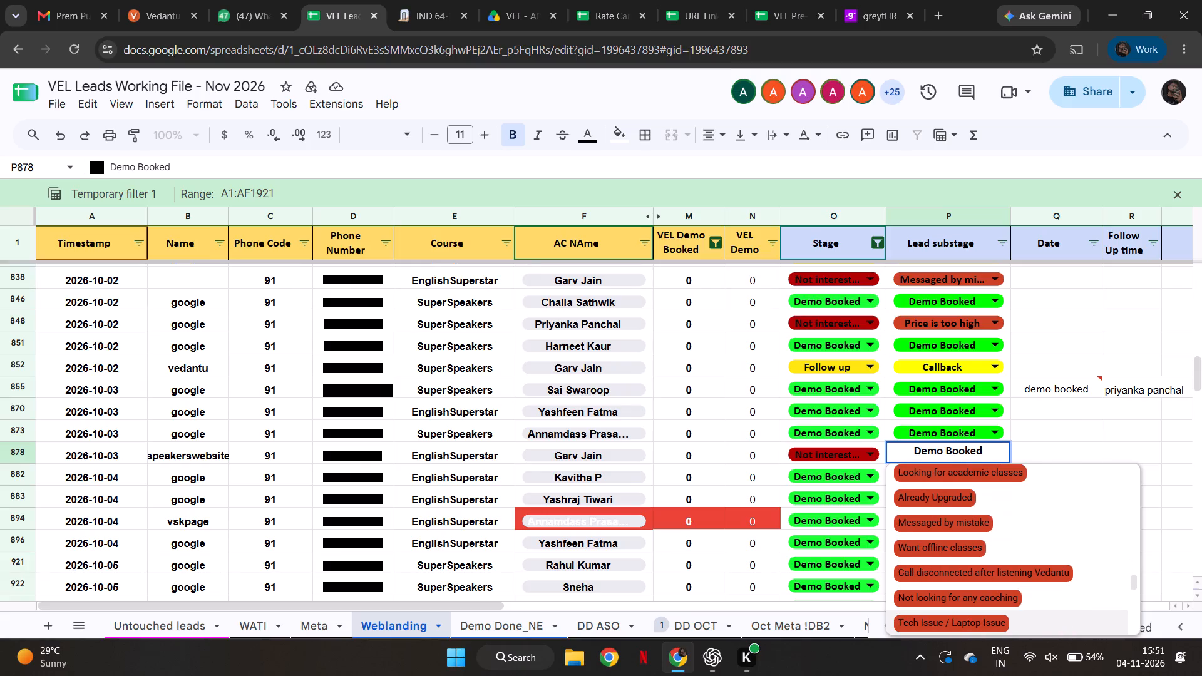
{"action": "key", "text": "Down"}
{"action": "key", "text": "Down"}
{"action": "key", "text": "Up"}
{"action": "key", "text": "Up"}
{"action": "key", "text": "Up"}
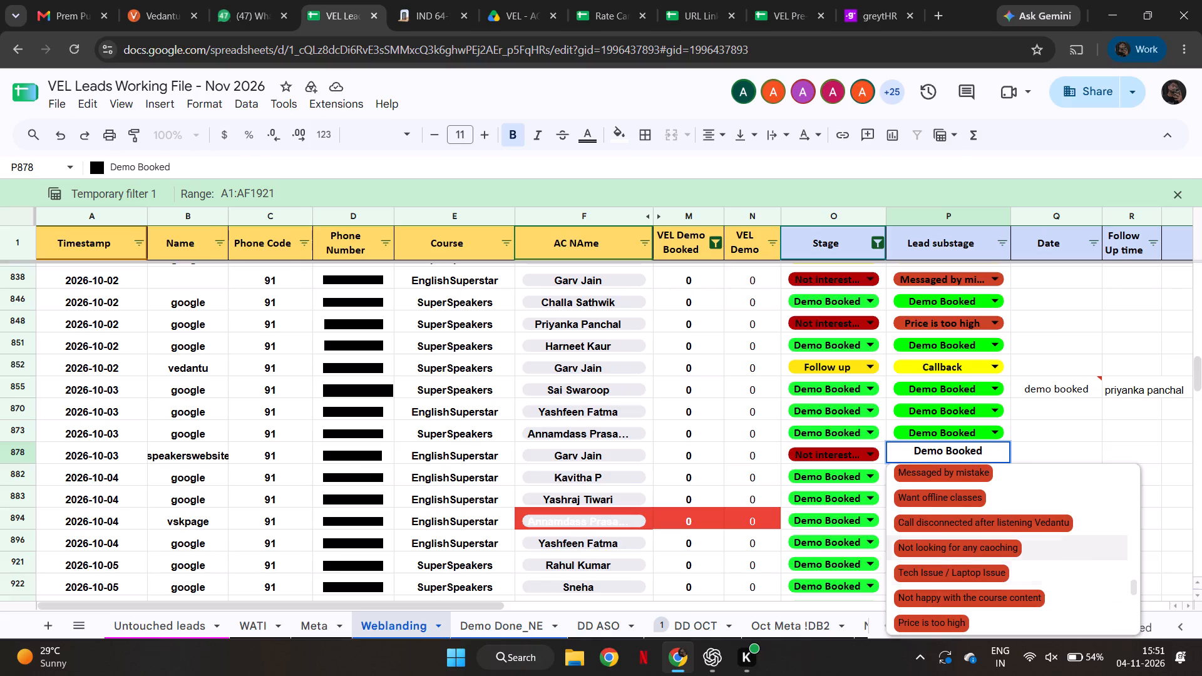
{"action": "key", "text": "Down"}
{"action": "key", "text": "Down"}
{"action": "key", "text": "Down"}
{"action": "key", "text": "Down"}
{"action": "key", "text": "Down"}
{"action": "key", "text": "Up"}
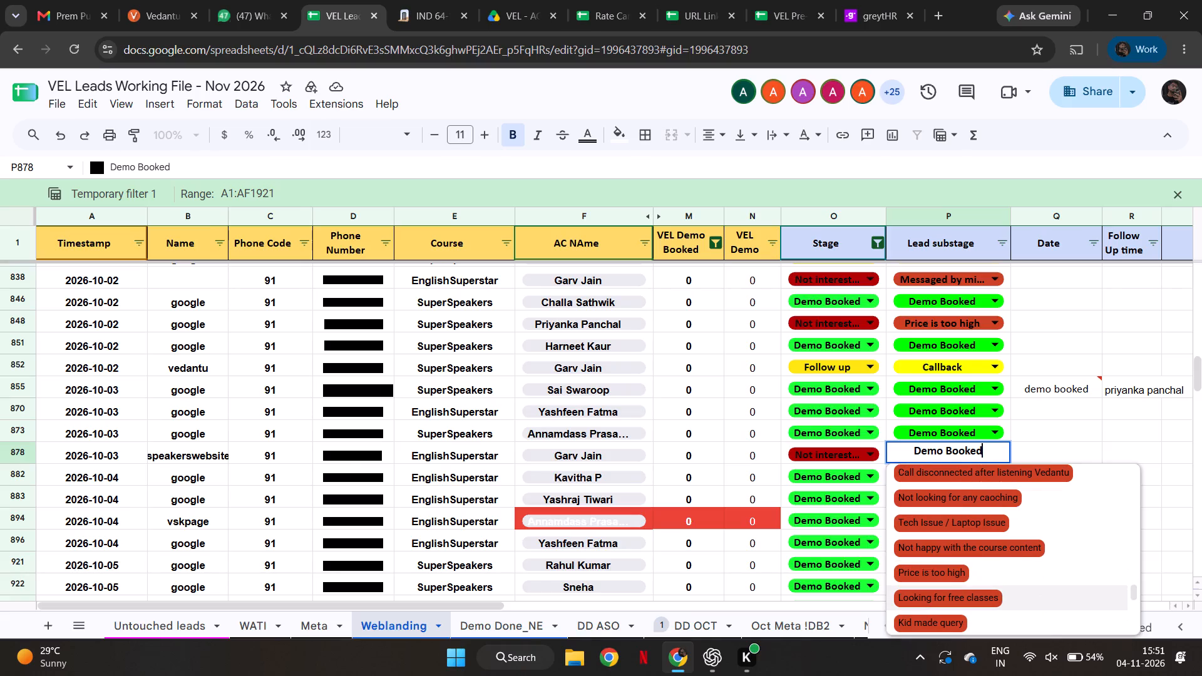
{"action": "key", "text": "Down"}
{"action": "key", "text": "Down"}
{"action": "key", "text": "Down"}
{"action": "key", "text": "Up"}
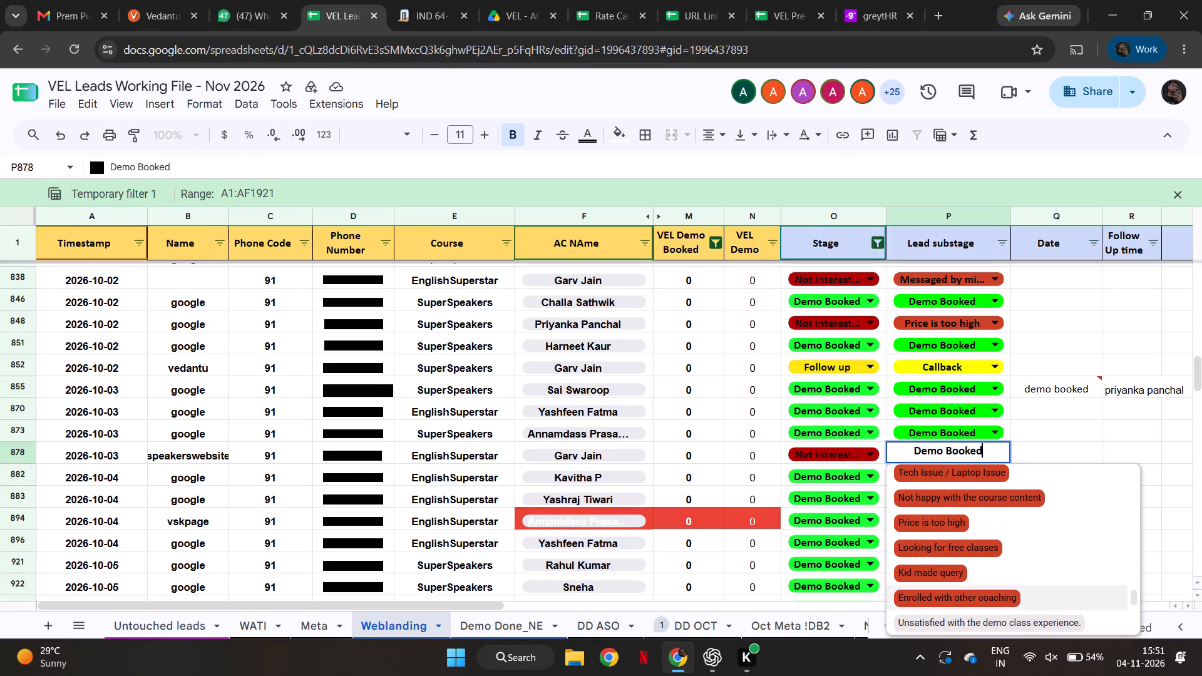
{"action": "key", "text": "Return"}
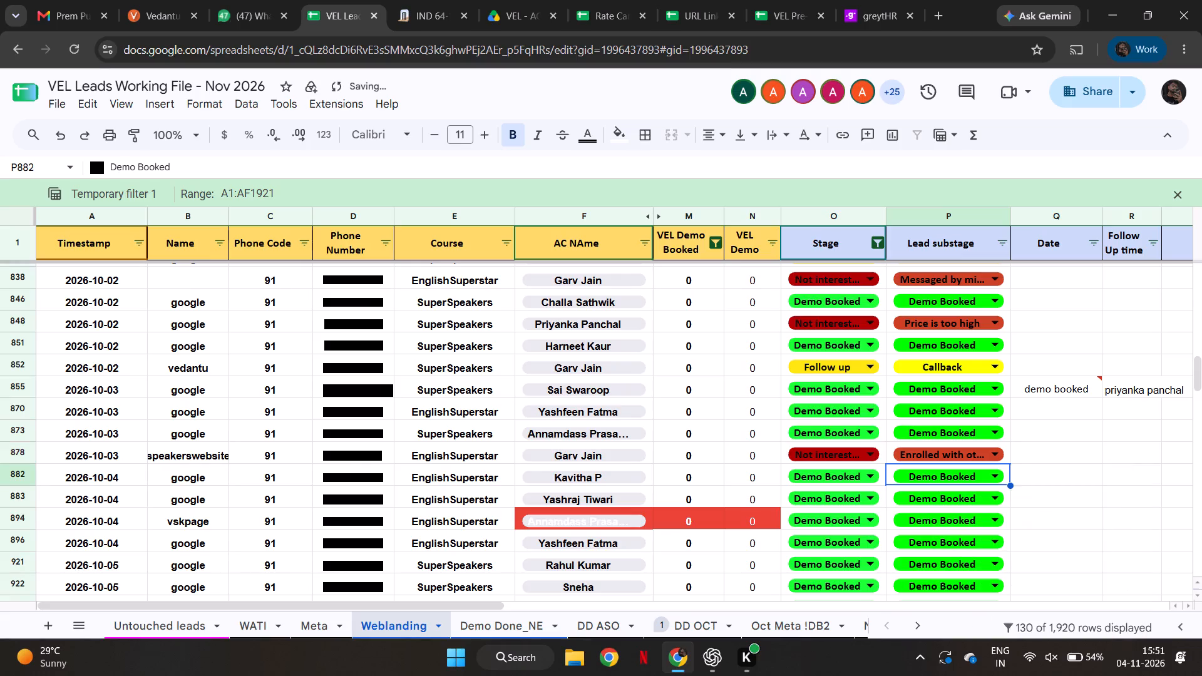
Copy the phone number of the lead in row 882.
{"action": "key", "text": "Left"}
{"action": "key", "text": "Left"}
{"action": "key", "text": "Left"}
{"action": "key", "text": "Left"}
{"action": "key", "text": "Left"}
{"action": "key", "text": "Left"}
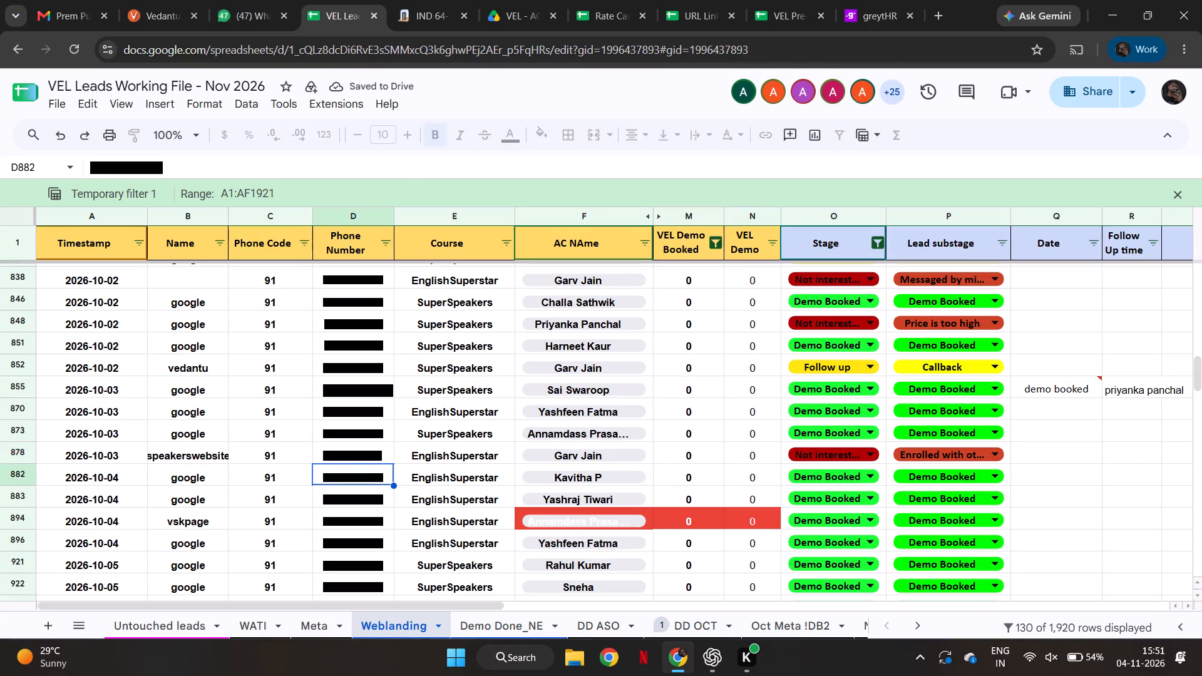
{"action": "key", "text": "ctrl+c"}
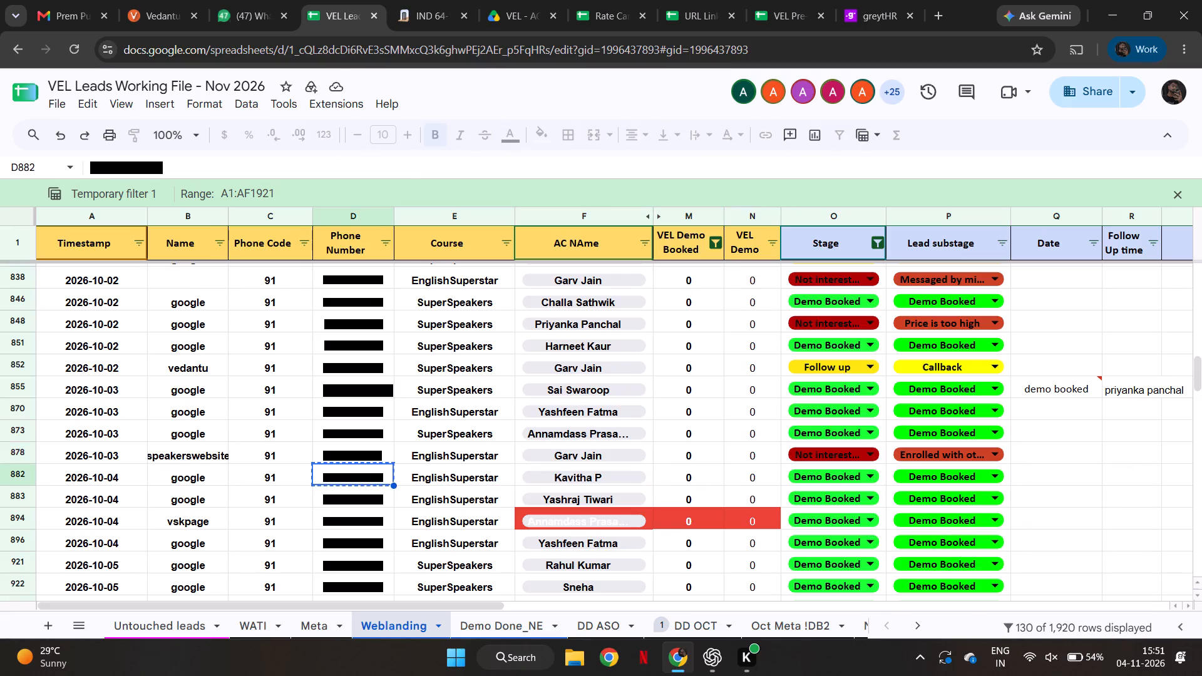
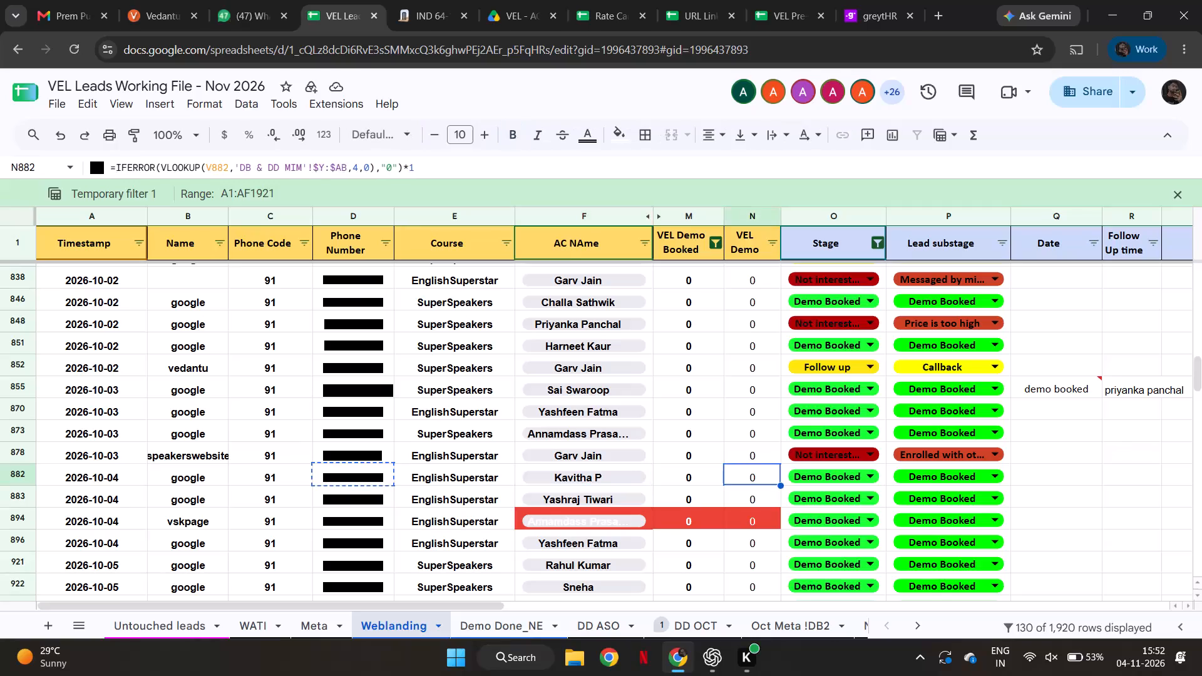
Set the stage of the lead in row 882 to Non contact.
{"action": "key", "text": "Return"}
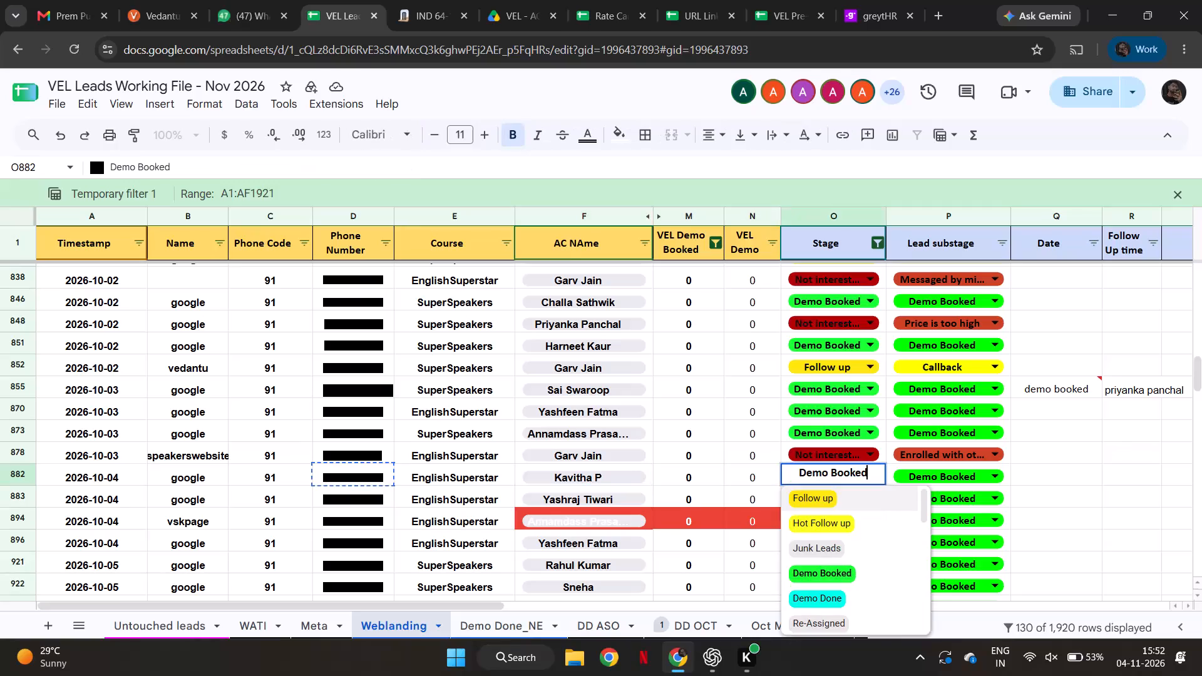
{"action": "key", "text": "Down"}
{"action": "key", "text": "Down"}
{"action": "key", "text": "Down"}
{"action": "key", "text": "Down"}
{"action": "key", "text": "Down"}
{"action": "key", "text": "Down"}
{"action": "key", "text": "Down"}
{"action": "key", "text": "Down"}
{"action": "key", "text": "Down"}
{"action": "key", "text": "Down"}
{"action": "key", "text": "Down"}
{"action": "key", "text": "Down"}
{"action": "key", "text": "Down"}
{"action": "key", "text": "Down"}
{"action": "key", "text": "Down"}
{"action": "key", "text": "Up"}
{"action": "key", "text": "Up"}
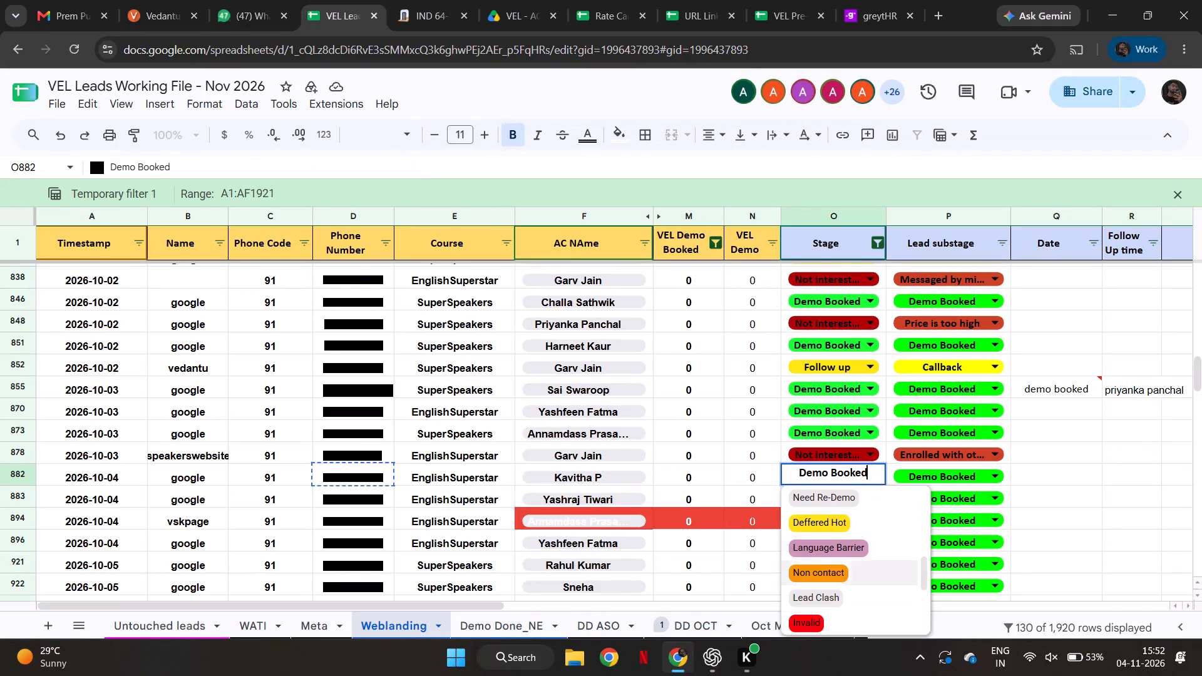
{"action": "key", "text": "Up"}
{"action": "key", "text": "Down"}
{"action": "key", "text": "Return"}
Set the lead substage in row 882 to Incoming disabled.
{"action": "key", "text": "Up"}
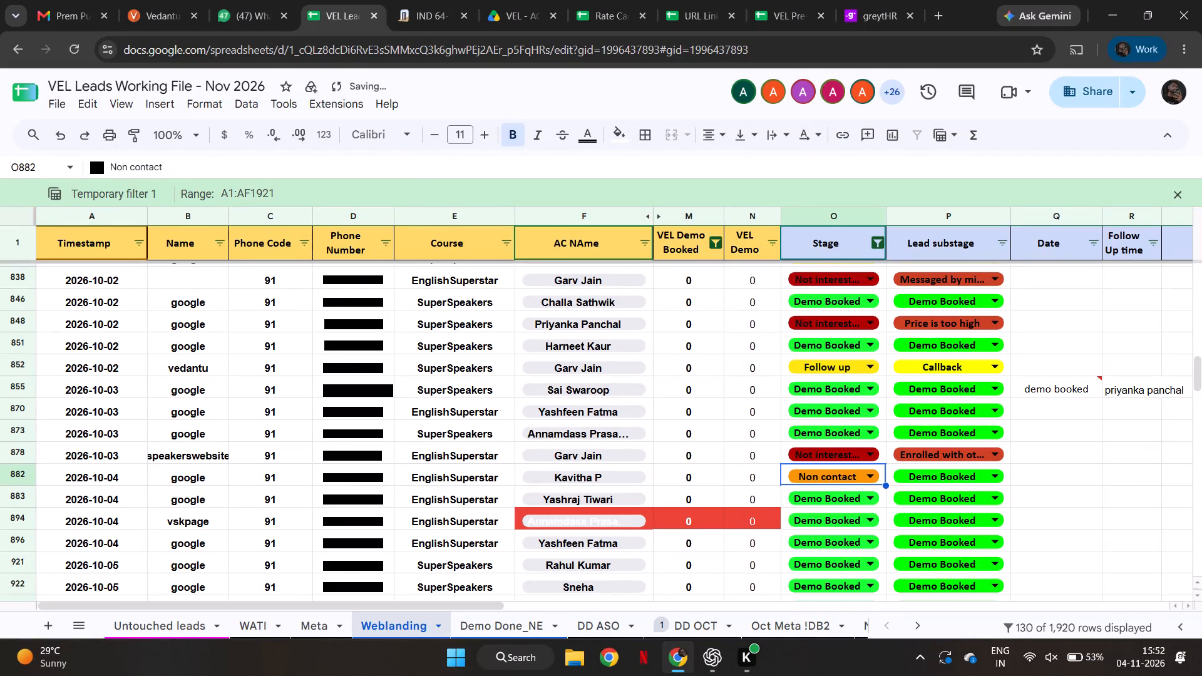
{"action": "key", "text": "Right"}
{"action": "key", "text": "Return"}
{"action": "key", "text": "Down"}
{"action": "key", "text": "Down"}
{"action": "key", "text": "Down"}
{"action": "key", "text": "Down"}
{"action": "key", "text": "Down"}
{"action": "key", "text": "Down"}
{"action": "key", "text": "Down"}
{"action": "key", "text": "Down"}
{"action": "key", "text": "Down"}
{"action": "key", "text": "Down"}
{"action": "key", "text": "Down"}
{"action": "key", "text": "Down"}
{"action": "key", "text": "Down"}
{"action": "key", "text": "Down"}
{"action": "key", "text": "Down"}
{"action": "key", "text": "Down"}
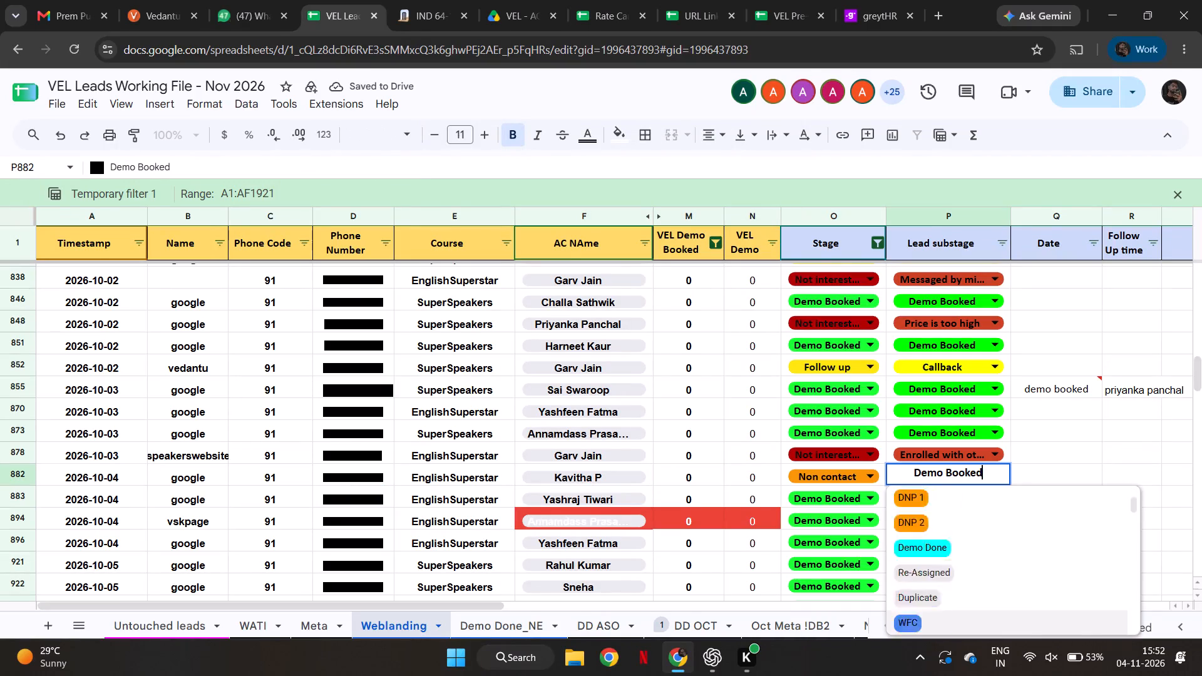
{"action": "key", "text": "Down"}
{"action": "key", "text": "Down"}
{"action": "key", "text": "Down"}
{"action": "key", "text": "Down"}
{"action": "key", "text": "Down"}
{"action": "key", "text": "Down"}
{"action": "key", "text": "Down"}
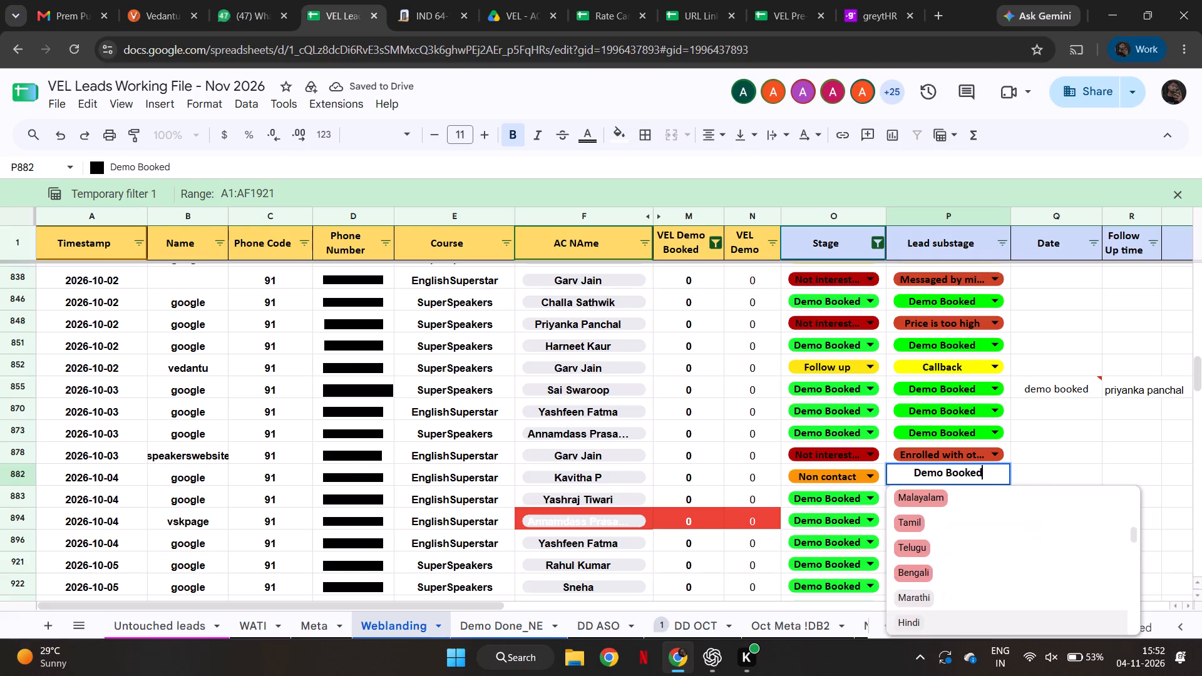
{"action": "key", "text": "Down"}
{"action": "key", "text": "Down"}
{"action": "key", "text": "Down"}
{"action": "key", "text": "Down"}
{"action": "key", "text": "Down"}
{"action": "key", "text": "Down"}
{"action": "key", "text": "Down"}
{"action": "key", "text": "Down"}
{"action": "key", "text": "Down"}
{"action": "key", "text": "Down"}
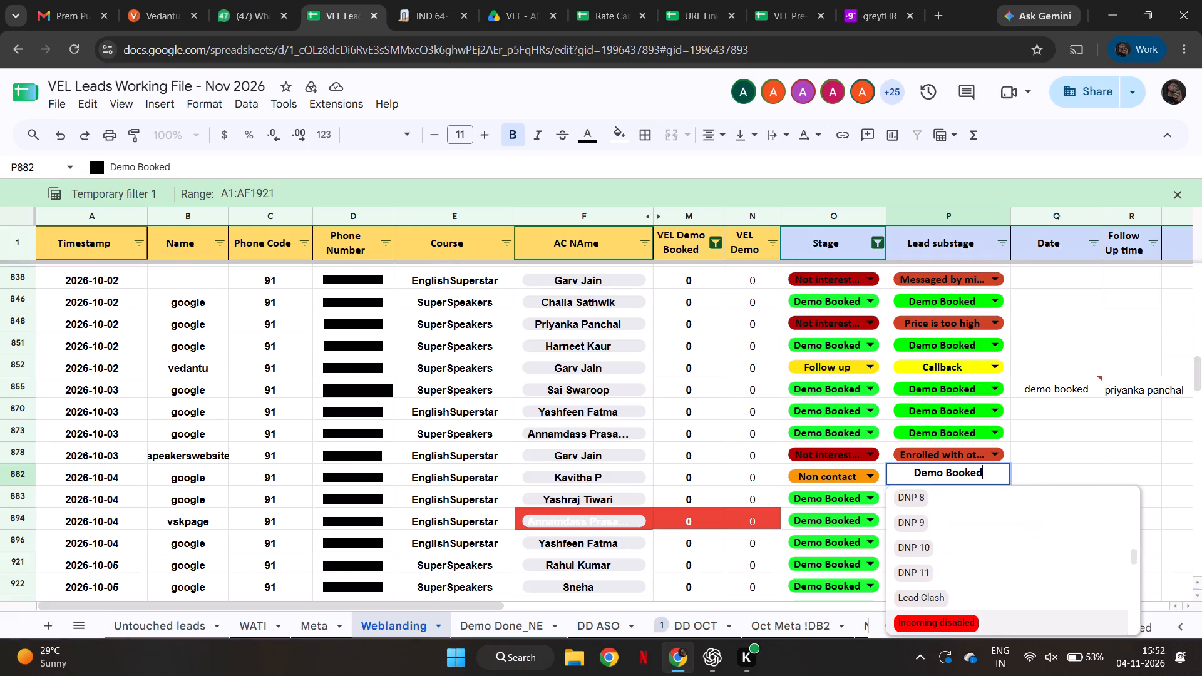
{"action": "key", "text": "Down"}
{"action": "key", "text": "Down"}
{"action": "key", "text": "Down"}
{"action": "key", "text": "Up"}
{"action": "key", "text": "Up"}
{"action": "key", "text": "Up"}
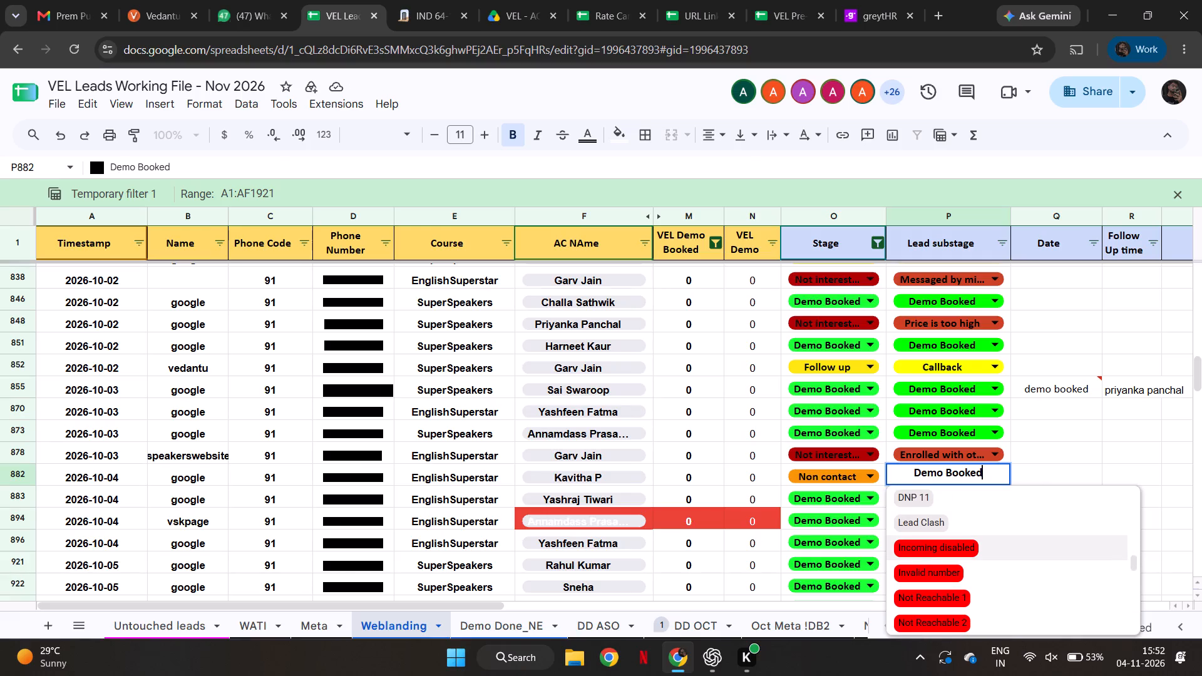
{"action": "key", "text": "Return"}
Copy the phone number of the lead in row 883.
{"action": "key", "text": "Left"}
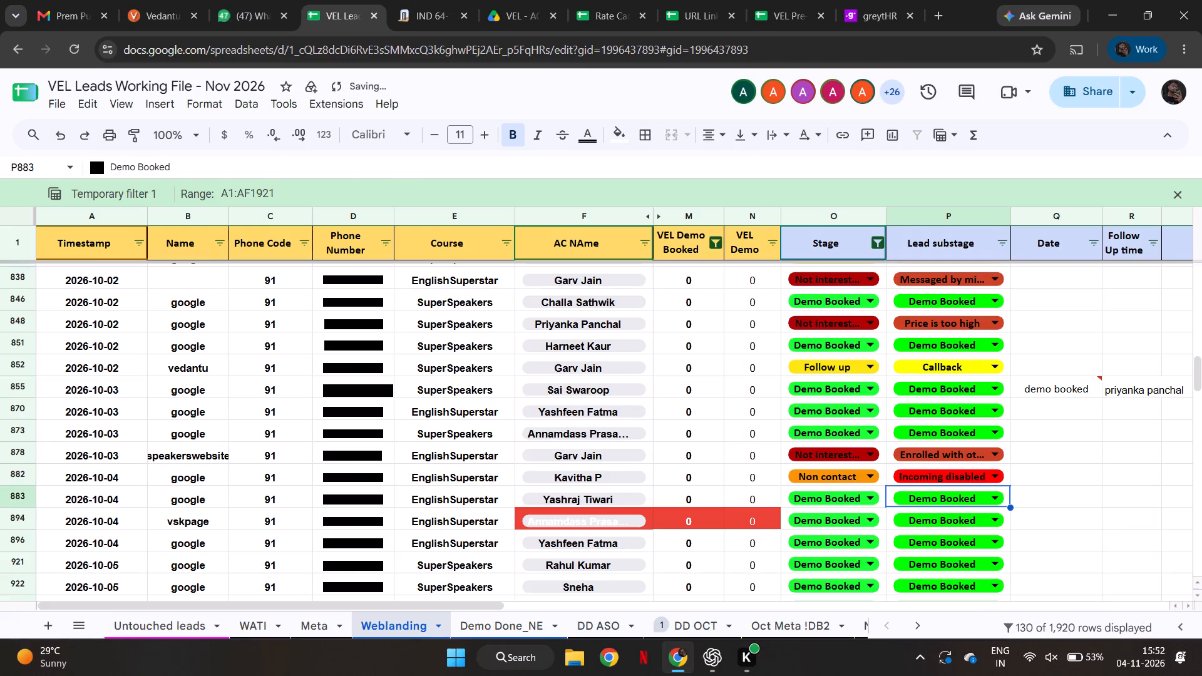
{"action": "key", "text": "Left"}
{"action": "key", "text": "Left"}
{"action": "key", "text": "Left"}
{"action": "key", "text": "Left"}
{"action": "key", "text": "Left"}
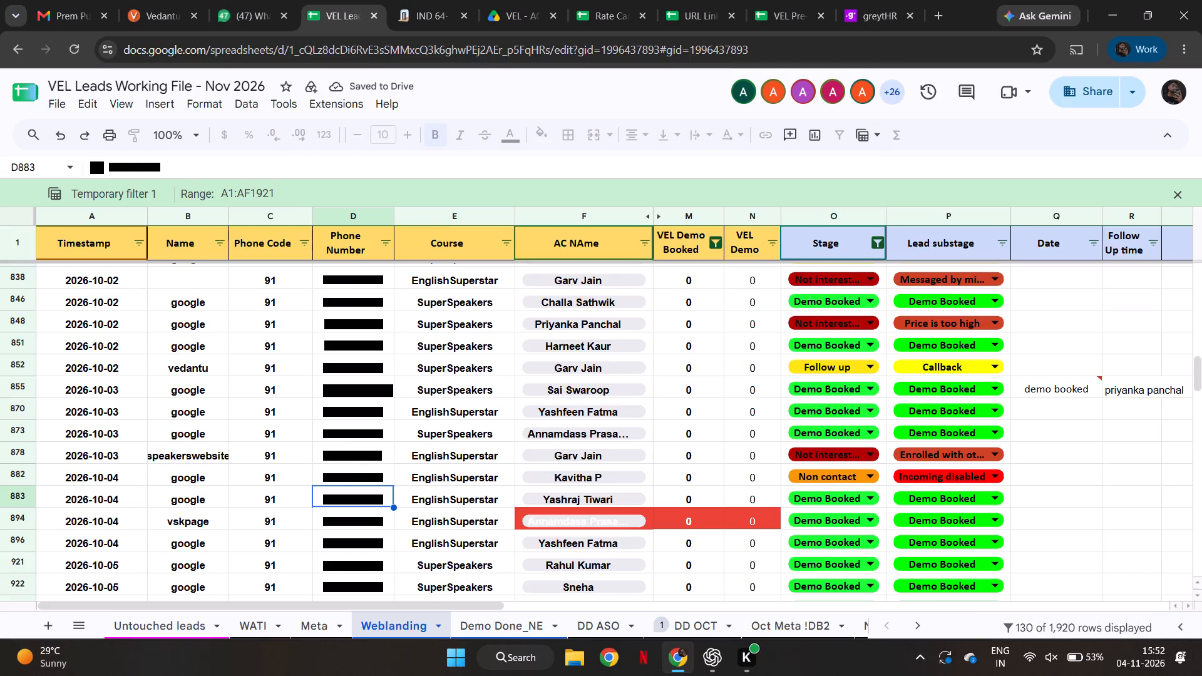
{"action": "key", "text": "ctrl+c"}
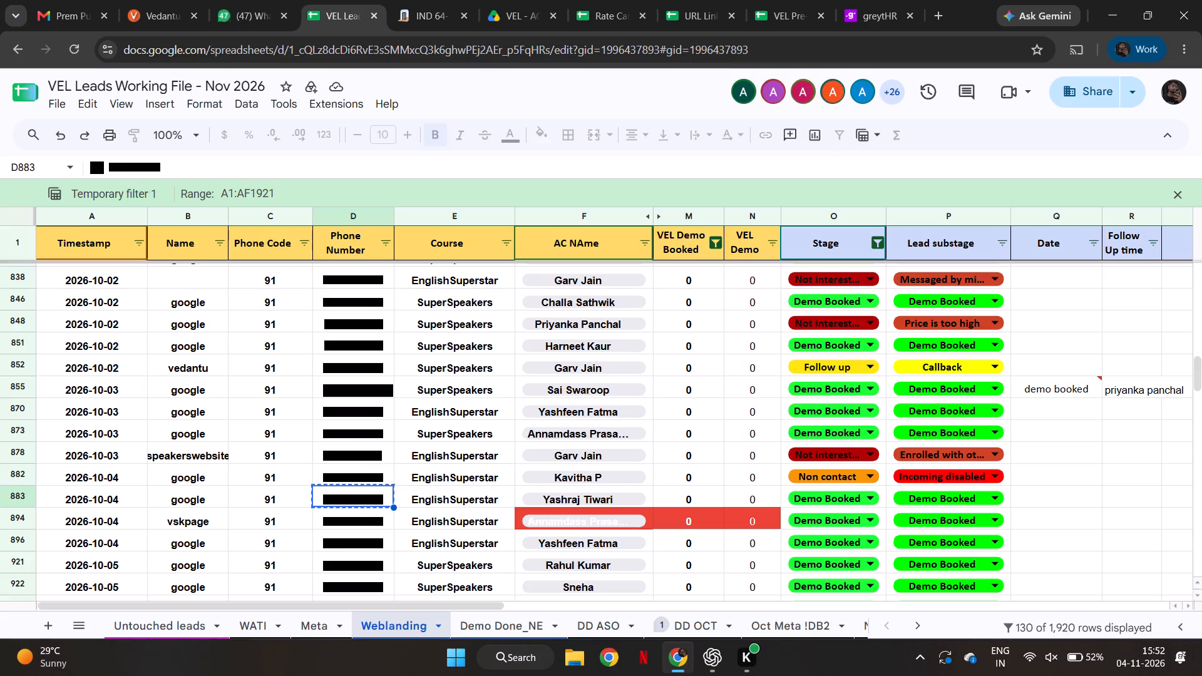
Copy the phone number of the lead in row 894.
{"action": "key", "text": "Down"}
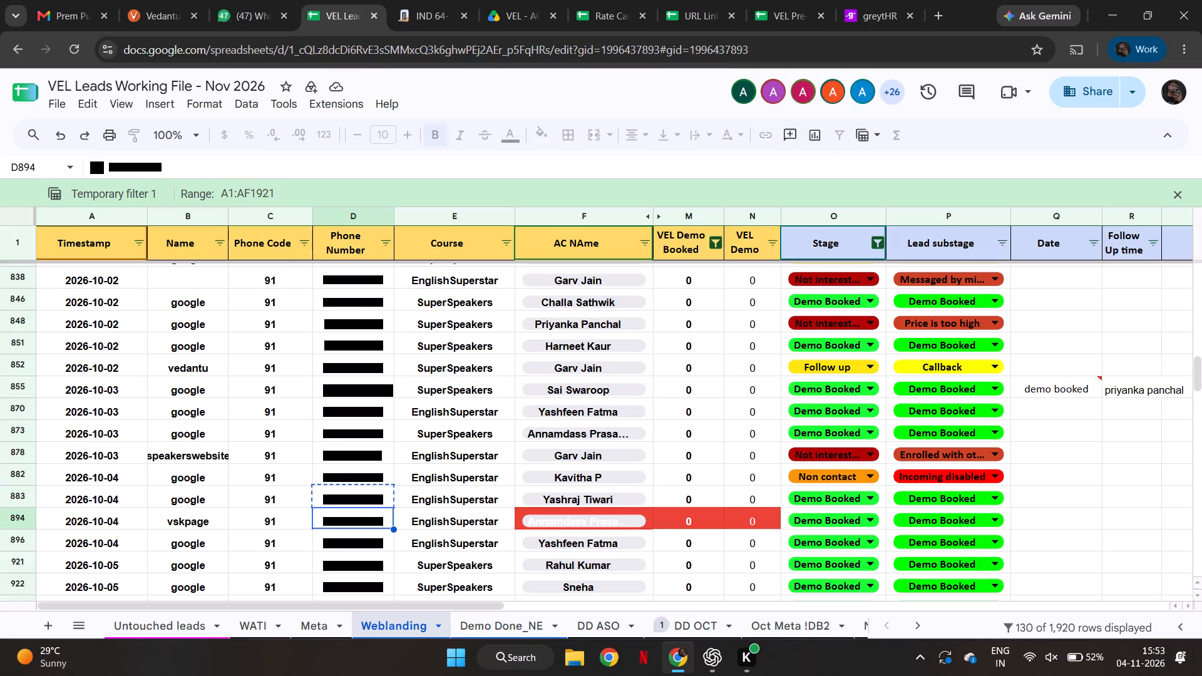
{"action": "key", "text": "ctrl+c"}
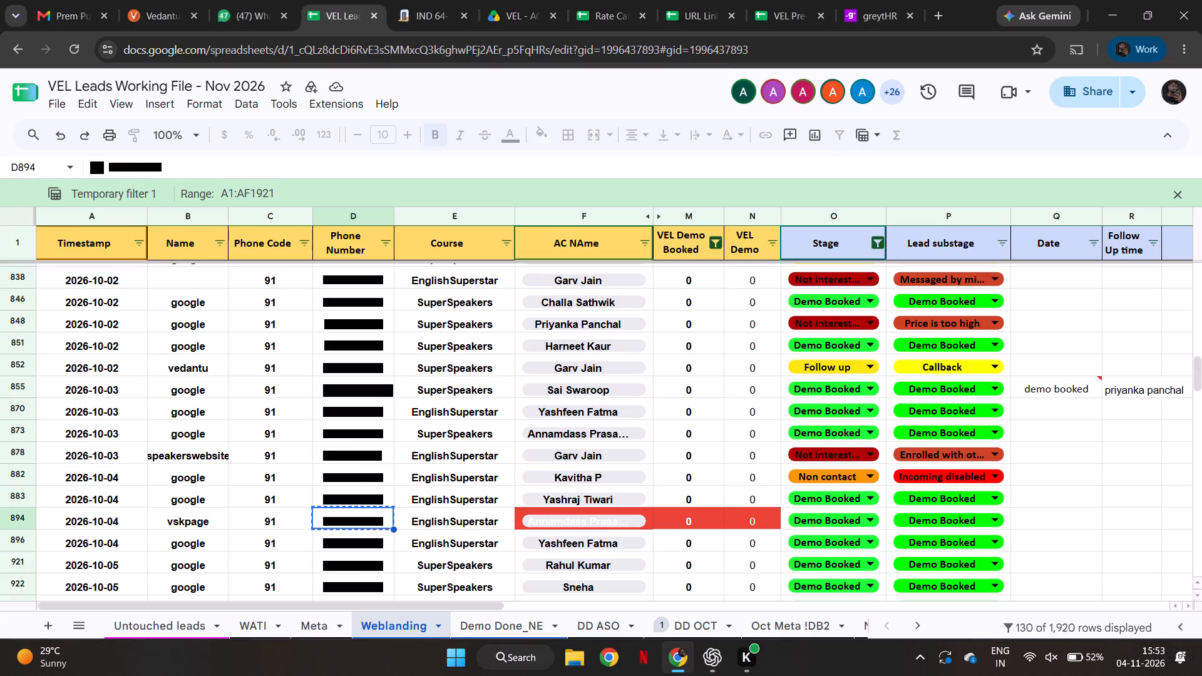
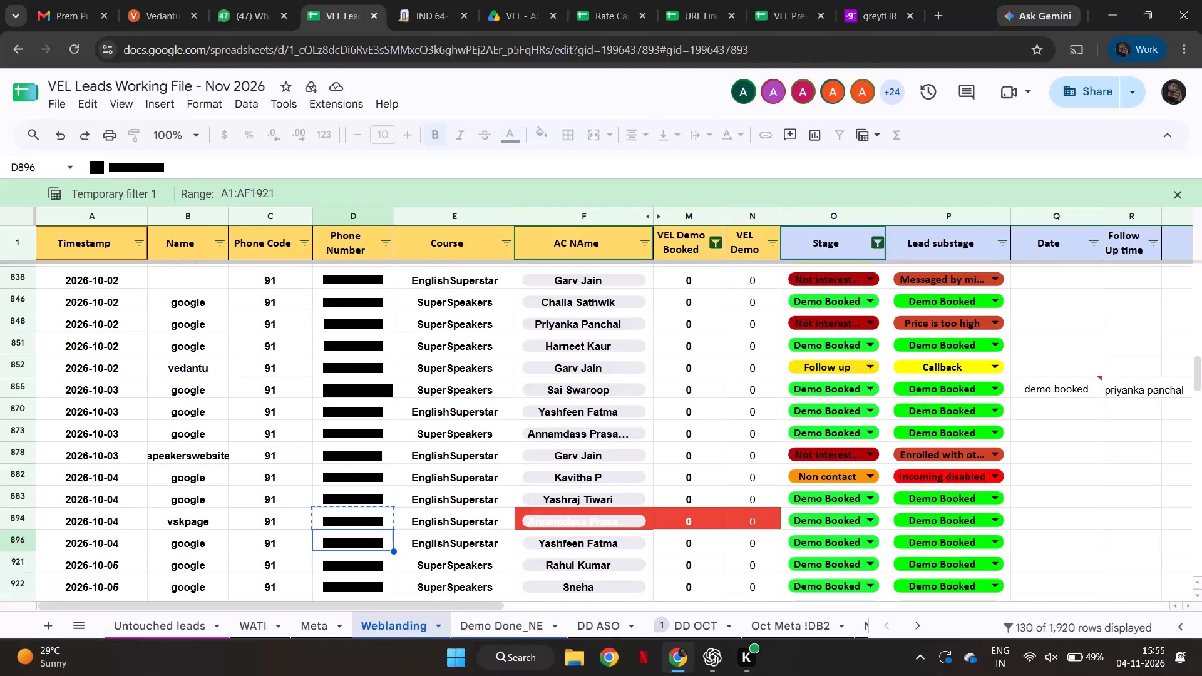
Copy the phone number of the lead in row 896.
{"action": "key", "text": "ctrl+c"}
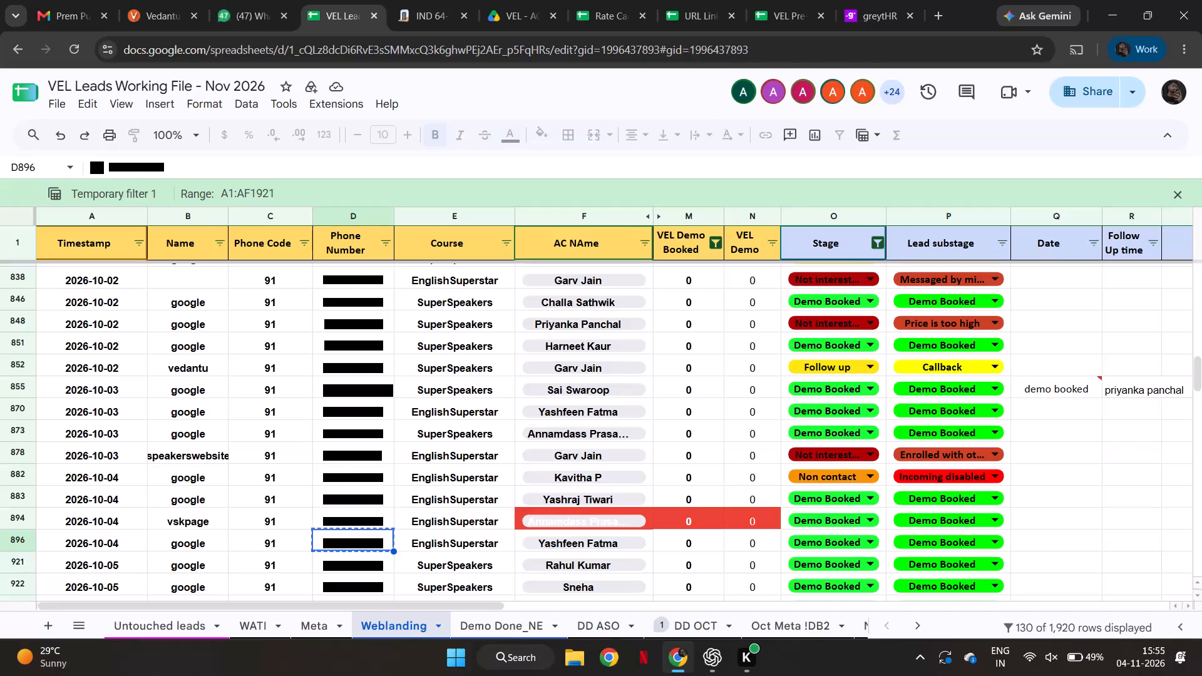
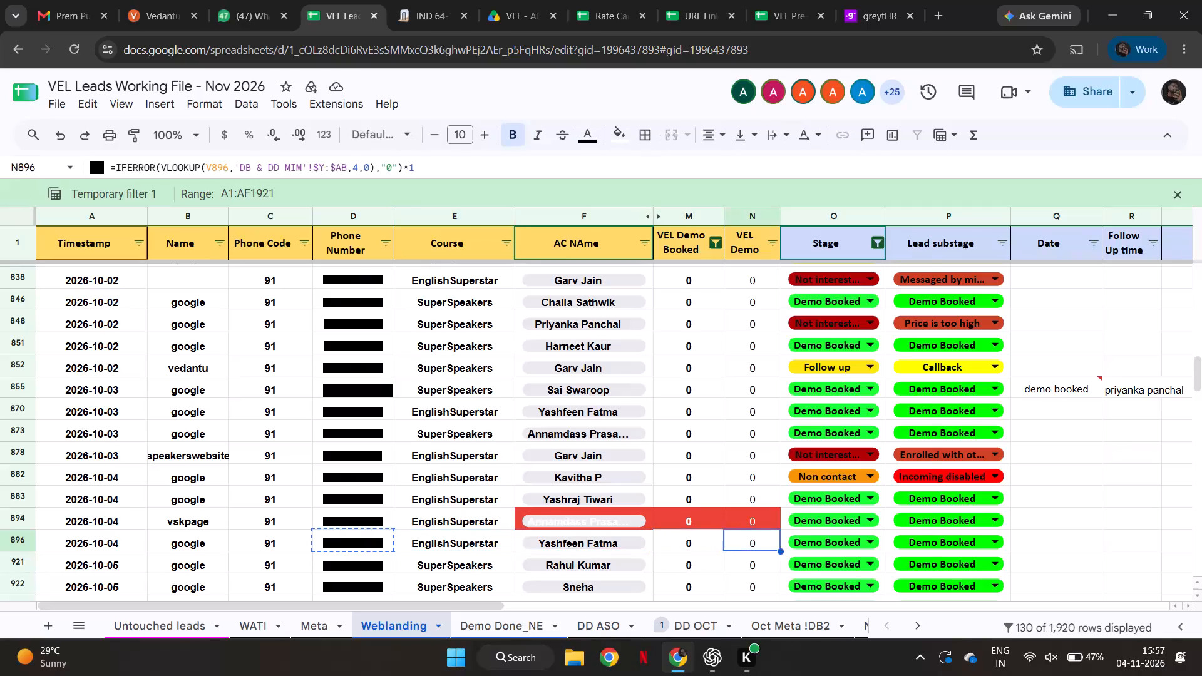
Set the stage of the lead in row 896 to Not interested.
{"action": "key", "text": "Right"}
{"action": "key", "text": "Return"}
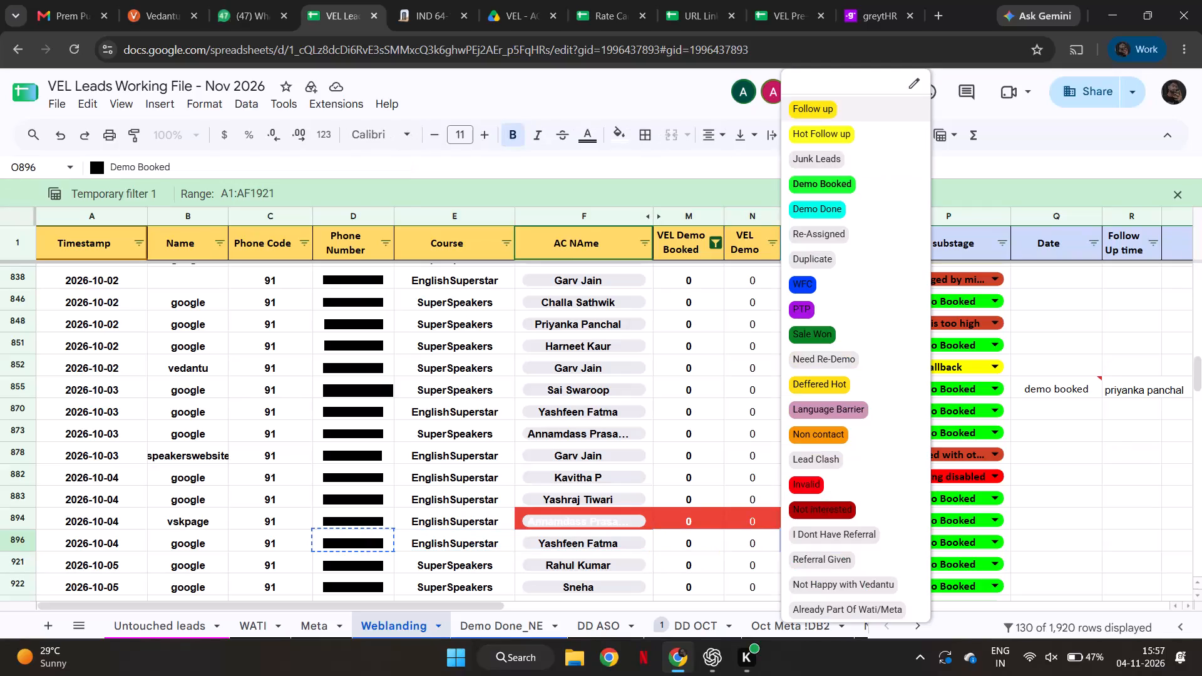
{"action": "key", "text": "Down"}
{"action": "key", "text": "Down"}
{"action": "key", "text": "Down"}
{"action": "key", "text": "Down"}
{"action": "key", "text": "Down"}
{"action": "key", "text": "Down"}
{"action": "key", "text": "Down"}
{"action": "key", "text": "Down"}
{"action": "key", "text": "Down"}
{"action": "key", "text": "Down"}
{"action": "key", "text": "Down"}
{"action": "key", "text": "Down"}
{"action": "key", "text": "Down"}
{"action": "key", "text": "Down"}
{"action": "key", "text": "Down"}
{"action": "key", "text": "Down"}
{"action": "key", "text": "Down"}
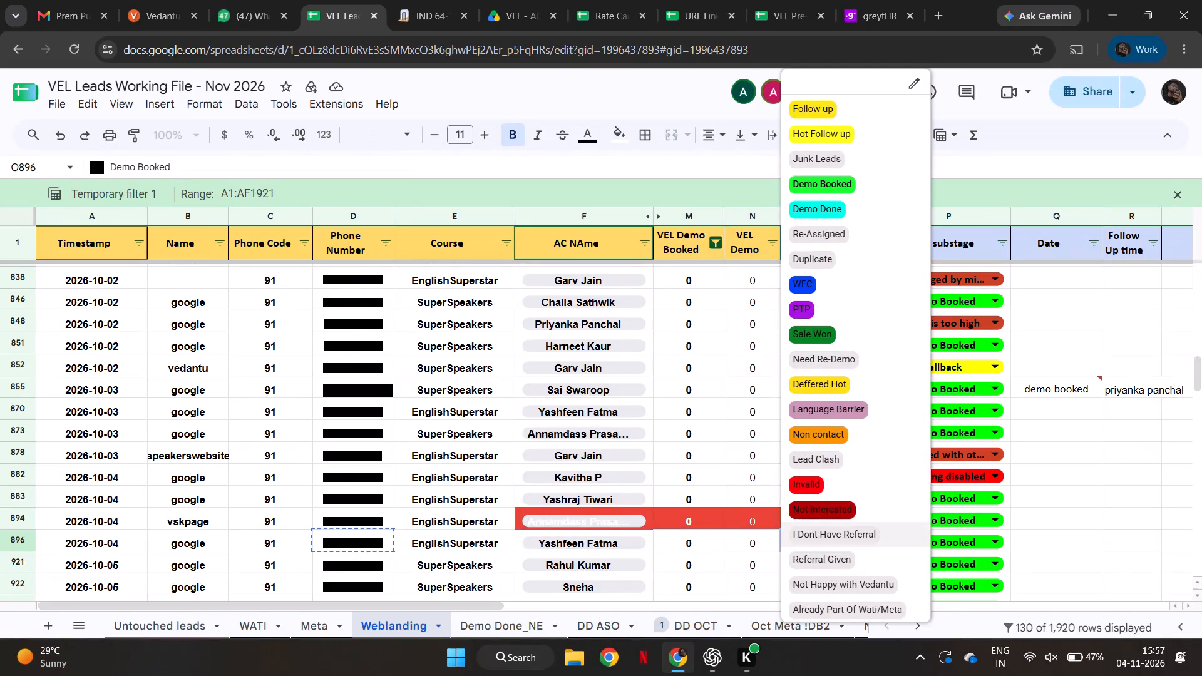
{"action": "key", "text": "Up"}
{"action": "key", "text": "Return"}
Set the lead substage in row 896 to "Call disconnected after listening Vedantu".
{"action": "key", "text": "Up"}
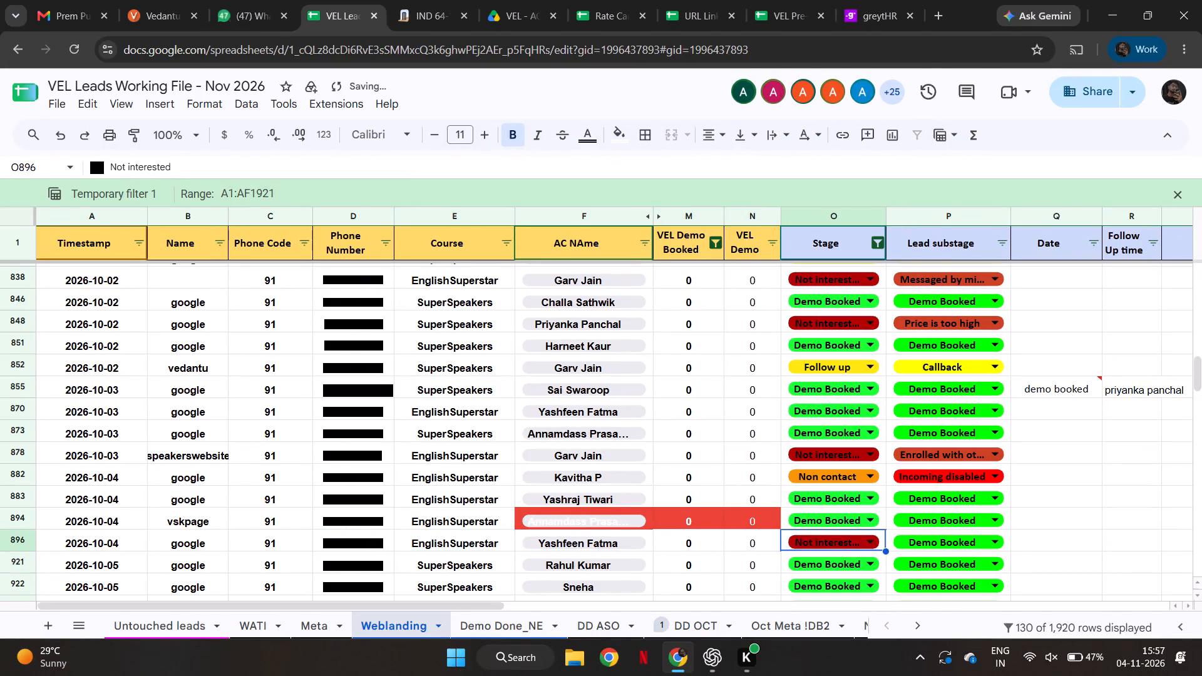
{"action": "key", "text": "Right"}
{"action": "key", "text": "Return"}
{"action": "key", "text": "Down"}
{"action": "key", "text": "Down"}
{"action": "key", "text": "Down"}
{"action": "key", "text": "Down"}
{"action": "key", "text": "Down"}
{"action": "key", "text": "Down"}
{"action": "key", "text": "Down"}
{"action": "key", "text": "Down"}
{"action": "key", "text": "Down"}
{"action": "key", "text": "Down"}
{"action": "key", "text": "Down"}
{"action": "key", "text": "Down"}
{"action": "key", "text": "Down"}
{"action": "key", "text": "Down"}
{"action": "key", "text": "Down"}
{"action": "key", "text": "Down"}
{"action": "key", "text": "Down"}
{"action": "key", "text": "Down"}
{"action": "key", "text": "Down"}
{"action": "key", "text": "Down"}
{"action": "key", "text": "Down"}
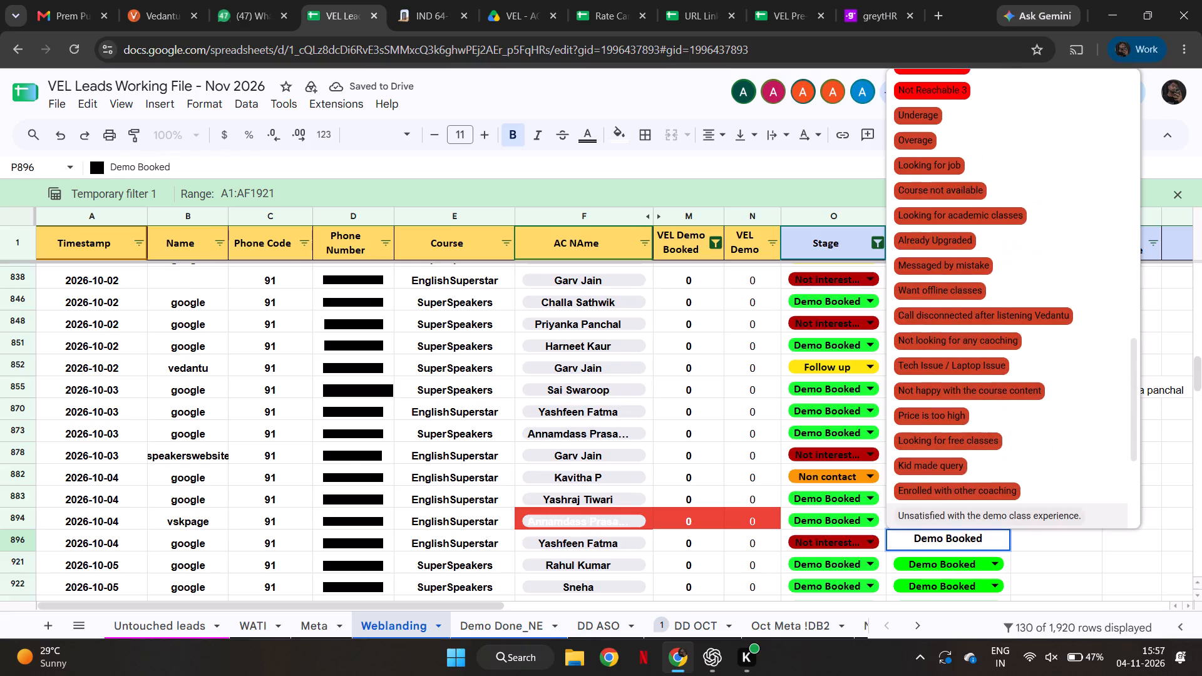
{"action": "key", "text": "Up"}
{"action": "key", "text": "Up"}
{"action": "key", "text": "Up"}
{"action": "key", "text": "Up"}
{"action": "key", "text": "Up"}
{"action": "key", "text": "Up"}
{"action": "key", "text": "Up"}
{"action": "key", "text": "Up"}
{"action": "key", "text": "Return"}
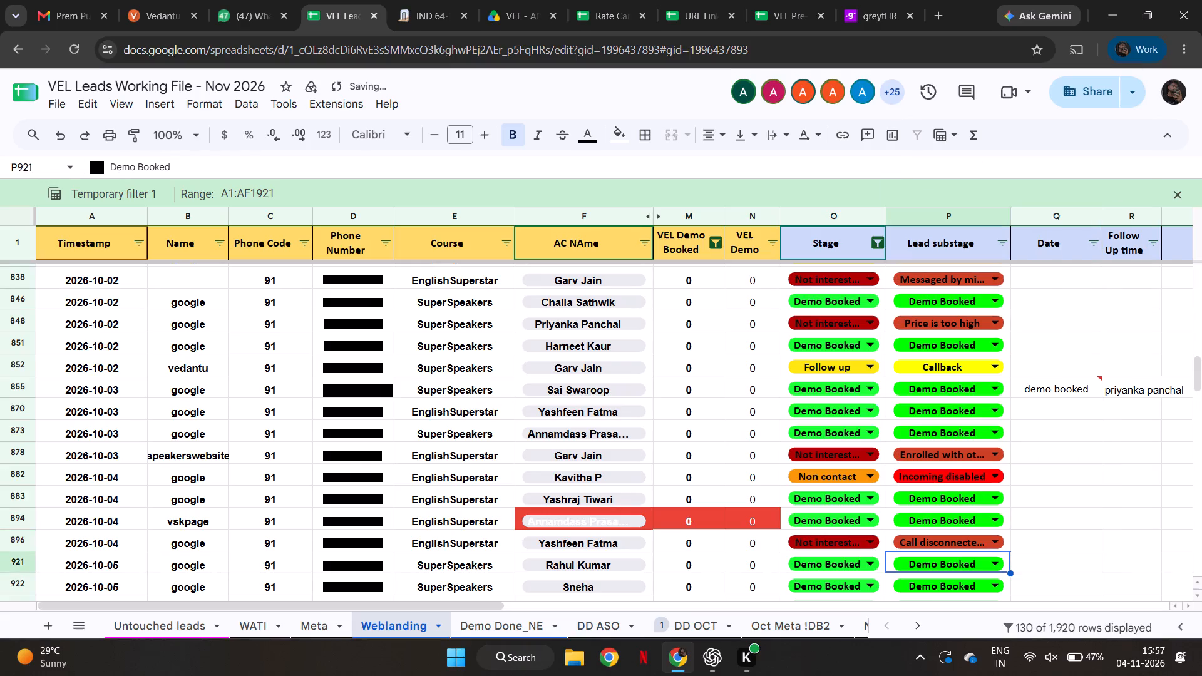
Copy the phone number of the lead in row 921.
{"action": "key", "text": "Left"}
{"action": "key", "text": "Left"}
{"action": "key", "text": "Left"}
{"action": "key", "text": "Left"}
{"action": "key", "text": "Left"}
{"action": "key", "text": "Left"}
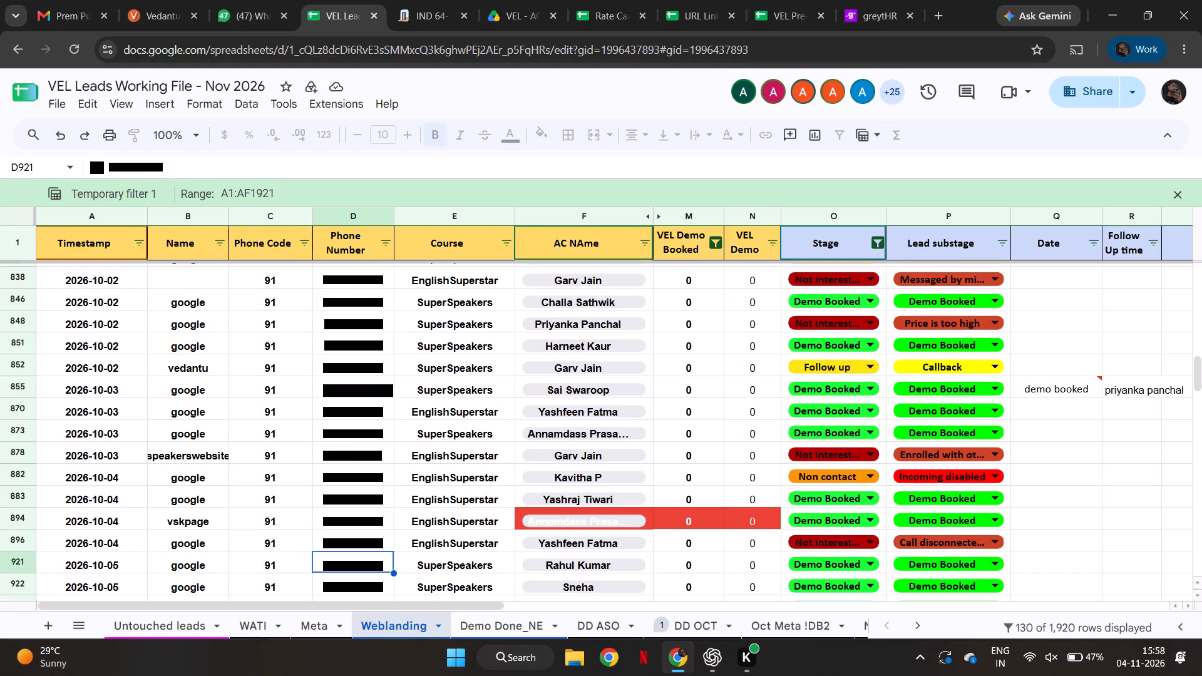
{"action": "key", "text": "ctrl+c"}
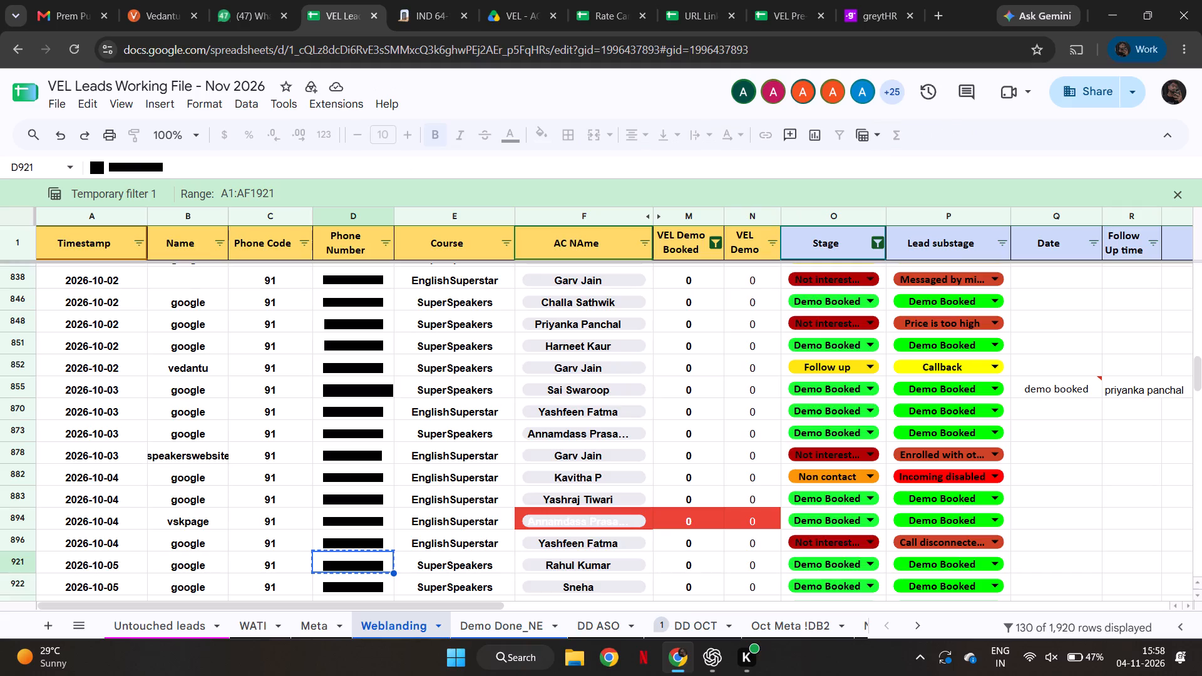
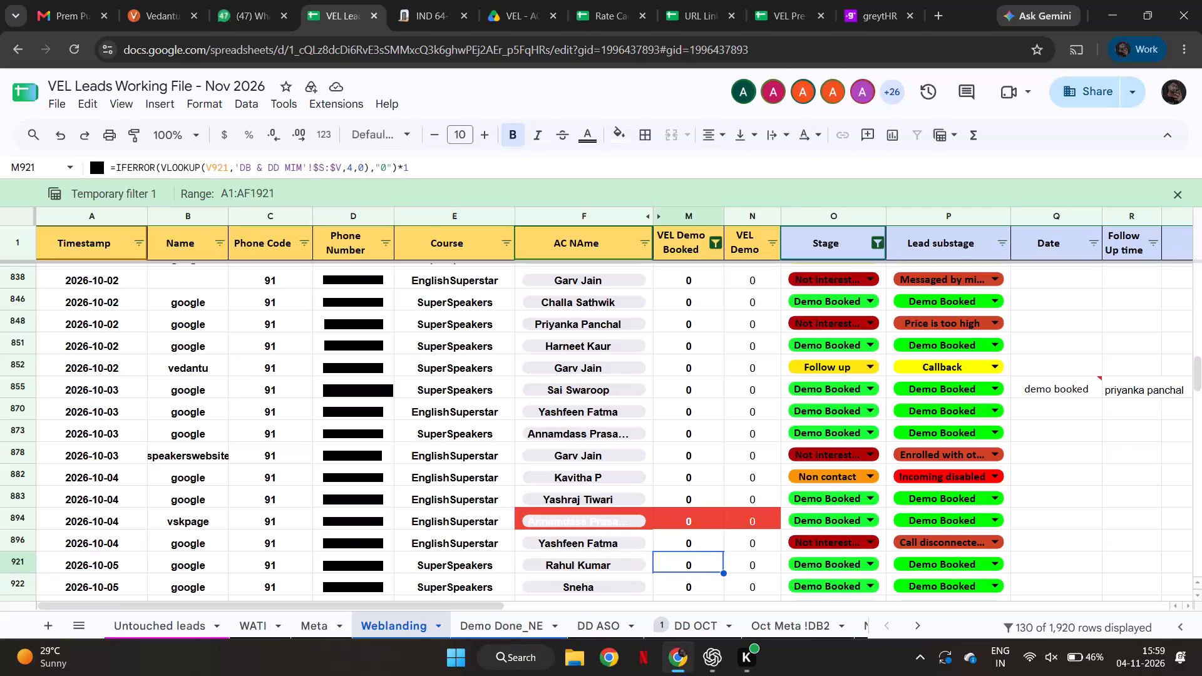
Set the stage of the lead in row 921 to Not interested.
{"action": "key", "text": "Right"}
{"action": "key", "text": "Right"}
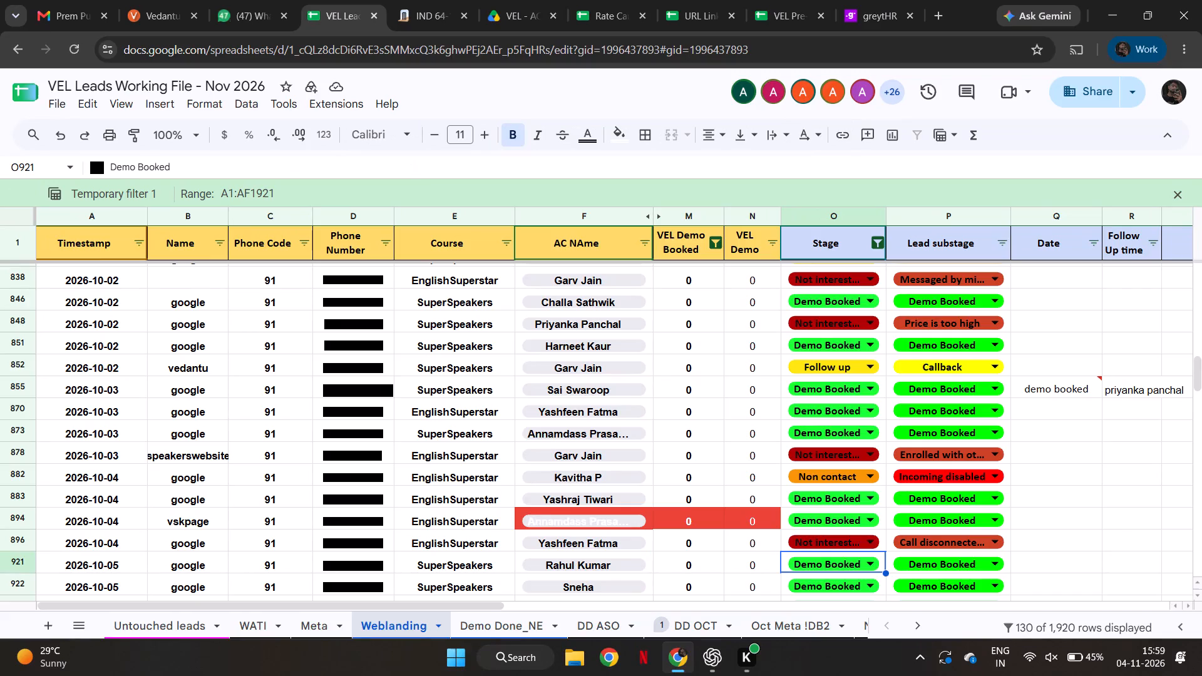
{"action": "key", "text": "Return"}
{"action": "key", "text": "Down"}
{"action": "key", "text": "Down"}
{"action": "key", "text": "Down"}
{"action": "key", "text": "Down"}
{"action": "key", "text": "Down"}
{"action": "key", "text": "Down"}
{"action": "key", "text": "Down"}
{"action": "key", "text": "Down"}
{"action": "key", "text": "Down"}
{"action": "key", "text": "Down"}
{"action": "key", "text": "Down"}
{"action": "key", "text": "Down"}
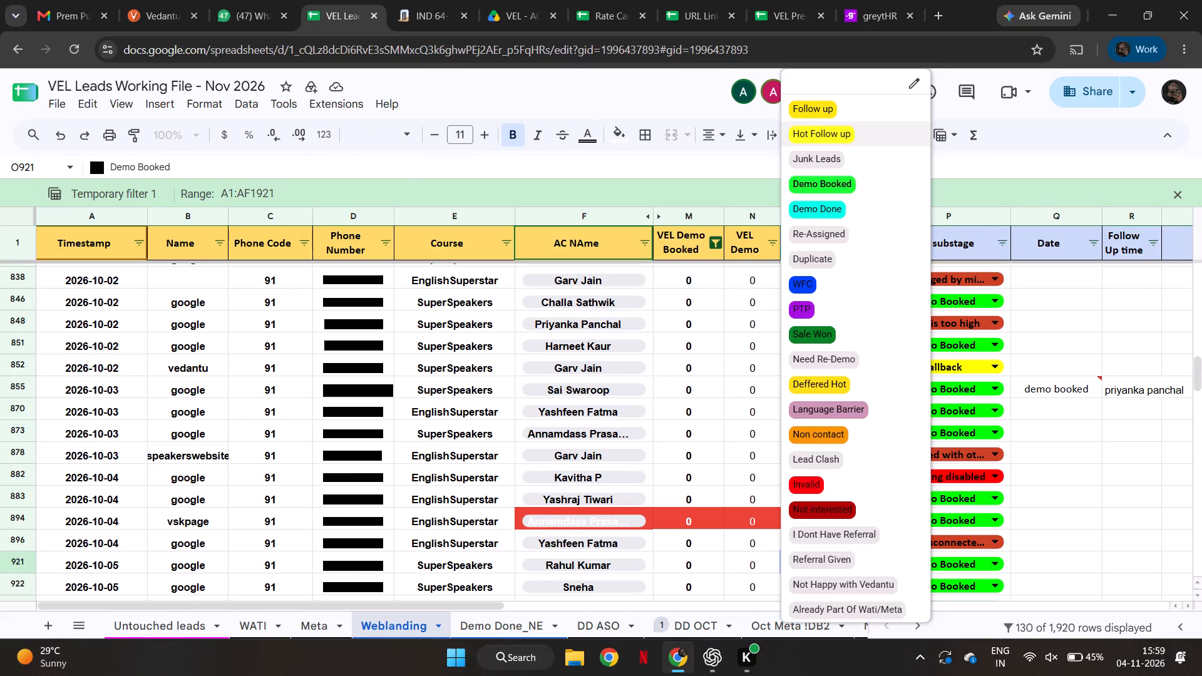
{"action": "key", "text": "Down"}
{"action": "key", "text": "Down"}
{"action": "key", "text": "Down"}
{"action": "key", "text": "Down"}
{"action": "key", "text": "Down"}
{"action": "key", "text": "Up"}
{"action": "key", "text": "Return"}
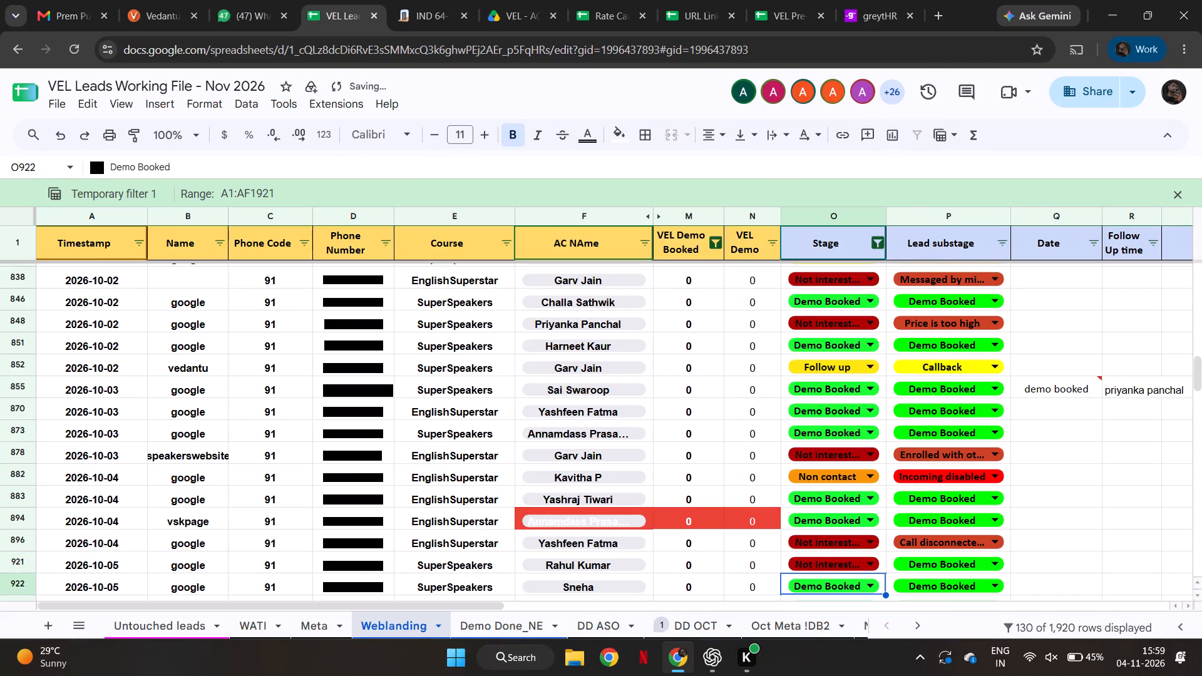
Set the lead substage in row 921 to "Call disconnected after listening Vedantu".
{"action": "key", "text": "Up"}
{"action": "key", "text": "Right"}
{"action": "key", "text": "Return"}
{"action": "key", "text": "Down"}
{"action": "key", "text": "Down"}
{"action": "key", "text": "Down"}
{"action": "key", "text": "Down"}
{"action": "key", "text": "Down"}
{"action": "key", "text": "Down"}
{"action": "key", "text": "Down"}
{"action": "key", "text": "Down"}
{"action": "key", "text": "Down"}
{"action": "key", "text": "Down"}
{"action": "key", "text": "Down"}
{"action": "key", "text": "Down"}
{"action": "key", "text": "Down"}
{"action": "key", "text": "Down"}
{"action": "key", "text": "Down"}
{"action": "key", "text": "Down"}
{"action": "key", "text": "Down"}
{"action": "key", "text": "Down"}
{"action": "key", "text": "Down"}
{"action": "key", "text": "Down"}
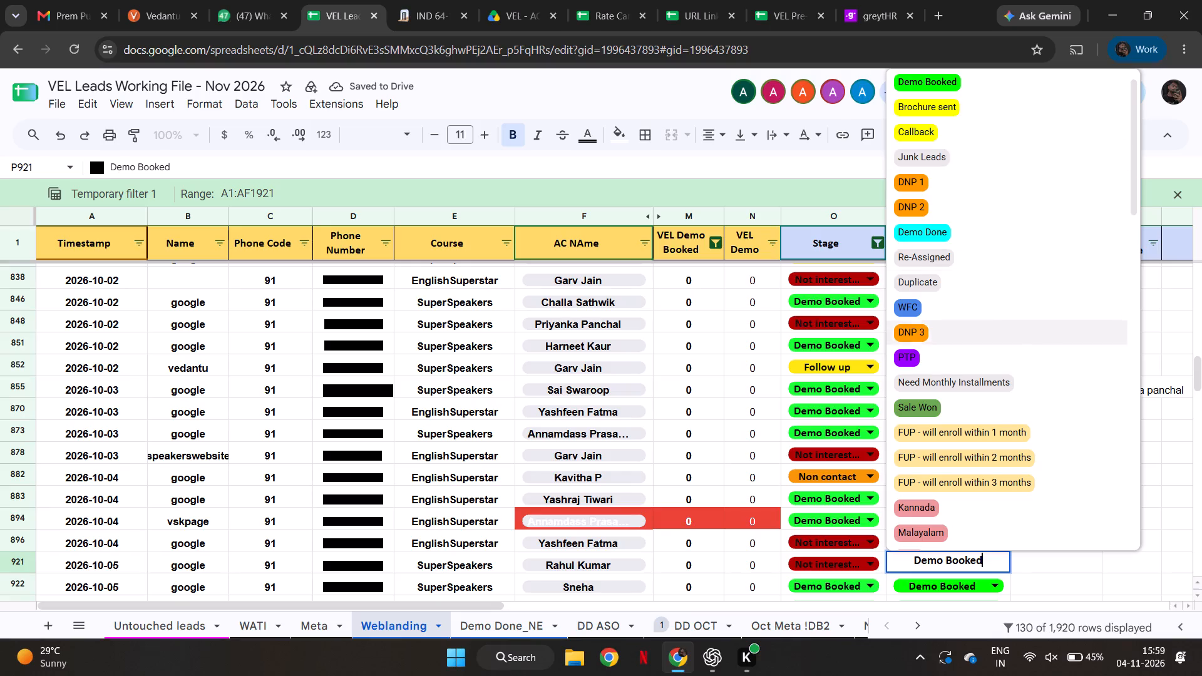
{"action": "key", "text": "Up"}
{"action": "key", "text": "Up"}
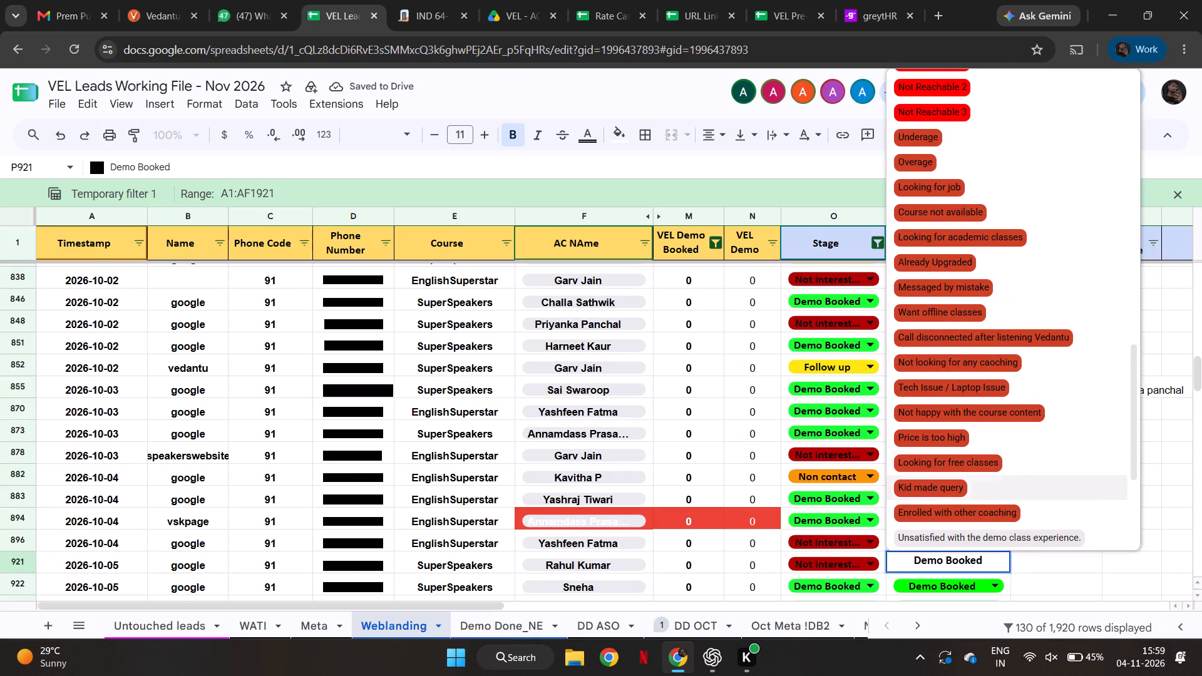
{"action": "key", "text": "Up"}
{"action": "key", "text": "Up"}
{"action": "key", "text": "Up"}
{"action": "key", "text": "Up"}
{"action": "key", "text": "Up"}
{"action": "key", "text": "Up"}
{"action": "key", "text": "Return"}
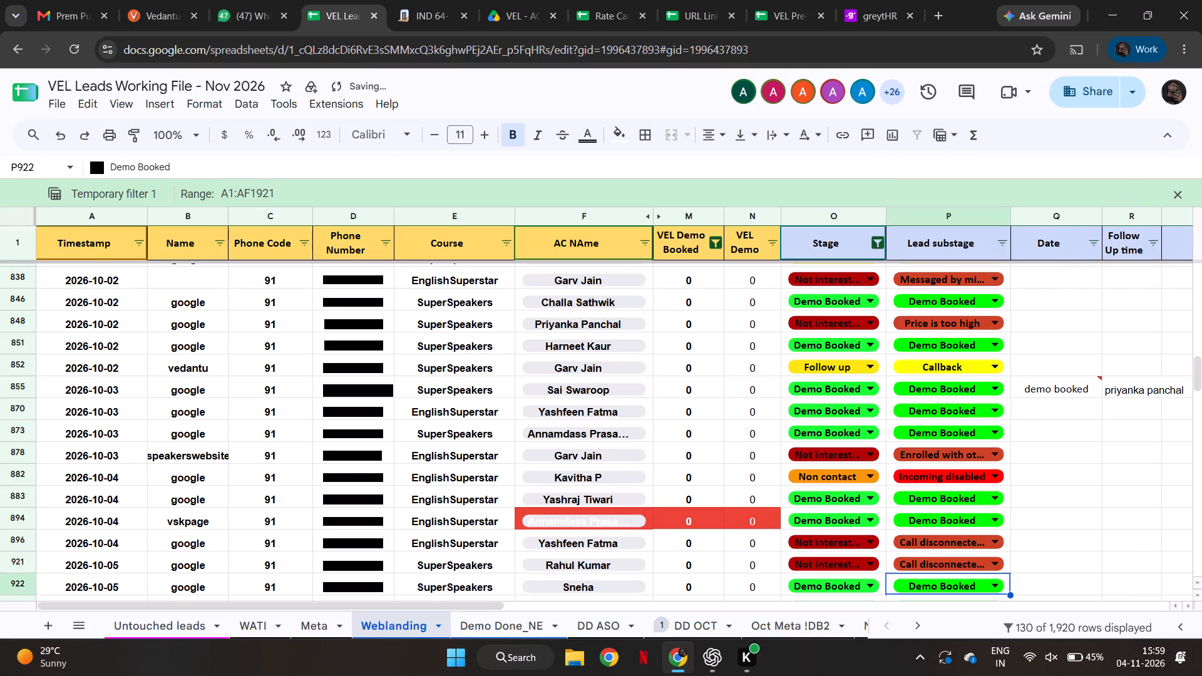
Copy the phone number of the lead in row 922.
{"action": "key", "text": "Left"}
{"action": "key", "text": "Left"}
{"action": "key", "text": "Left"}
{"action": "key", "text": "Left"}
{"action": "key", "text": "Left"}
{"action": "key", "text": "Left"}
{"action": "key", "text": "Left"}
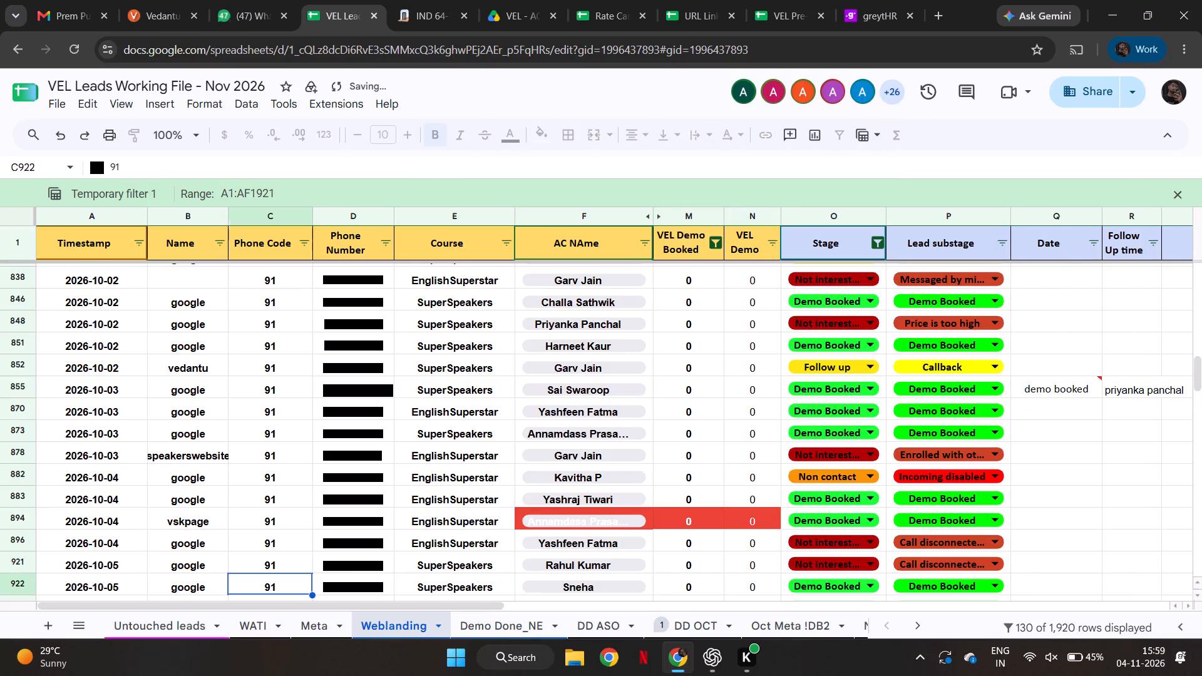
{"action": "key", "text": "Right"}
{"action": "key", "text": "Down"}
{"action": "key", "text": "Down"}
{"action": "key", "text": "Down"}
{"action": "key", "text": "Down"}
{"action": "key", "text": "Down"}
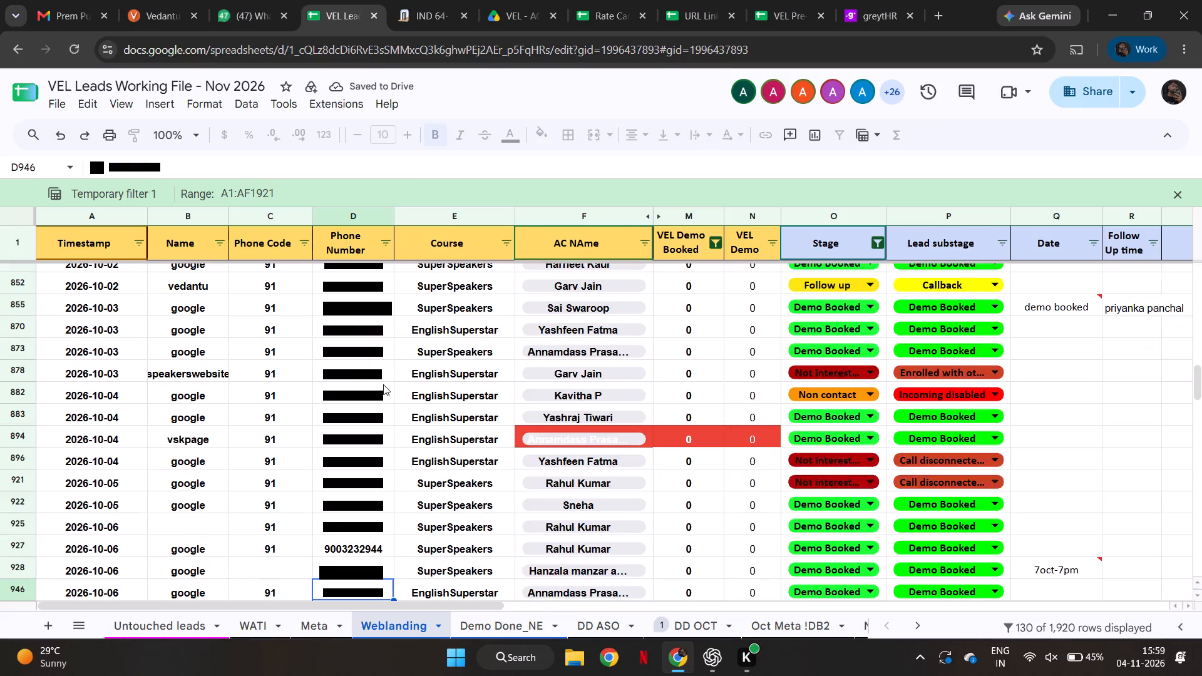
{"action": "key", "text": "Down"}
{"action": "key", "text": "Down"}
{"action": "key", "text": "Up"}
{"action": "key", "text": "Up"}
{"action": "key", "text": "Up"}
{"action": "key", "text": "Up"}
{"action": "key", "text": "Up"}
{"action": "key", "text": "Up"}
{"action": "key", "text": "Up"}
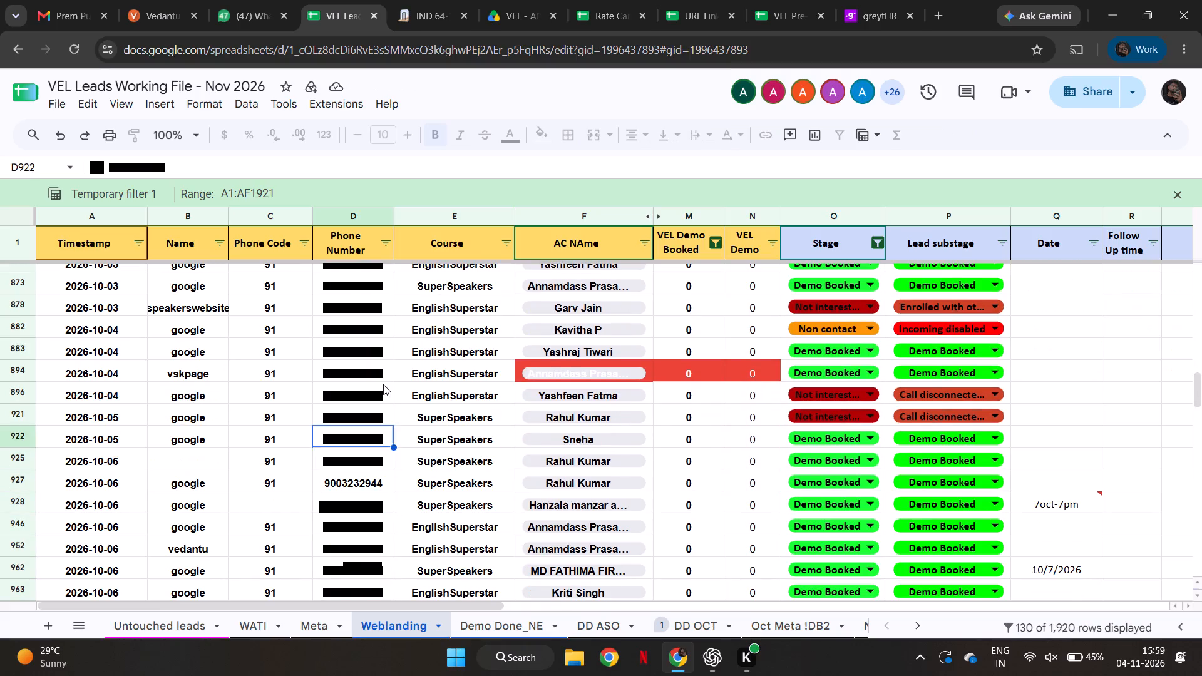
{"action": "key", "text": "Up"}
{"action": "key", "text": "Down"}
{"action": "key", "text": "ctrl+c"}
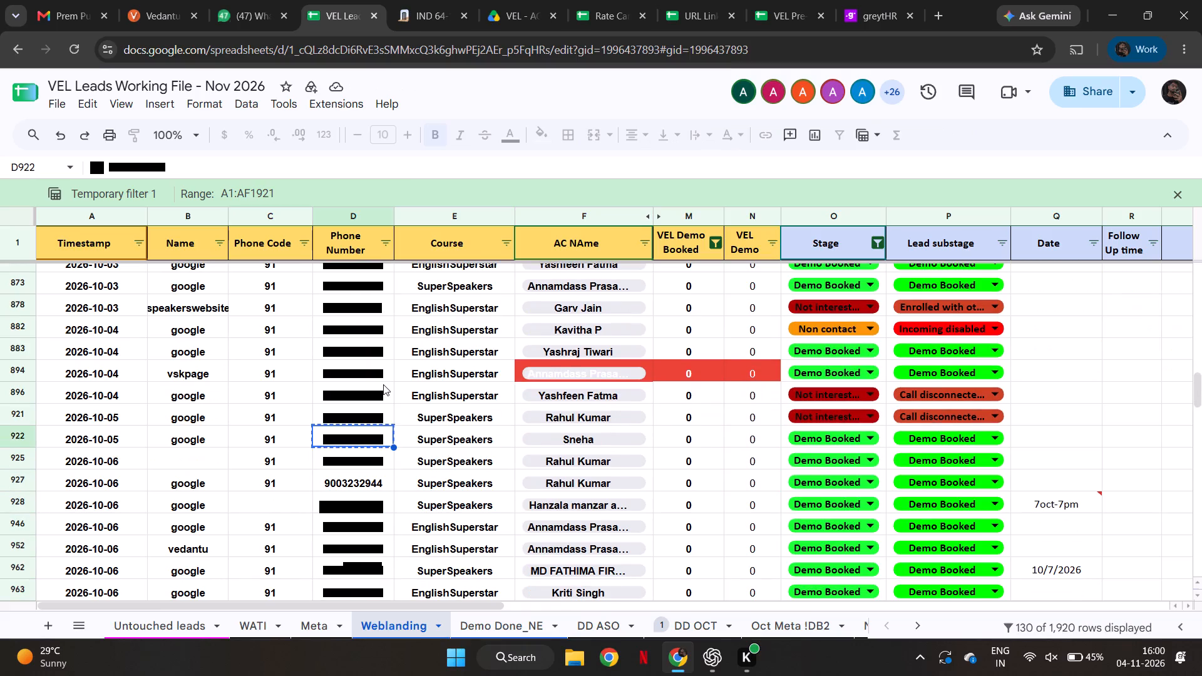
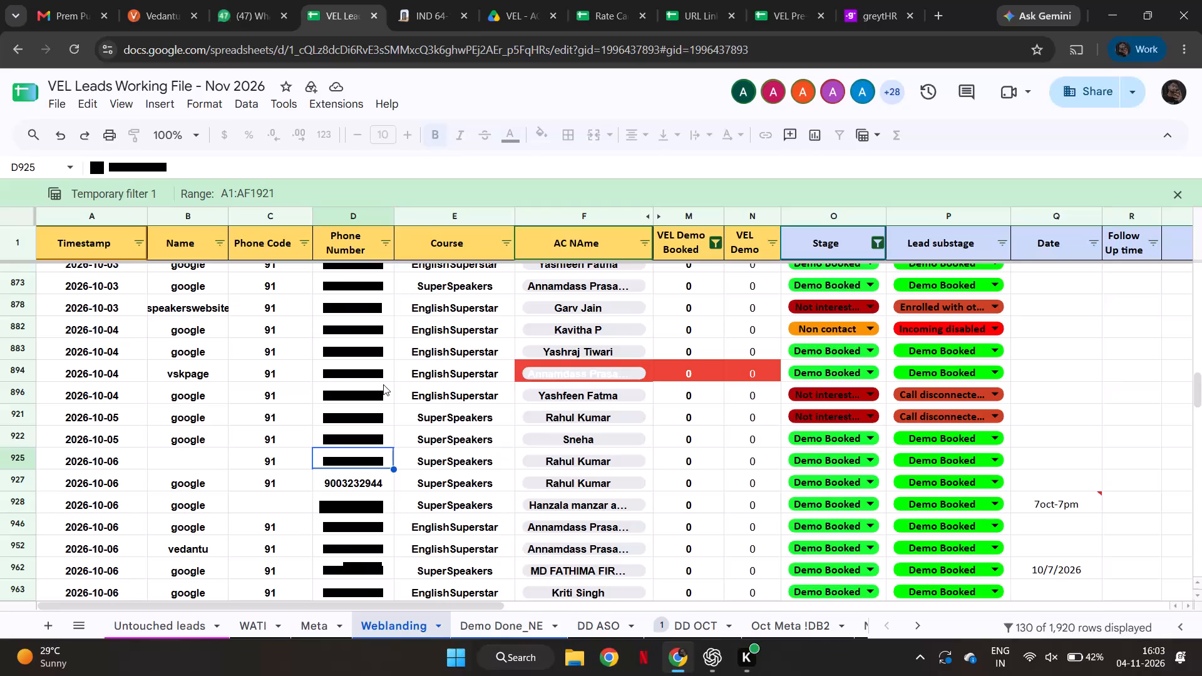
Copy the phone number of the lead in row 925.
{"action": "key", "text": "ctrl+c"}
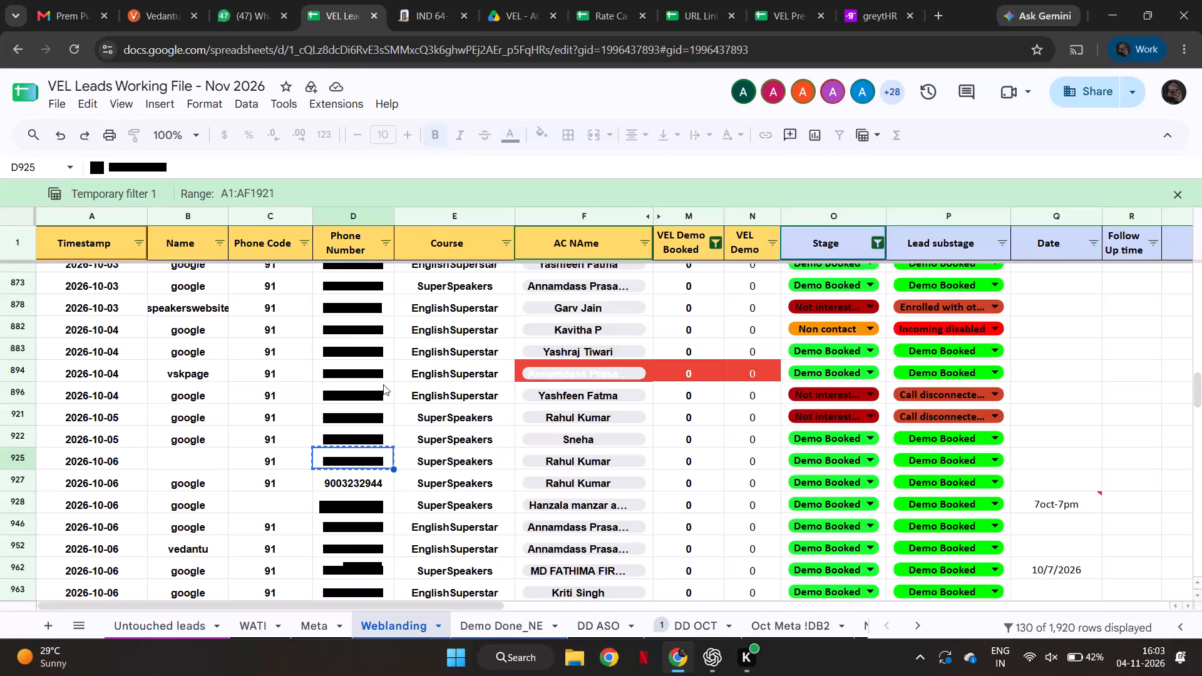
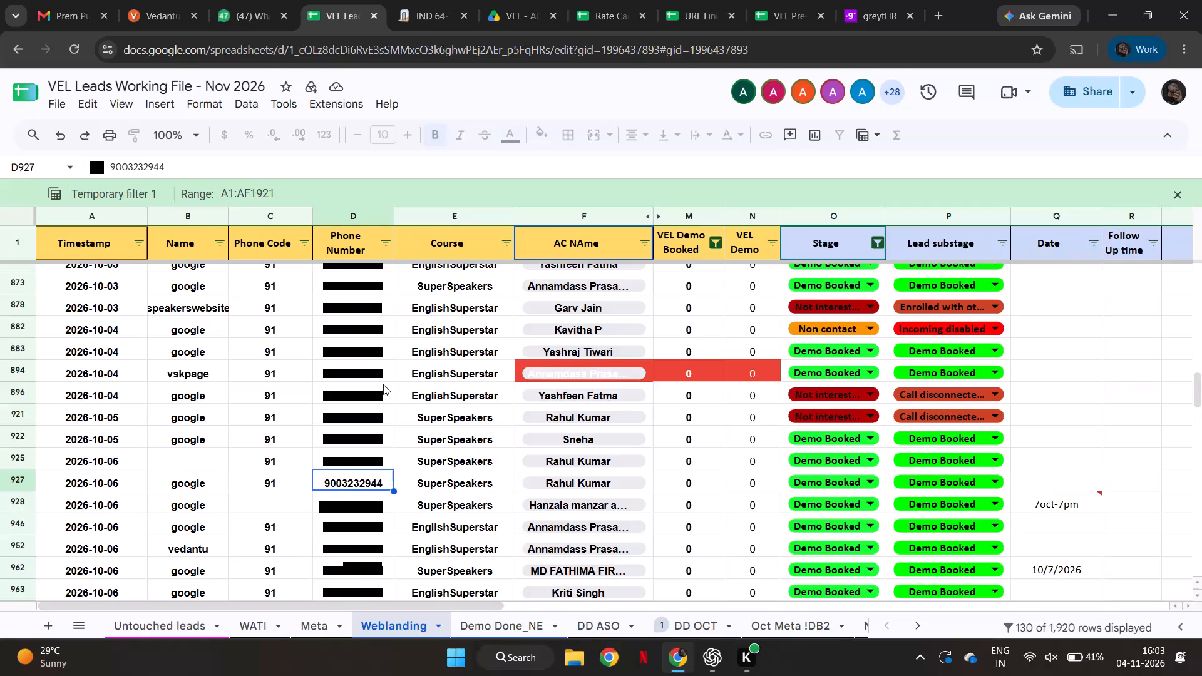
Copy the phone number of the lead in row 927.
{"action": "key", "text": "ctrl+c"}
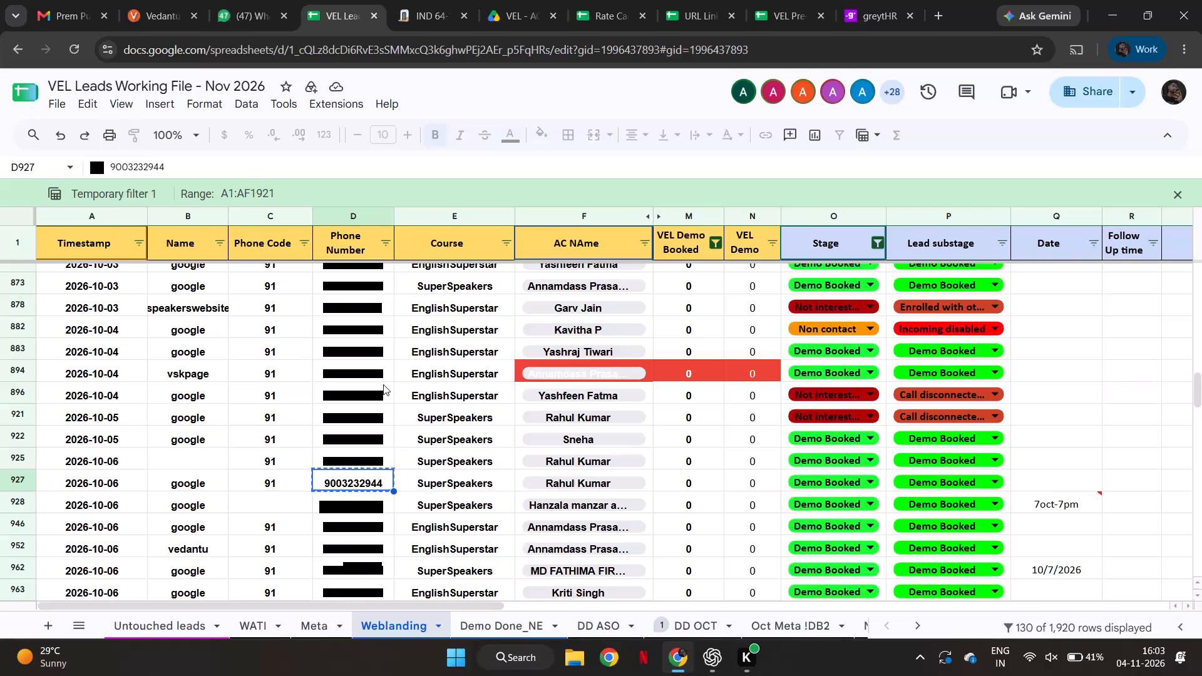
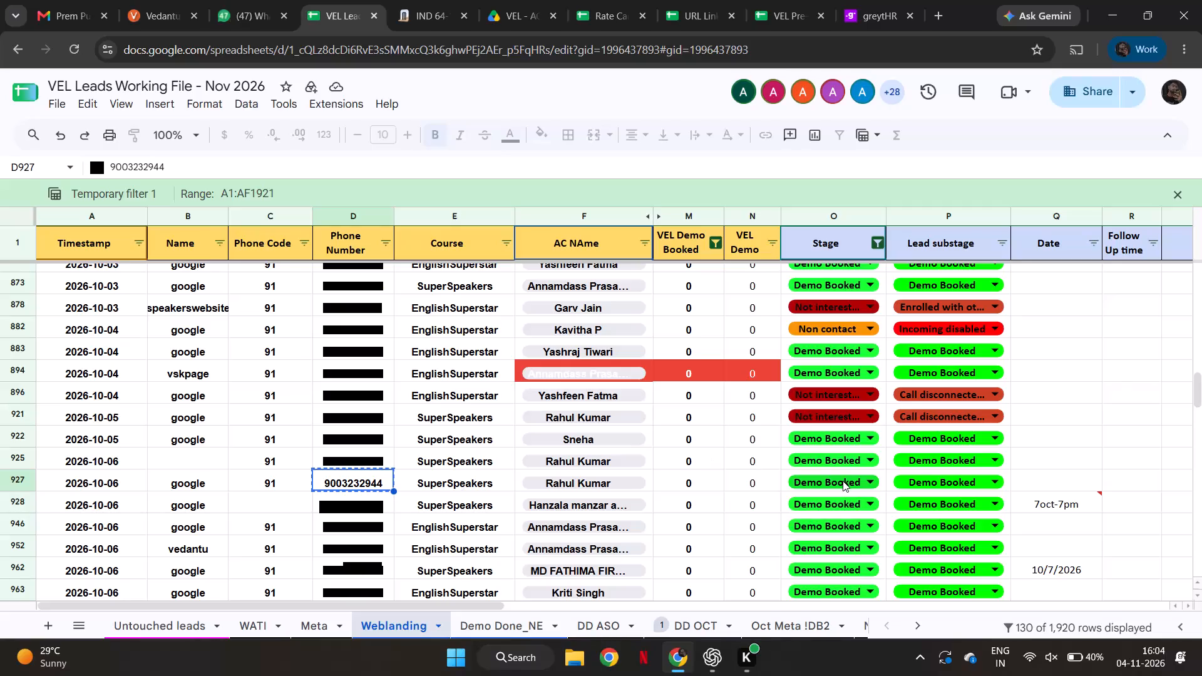
Set the Stage of the lead in row 927 to Not interested.
{"action": "left_click", "coordinate": [843, 481]}
{"action": "key", "text": "Down"}
{"action": "key", "text": "Down"}
{"action": "key", "text": "Down"}
{"action": "key", "text": "Down"}
{"action": "key", "text": "Down"}
{"action": "key", "text": "Down"}
{"action": "key", "text": "Down"}
{"action": "key", "text": "Down"}
{"action": "key", "text": "Down"}
{"action": "key", "text": "Down"}
{"action": "key", "text": "Down"}
{"action": "key", "text": "Down"}
{"action": "key", "text": "Down"}
{"action": "key", "text": "Down"}
{"action": "key", "text": "Down"}
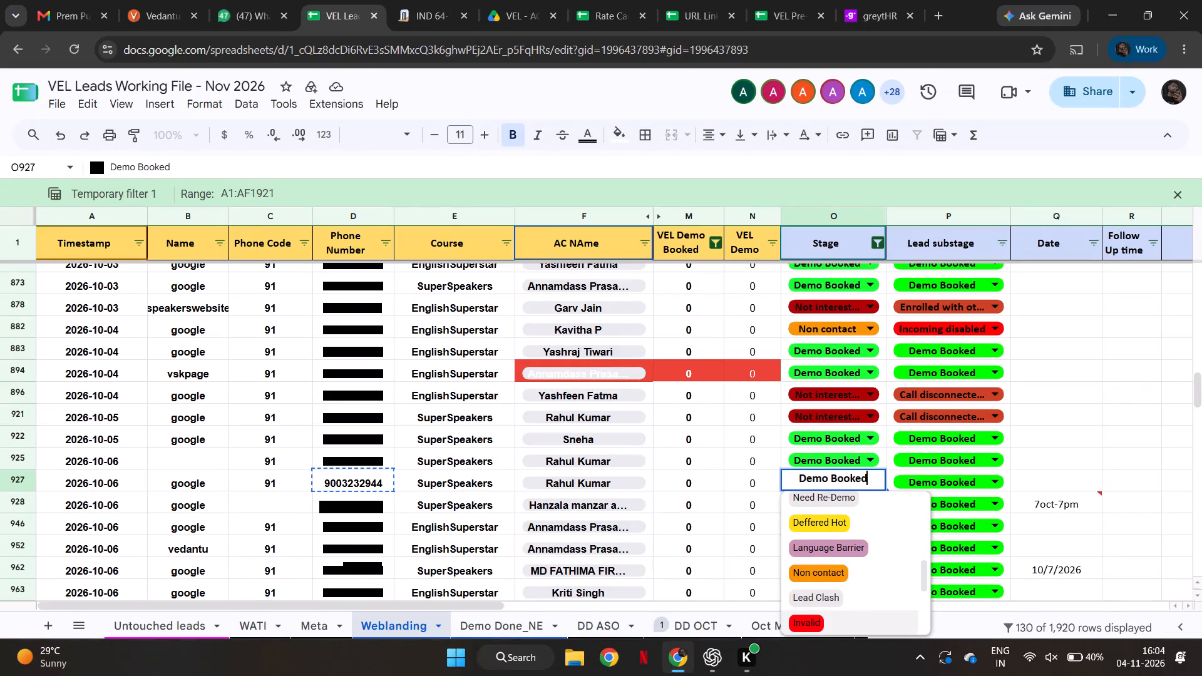
{"action": "key", "text": "Up"}
{"action": "key", "text": "Up"}
{"action": "key", "text": "Down"}
{"action": "key", "text": "Down"}
{"action": "key", "text": "Down"}
{"action": "key", "text": "Down"}
{"action": "key", "text": "Up"}
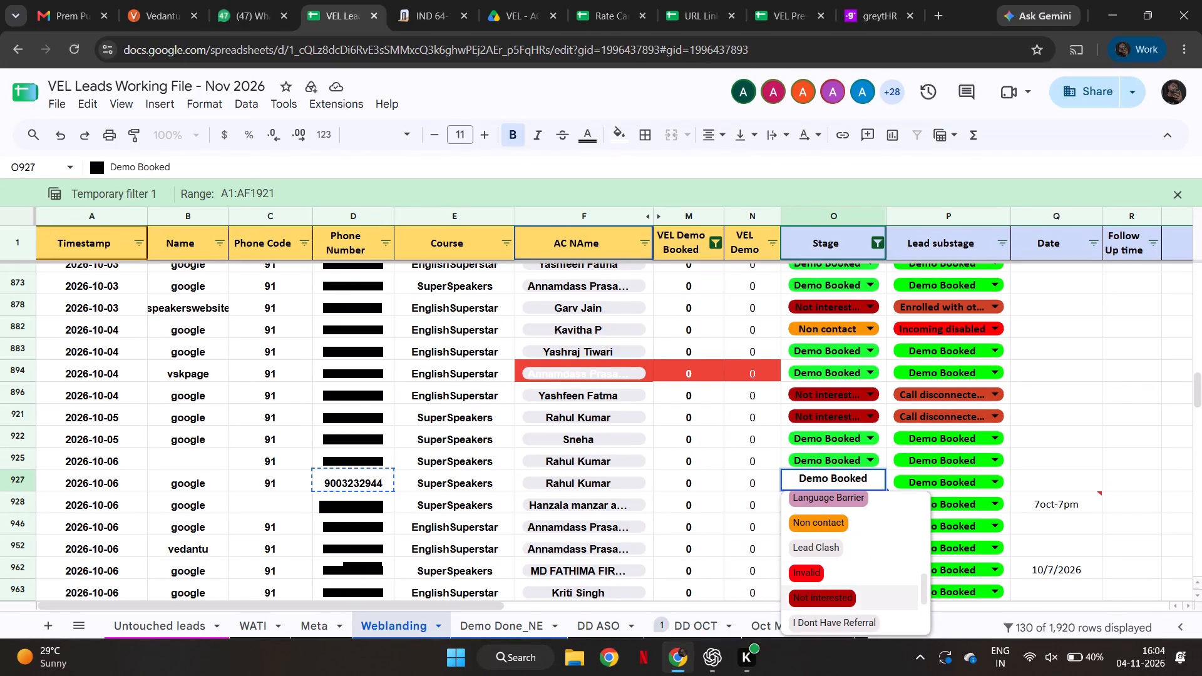
{"action": "key", "text": "Return"}
Set the Lead substage in row 927 to "Call disconnected after listening Vedantu".
{"action": "key", "text": "Up"}
{"action": "key", "text": "Right"}
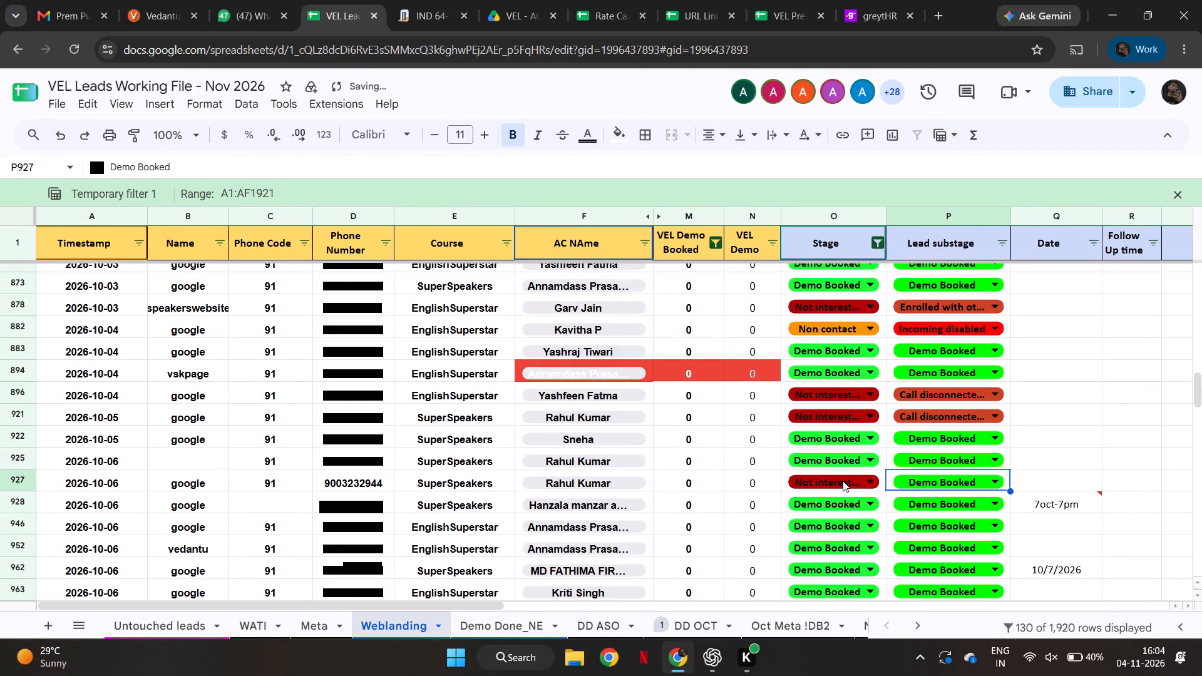
{"action": "key", "text": "Return"}
{"action": "key", "text": "Down"}
{"action": "key", "text": "Down"}
{"action": "key", "text": "Down"}
{"action": "key", "text": "Down"}
{"action": "key", "text": "Down"}
{"action": "key", "text": "Down"}
{"action": "key", "text": "Down"}
{"action": "key", "text": "Down"}
{"action": "key", "text": "Down"}
{"action": "key", "text": "Down"}
{"action": "key", "text": "Down"}
{"action": "key", "text": "Down"}
{"action": "key", "text": "Down"}
{"action": "key", "text": "Down"}
{"action": "key", "text": "Down"}
{"action": "key", "text": "Down"}
{"action": "key", "text": "Down"}
{"action": "key", "text": "Down"}
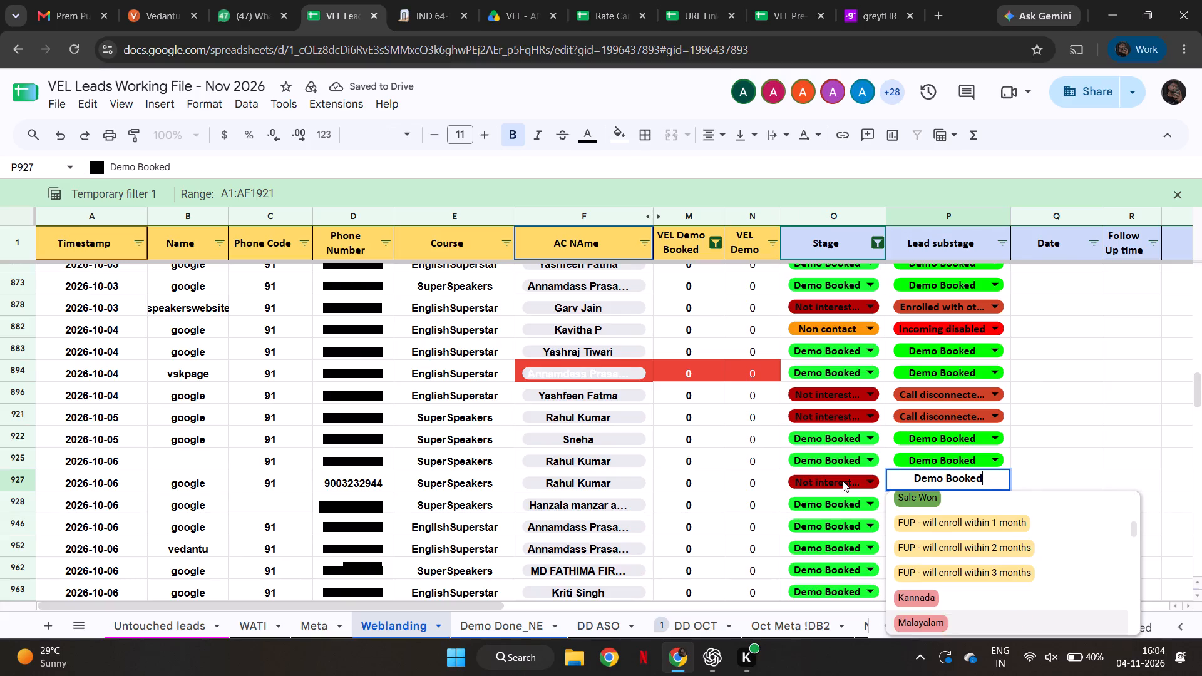
{"action": "key", "text": "Down"}
{"action": "key", "text": "Down"}
{"action": "key", "text": "Down"}
{"action": "key", "text": "Down"}
{"action": "key", "text": "Down"}
{"action": "key", "text": "Down"}
{"action": "key", "text": "Down"}
{"action": "key", "text": "Down"}
{"action": "key", "text": "Down"}
{"action": "key", "text": "Down"}
{"action": "key", "text": "Down"}
{"action": "key", "text": "Down"}
{"action": "key", "text": "Down"}
{"action": "key", "text": "Down"}
{"action": "key", "text": "Down"}
{"action": "key", "text": "Down"}
{"action": "key", "text": "Down"}
{"action": "key", "text": "Down"}
{"action": "key", "text": "Down"}
{"action": "key", "text": "Down"}
{"action": "key", "text": "Down"}
{"action": "key", "text": "Up"}
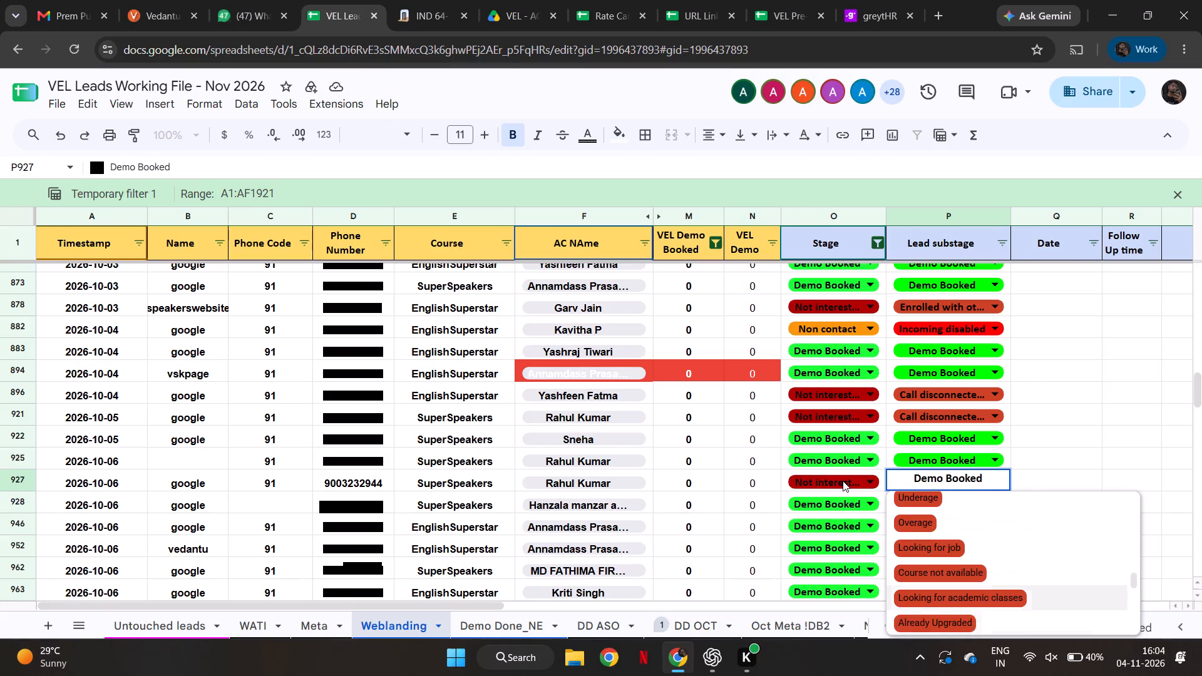
{"action": "key", "text": "Up"}
{"action": "key", "text": "Down"}
{"action": "key", "text": "Down"}
{"action": "key", "text": "Down"}
{"action": "key", "text": "Down"}
{"action": "key", "text": "Down"}
{"action": "key", "text": "Down"}
{"action": "key", "text": "Down"}
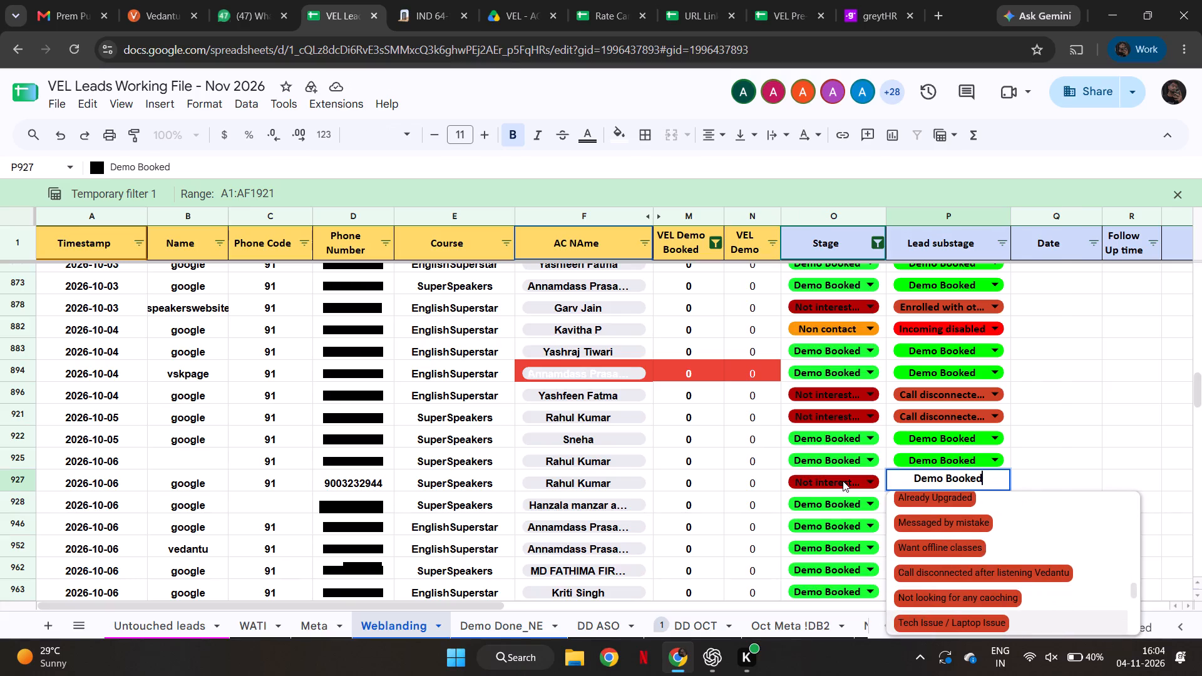
{"action": "key", "text": "Up"}
{"action": "key", "text": "Up"}
{"action": "key", "text": "Return"}
Copy the phone number of the lead in row 928.
{"action": "key", "text": "Down"}
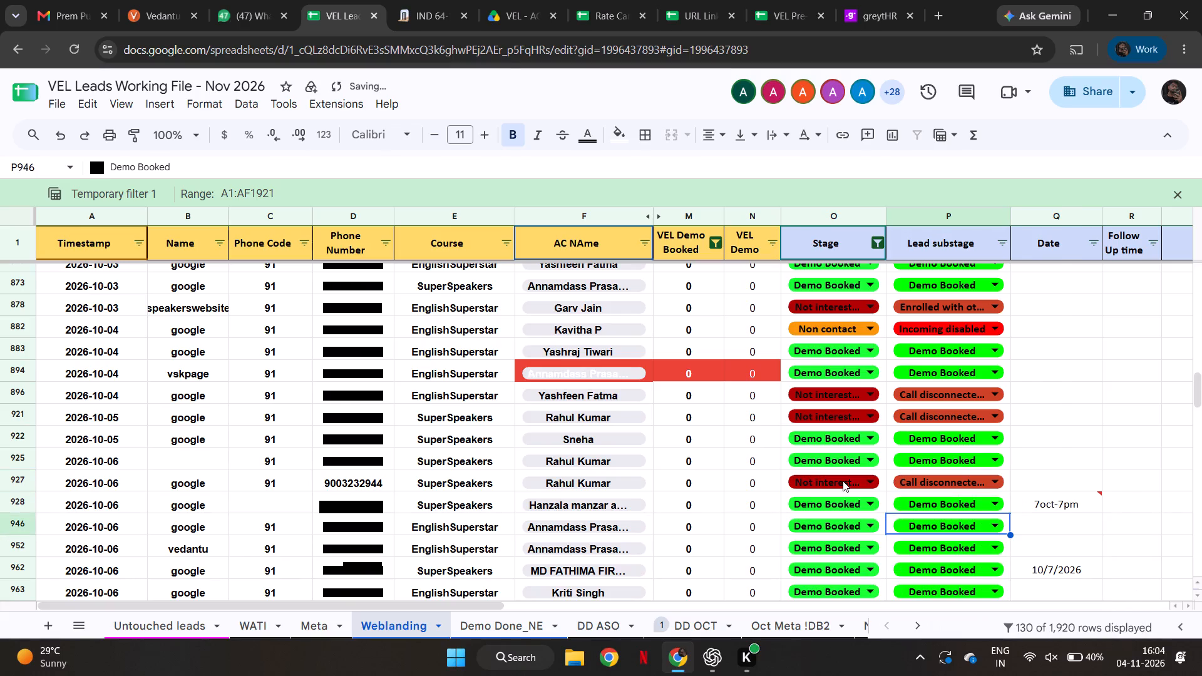
{"action": "key", "text": "Up"}
{"action": "key", "text": "Left"}
{"action": "key", "text": "Left"}
{"action": "key", "text": "Left"}
{"action": "key", "text": "Left"}
{"action": "key", "text": "Left"}
{"action": "key", "text": "Left"}
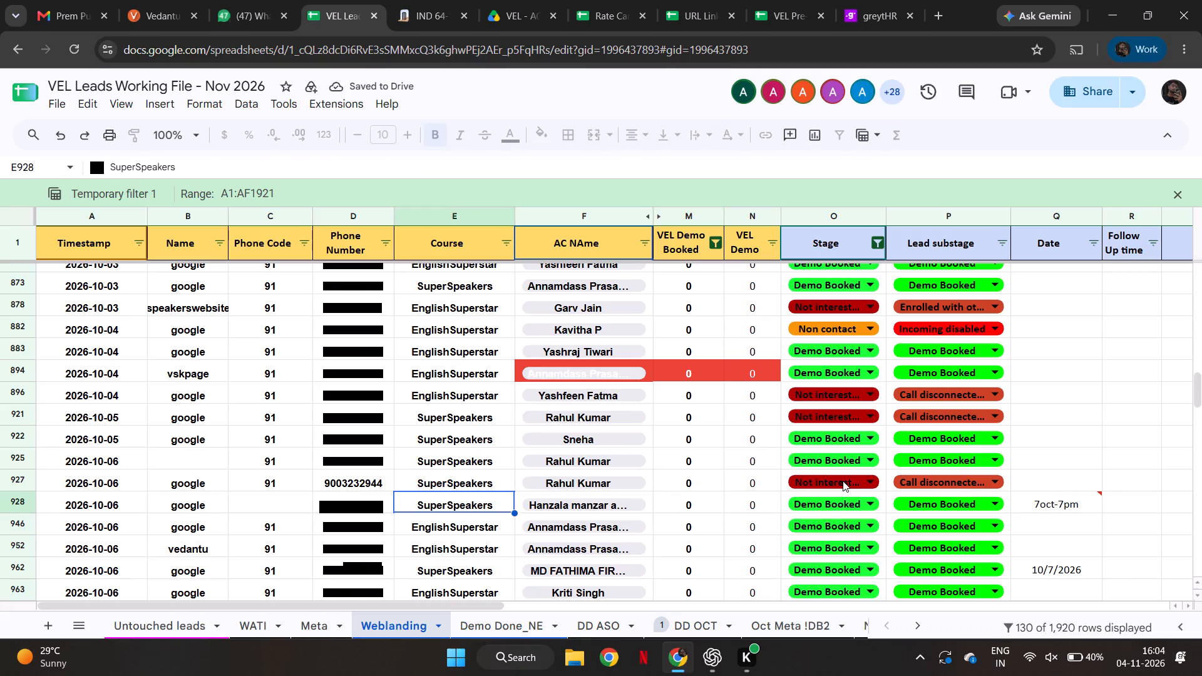
{"action": "key", "text": "Left"}
{"action": "key", "text": "Right"}
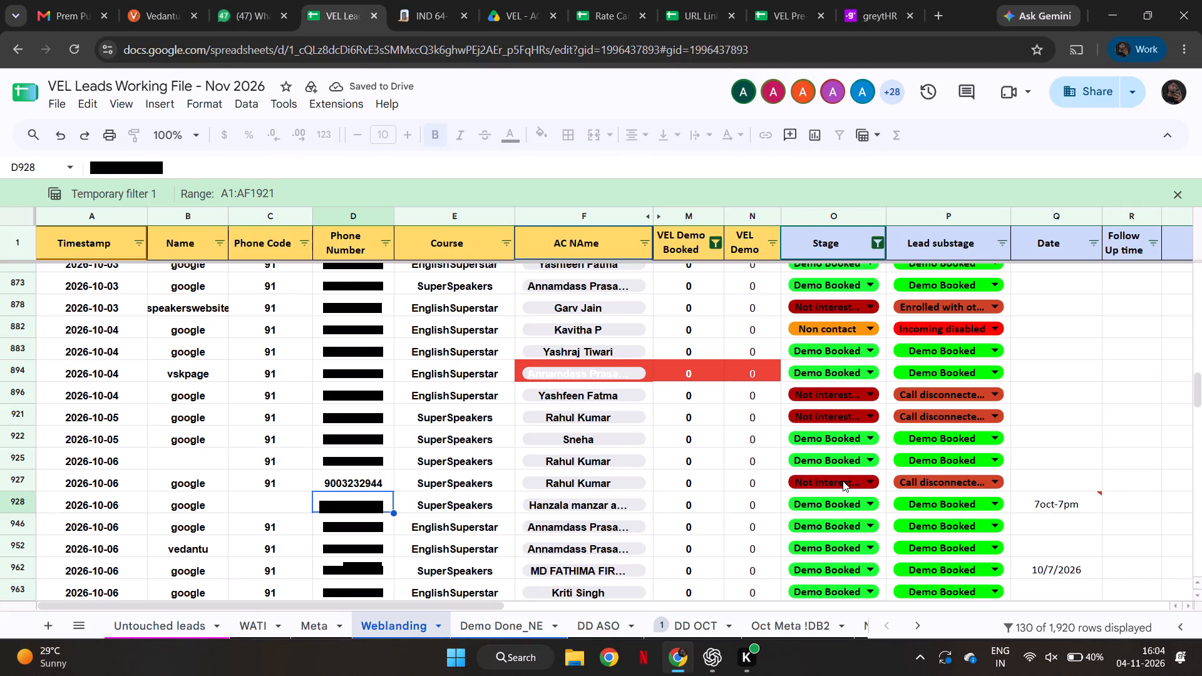
{"action": "key", "text": "ctrl+c"}
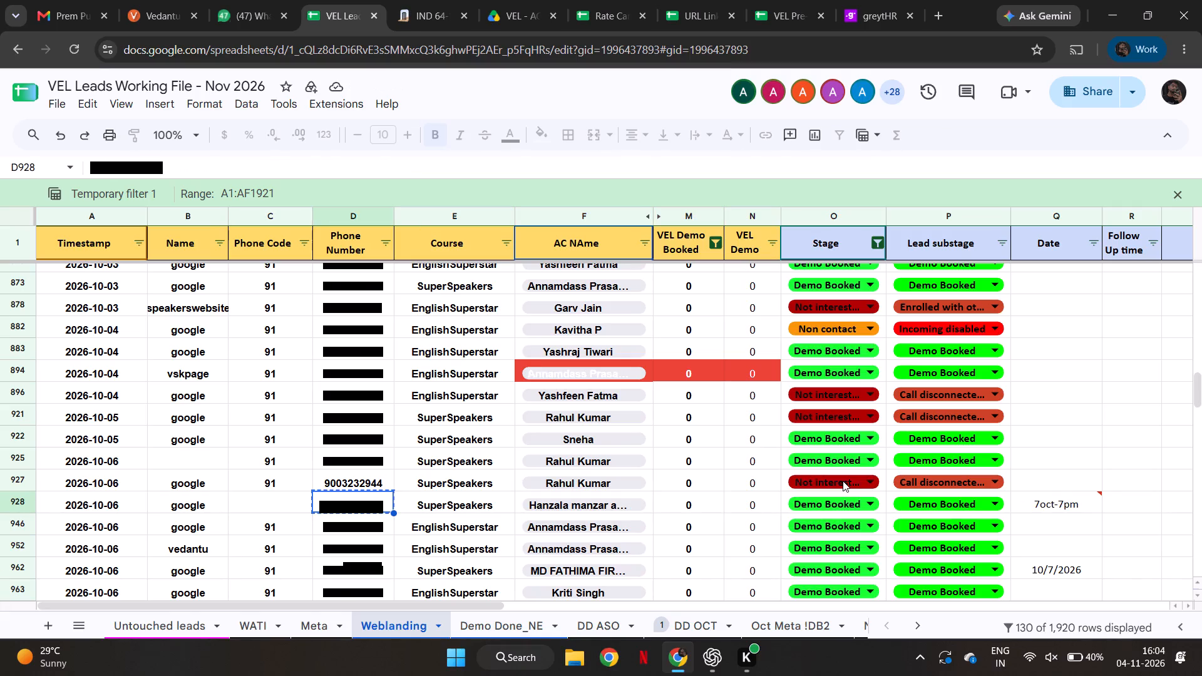
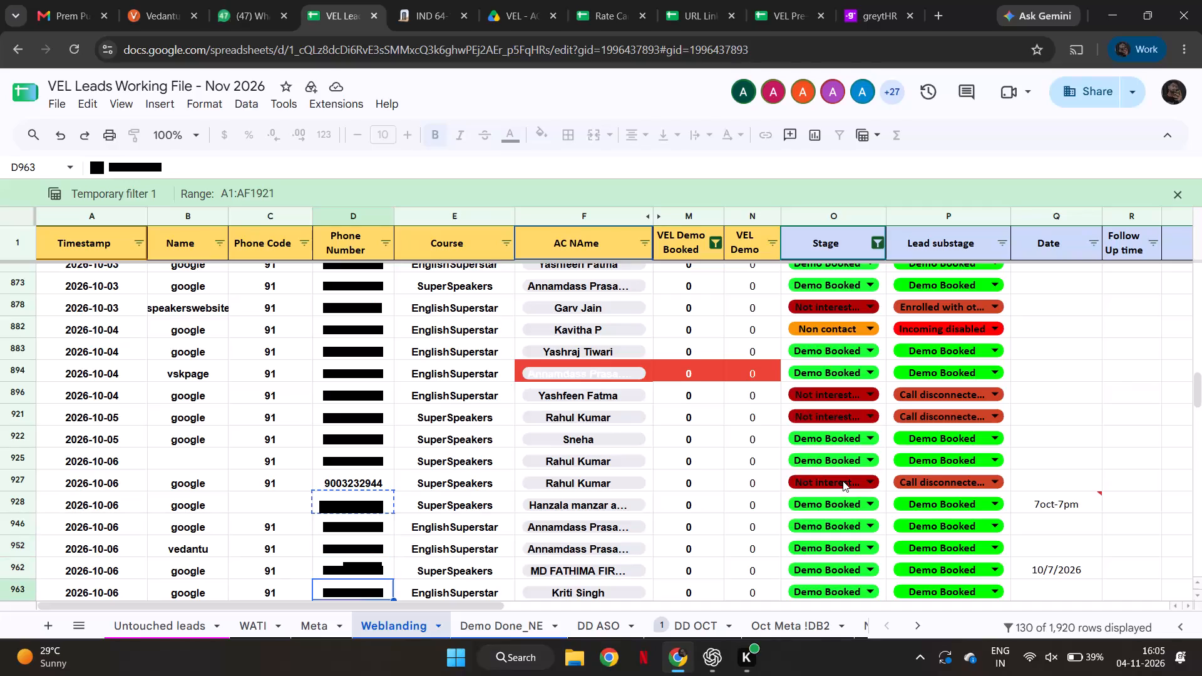
Look through the demo-booked leads below row 928, down to row 995, and return to the phone number in row 928.
{"action": "key", "text": "Down"}
{"action": "key", "text": "Down"}
{"action": "key", "text": "Down"}
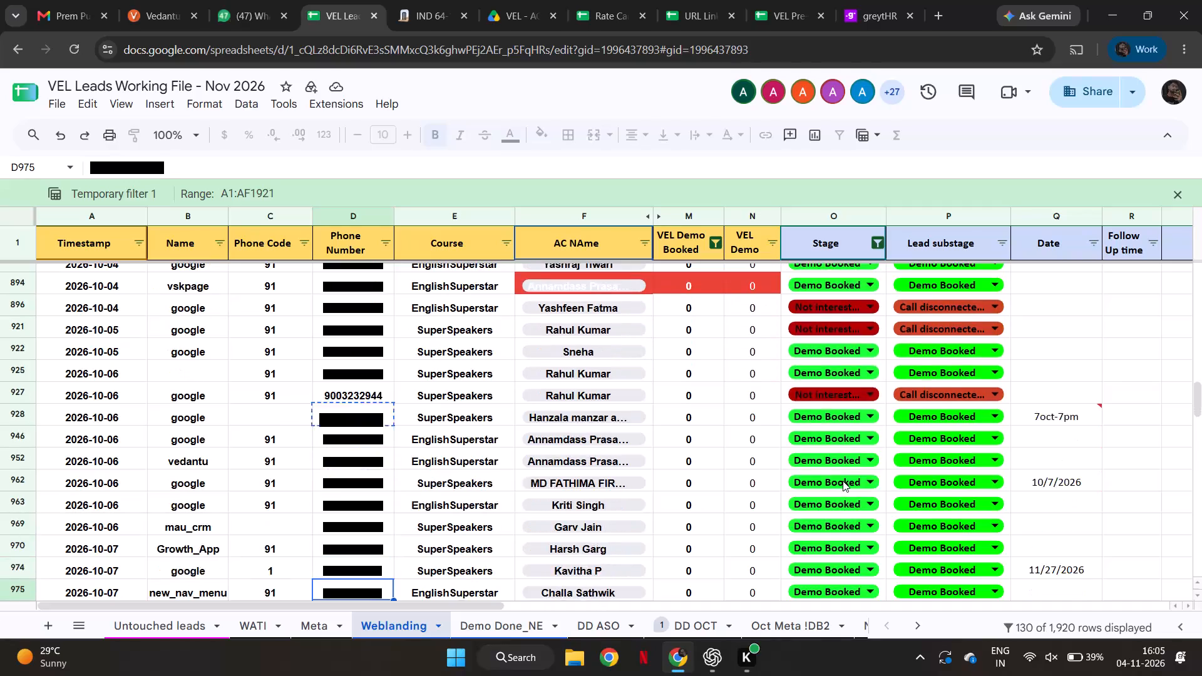
{"action": "key", "text": "Down"}
{"action": "key", "text": "Down"}
{"action": "key", "text": "Down"}
{"action": "key", "text": "Down"}
{"action": "key", "text": "Down"}
{"action": "key", "text": "Down"}
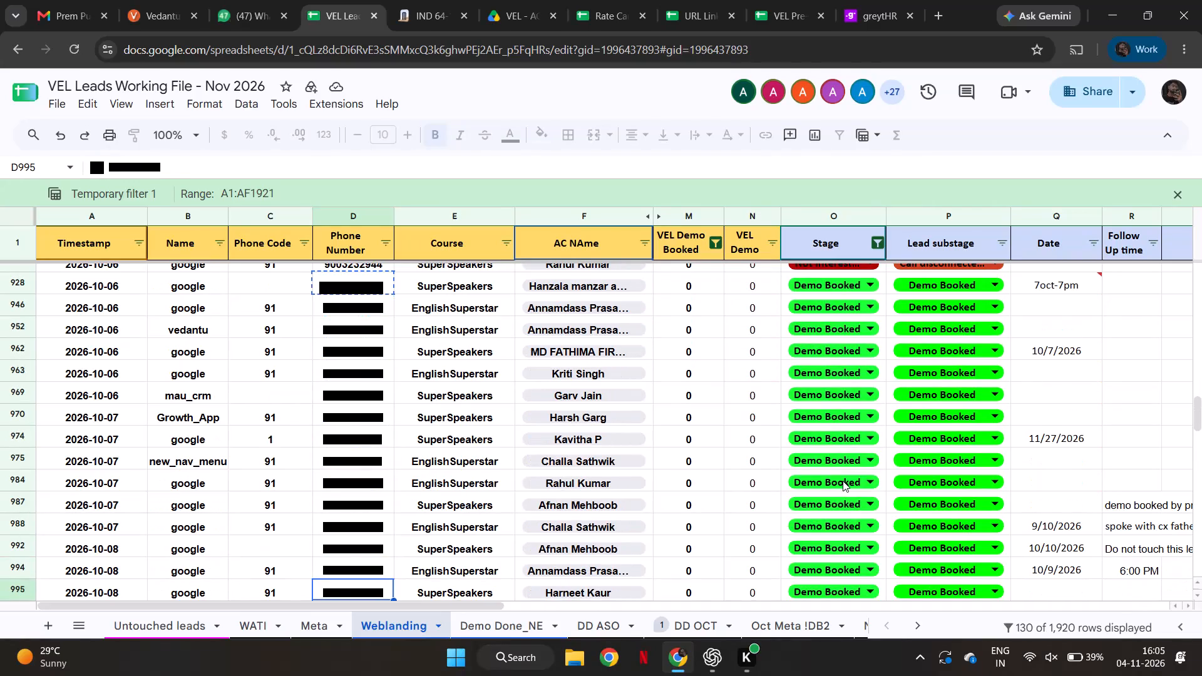
{"action": "key", "text": "Up"}
{"action": "key", "text": "Up"}
{"action": "key", "text": "Up"}
{"action": "key", "text": "Up"}
{"action": "key", "text": "Up"}
{"action": "key", "text": "Up"}
{"action": "key", "text": "Up"}
{"action": "key", "text": "Up"}
{"action": "key", "text": "Up"}
{"action": "key", "text": "Up"}
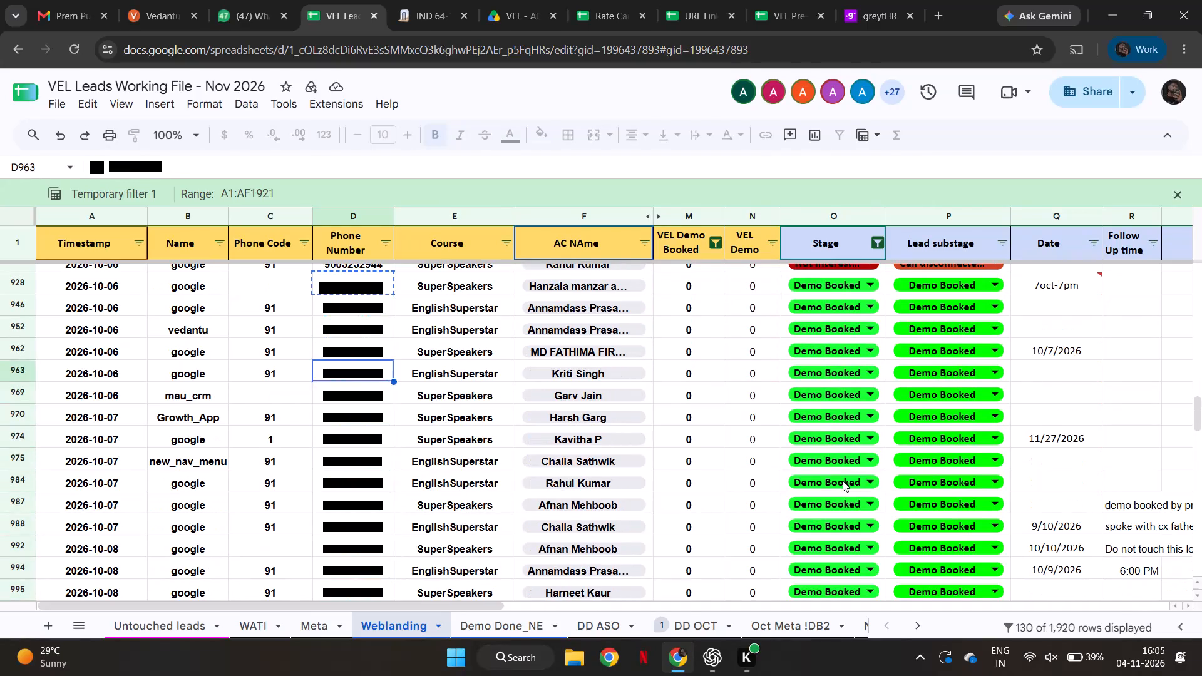
{"action": "key", "text": "Up"}
{"action": "key", "text": "Up"}
{"action": "key", "text": "Up"}
{"action": "key", "text": "Up"}
{"action": "key", "text": "Up"}
{"action": "key", "text": "Up"}
{"action": "key", "text": "Down"}
{"action": "key", "text": "Down"}
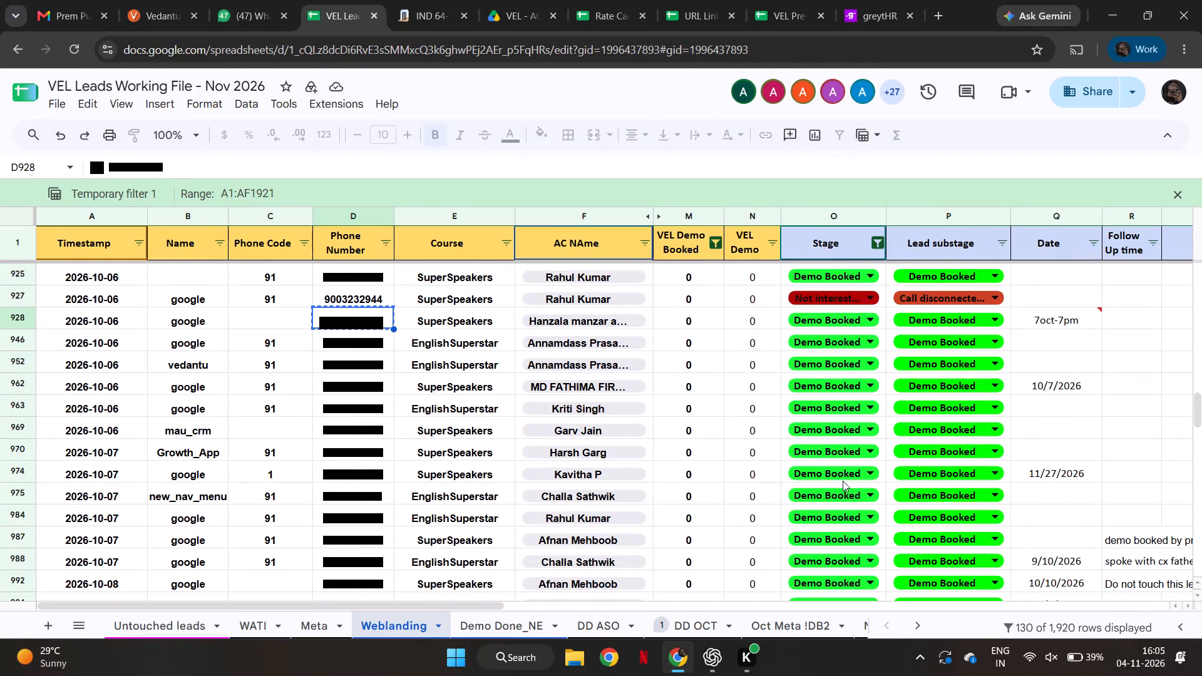
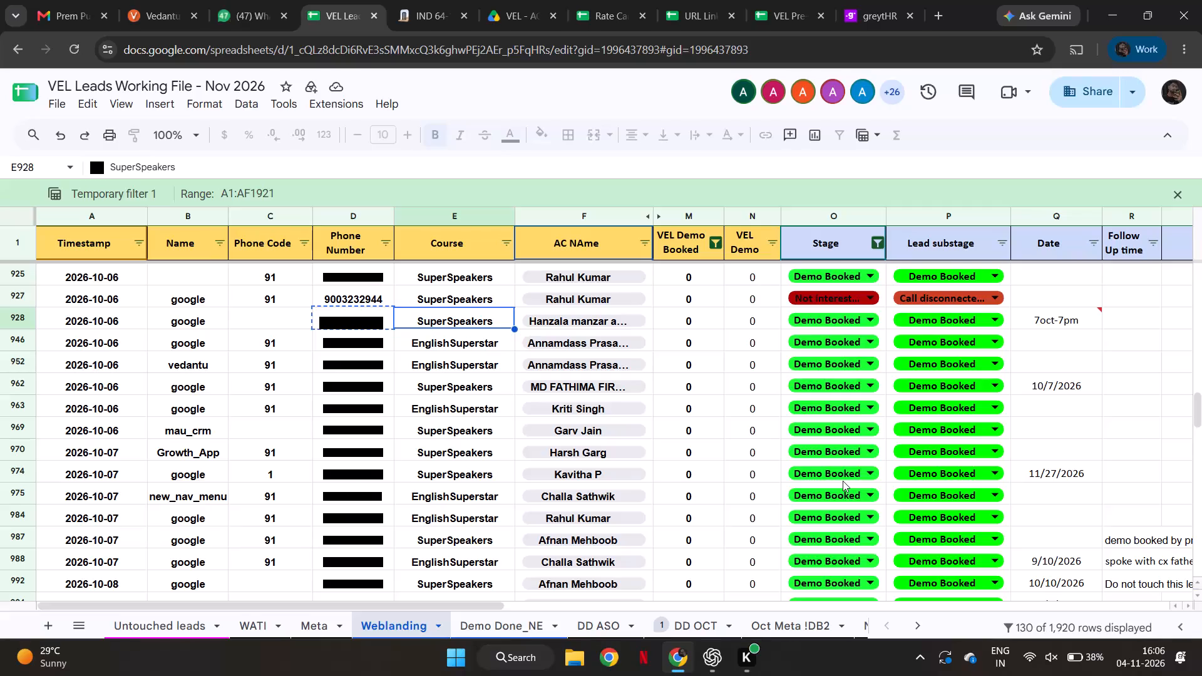
Set the Stage of the demo-booked lead in row 928 to Not Interested.
{"action": "key", "text": "Right"}
{"action": "key", "text": "Right"}
{"action": "key", "text": "Right"}
{"action": "key", "text": "Right"}
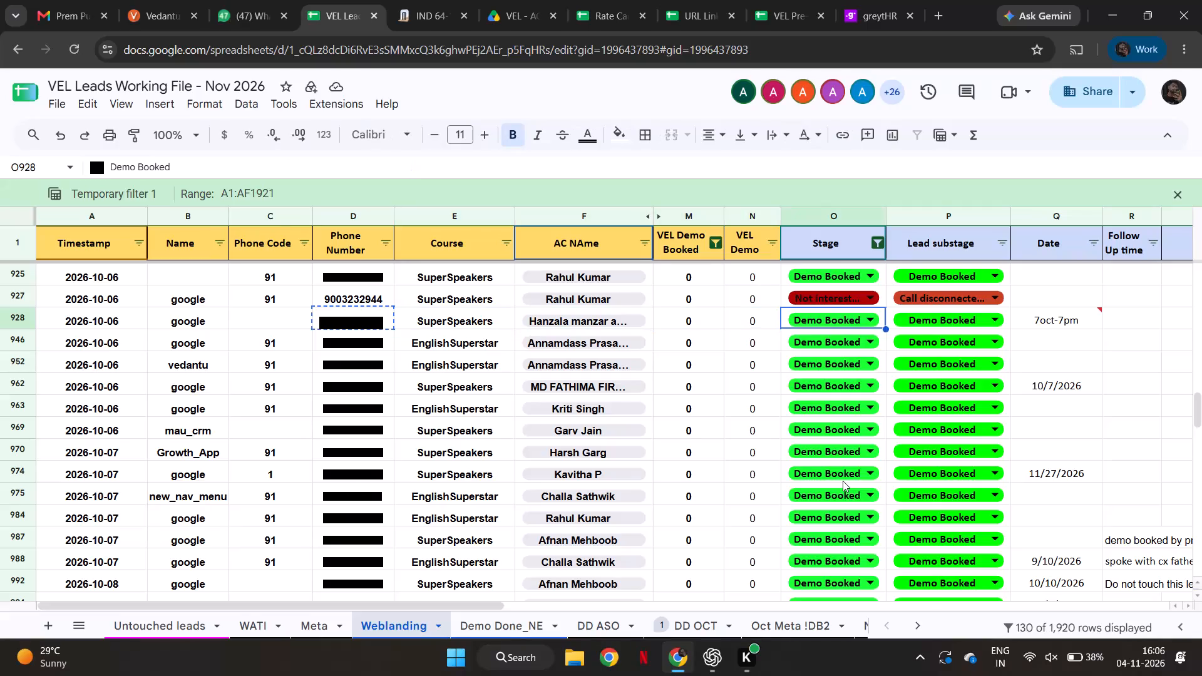
{"action": "key", "text": "Return"}
{"action": "key", "text": "Down"}
{"action": "key", "text": "Down"}
{"action": "key", "text": "Down"}
{"action": "key", "text": "Down"}
{"action": "key", "text": "Down"}
{"action": "key", "text": "Down"}
{"action": "key", "text": "Down"}
{"action": "key", "text": "Down"}
{"action": "key", "text": "Down"}
{"action": "key", "text": "Down"}
{"action": "key", "text": "Down"}
{"action": "key", "text": "Down"}
{"action": "key", "text": "Down"}
{"action": "key", "text": "Down"}
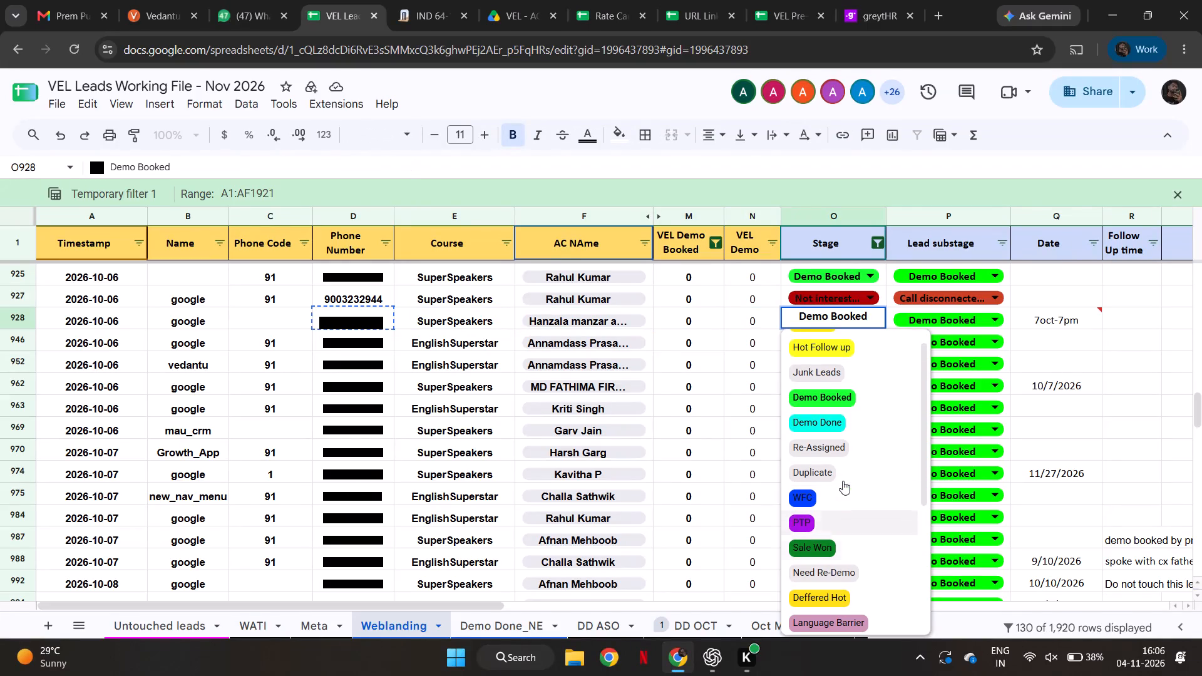
{"action": "key", "text": "Down"}
{"action": "key", "text": "Down"}
{"action": "key", "text": "Down"}
{"action": "key", "text": "Down"}
{"action": "key", "text": "Down"}
{"action": "key", "text": "Down"}
{"action": "key", "text": "Down"}
{"action": "key", "text": "Down"}
{"action": "key", "text": "Down"}
{"action": "key", "text": "Down"}
{"action": "key", "text": "Down"}
{"action": "key", "text": "Down"}
{"action": "key", "text": "Down"}
{"action": "key", "text": "Down"}
{"action": "key", "text": "Down"}
{"action": "key", "text": "Down"}
{"action": "key", "text": "Down"}
{"action": "key", "text": "Down"}
{"action": "key", "text": "Down"}
{"action": "key", "text": "Down"}
{"action": "key", "text": "Down"}
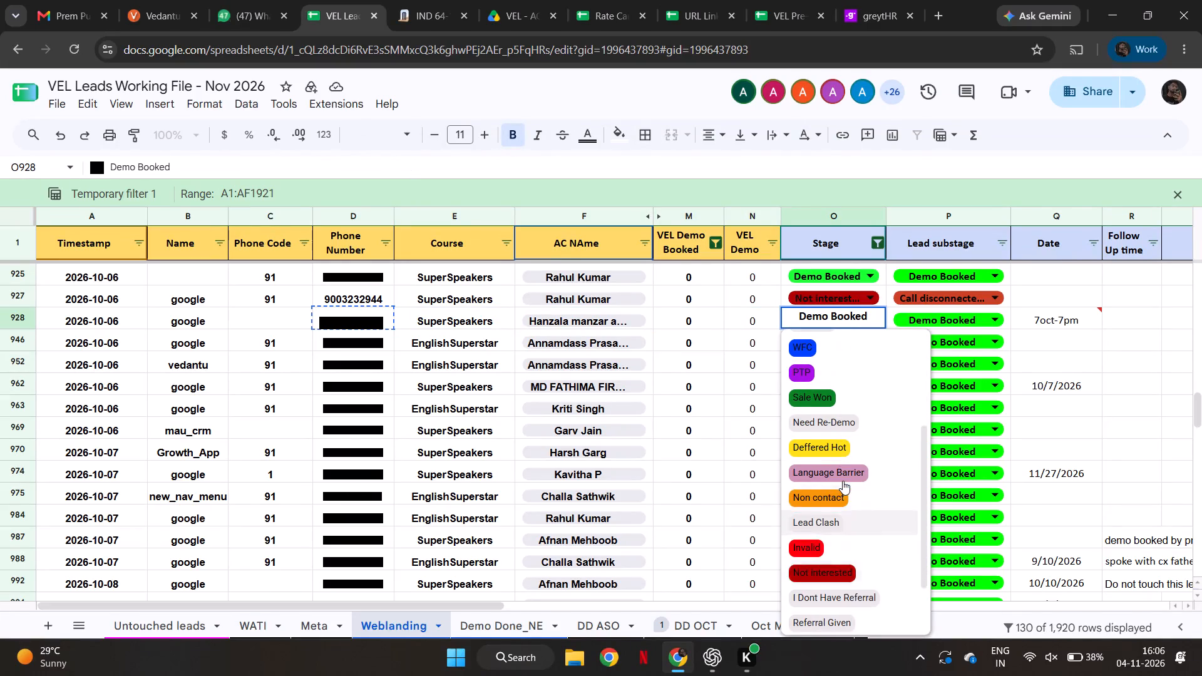
{"action": "key", "text": "Down"}
{"action": "key", "text": "Up"}
{"action": "key", "text": "Down"}
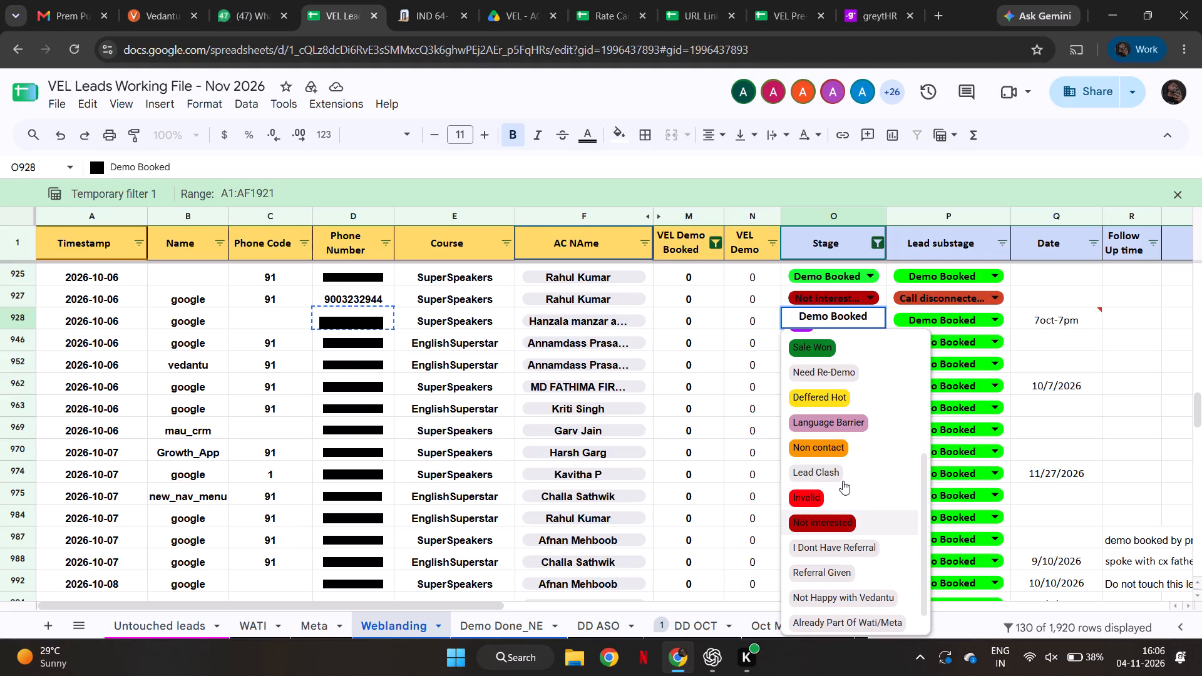
{"action": "key", "text": "Return"}
Set the Lead substage in row 928 to "Call disconnected after listening Vedantu".
{"action": "key", "text": "Up"}
{"action": "key", "text": "Right"}
{"action": "key", "text": "Return"}
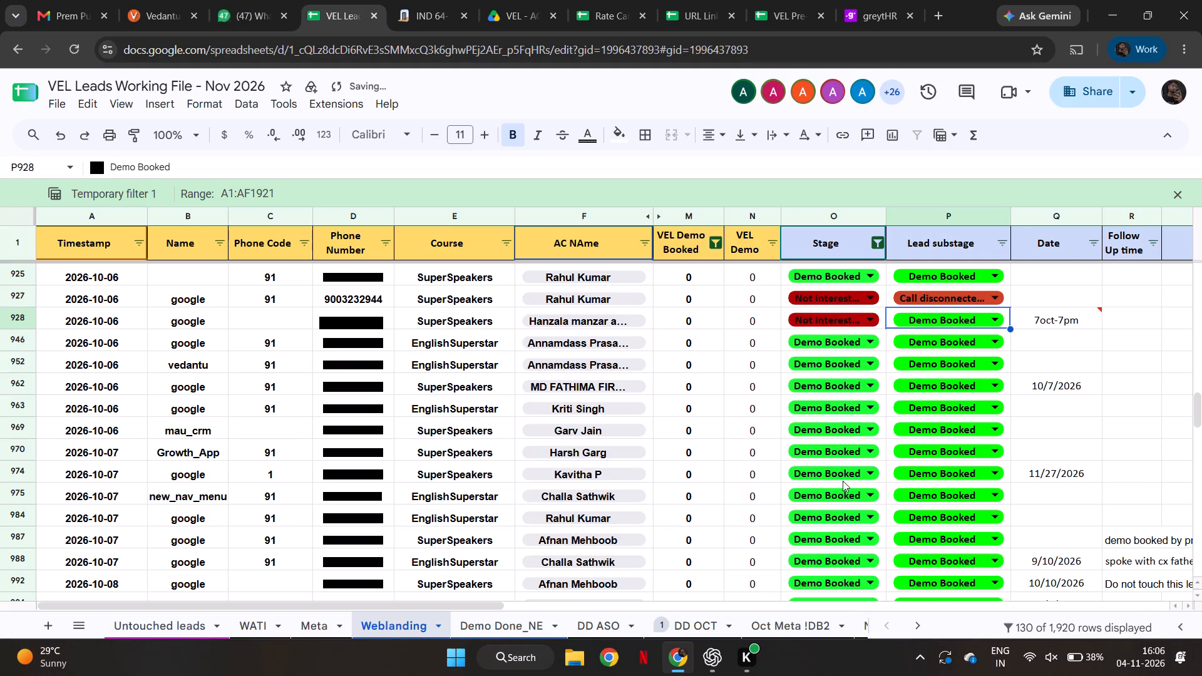
{"action": "key", "text": "Down"}
{"action": "key", "text": "Down"}
{"action": "key", "text": "Down"}
{"action": "key", "text": "Down"}
{"action": "key", "text": "Down"}
{"action": "key", "text": "Down"}
{"action": "key", "text": "Down"}
{"action": "key", "text": "Down"}
{"action": "key", "text": "Down"}
{"action": "key", "text": "Down"}
{"action": "key", "text": "Down"}
{"action": "key", "text": "Down"}
{"action": "key", "text": "Down"}
{"action": "key", "text": "Down"}
{"action": "key", "text": "Down"}
{"action": "key", "text": "Down"}
{"action": "key", "text": "Down"}
{"action": "key", "text": "Down"}
{"action": "key", "text": "Down"}
{"action": "key", "text": "Down"}
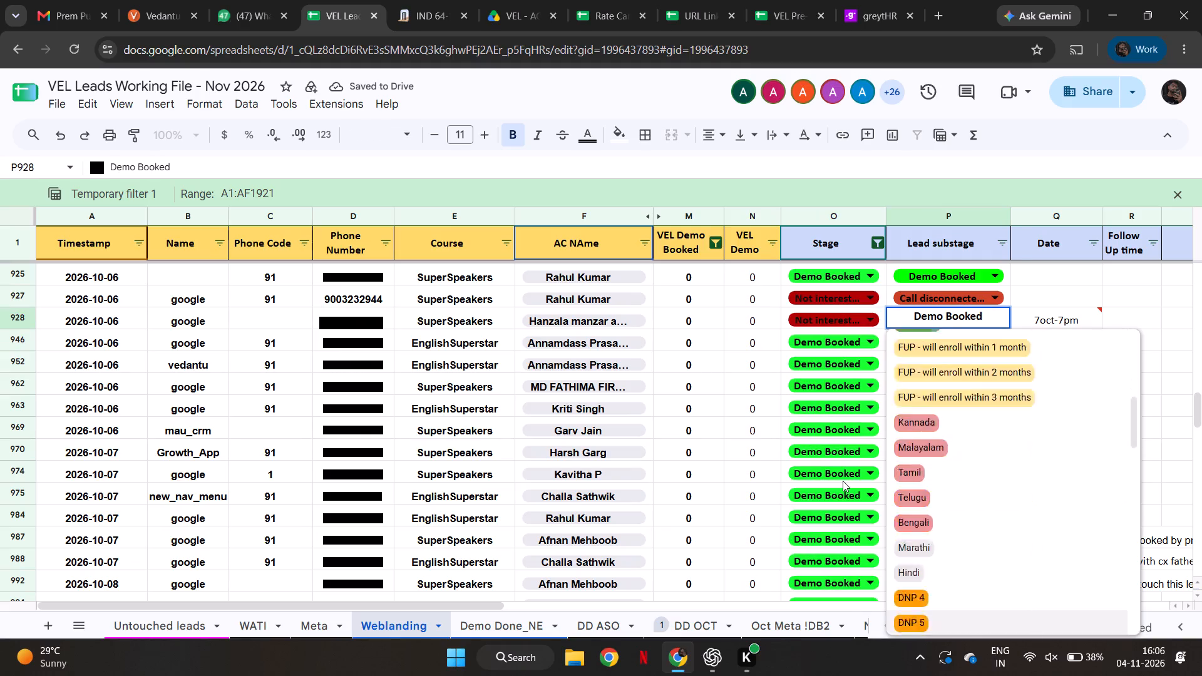
{"action": "key", "text": "Down"}
{"action": "key", "text": "Down"}
{"action": "key", "text": "Down"}
{"action": "key", "text": "Down"}
{"action": "key", "text": "Down"}
{"action": "key", "text": "Down"}
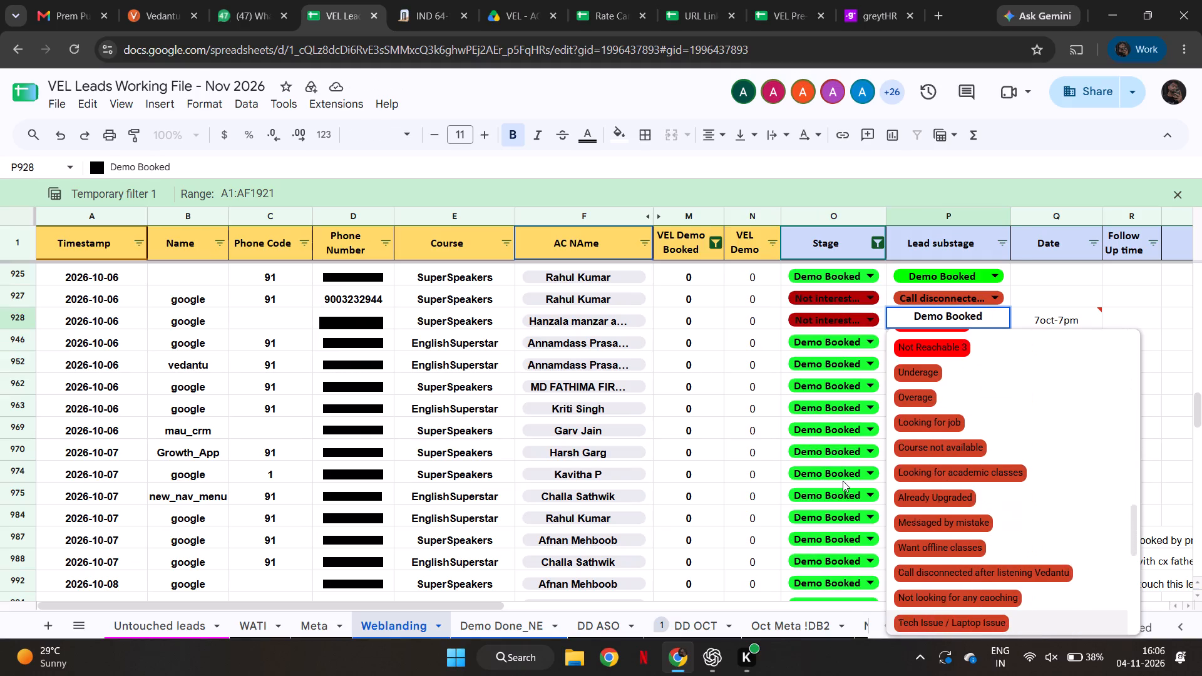
{"action": "key", "text": "Down"}
{"action": "key", "text": "Down"}
{"action": "key", "text": "Up"}
{"action": "key", "text": "Up"}
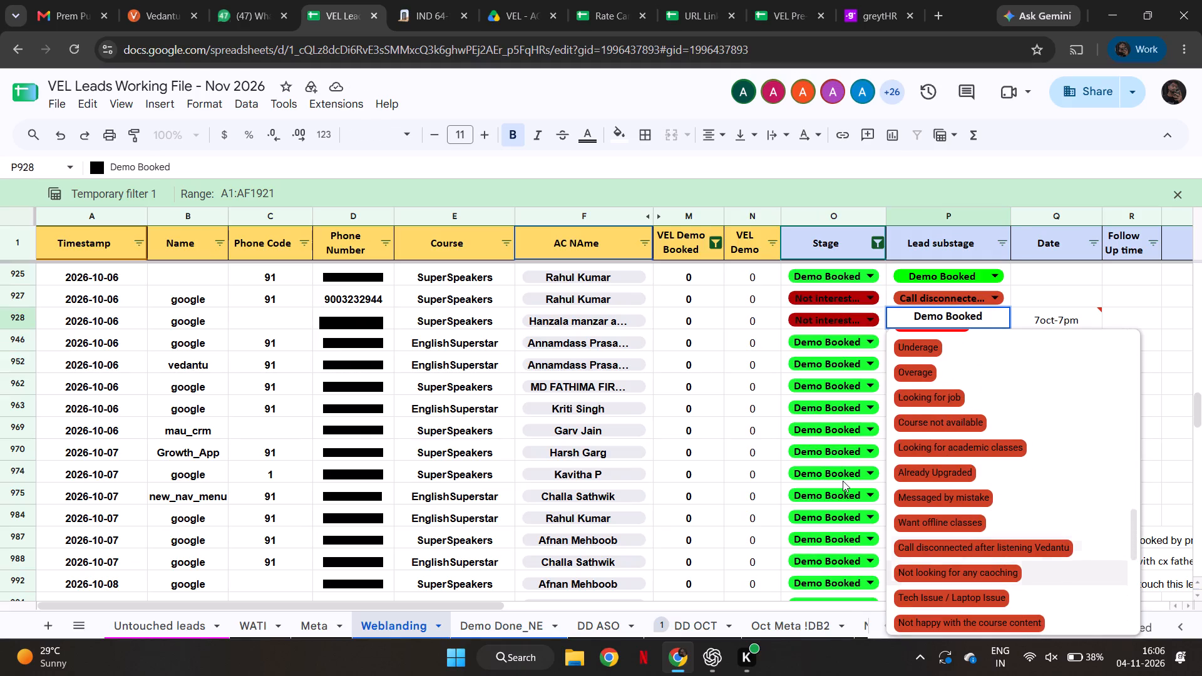
{"action": "key", "text": "Up"}
{"action": "key", "text": "Return"}
Copy the phone number of the demo-booked EnglishSuperstar lead in row 946.
{"action": "key", "text": "Down"}
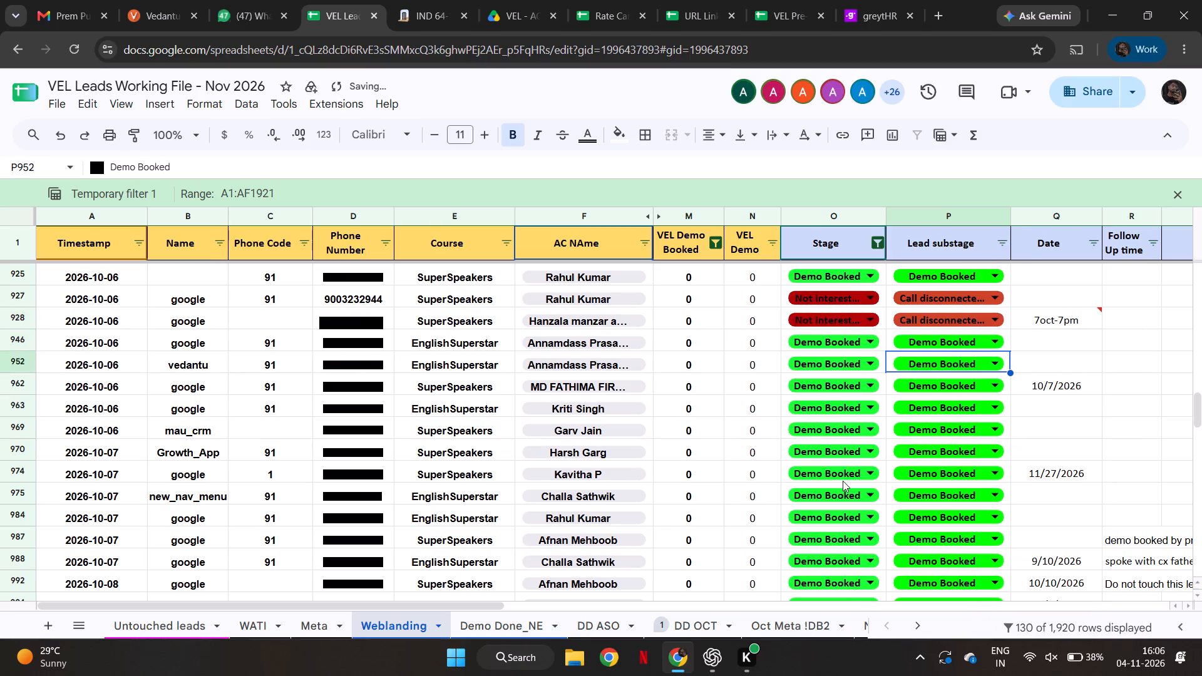
{"action": "key", "text": "Up"}
{"action": "key", "text": "Left"}
{"action": "key", "text": "Left"}
{"action": "key", "text": "Left"}
{"action": "key", "text": "Left"}
{"action": "key", "text": "Left"}
{"action": "key", "text": "Left"}
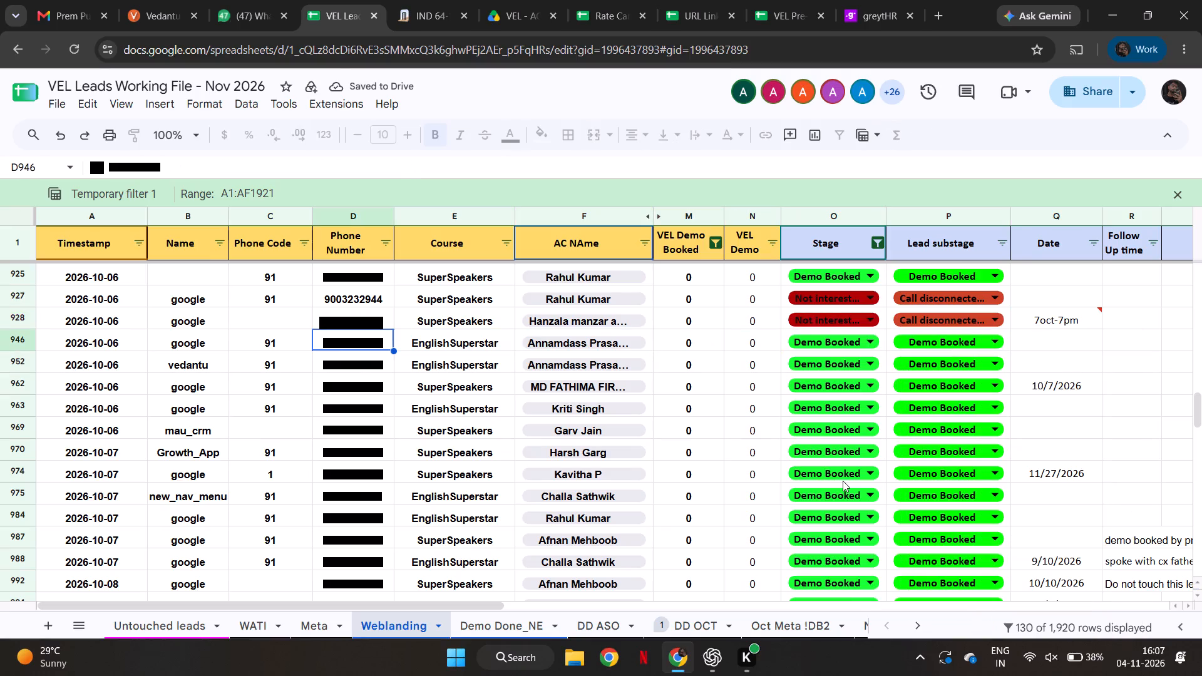
{"action": "key", "text": "ctrl+c"}
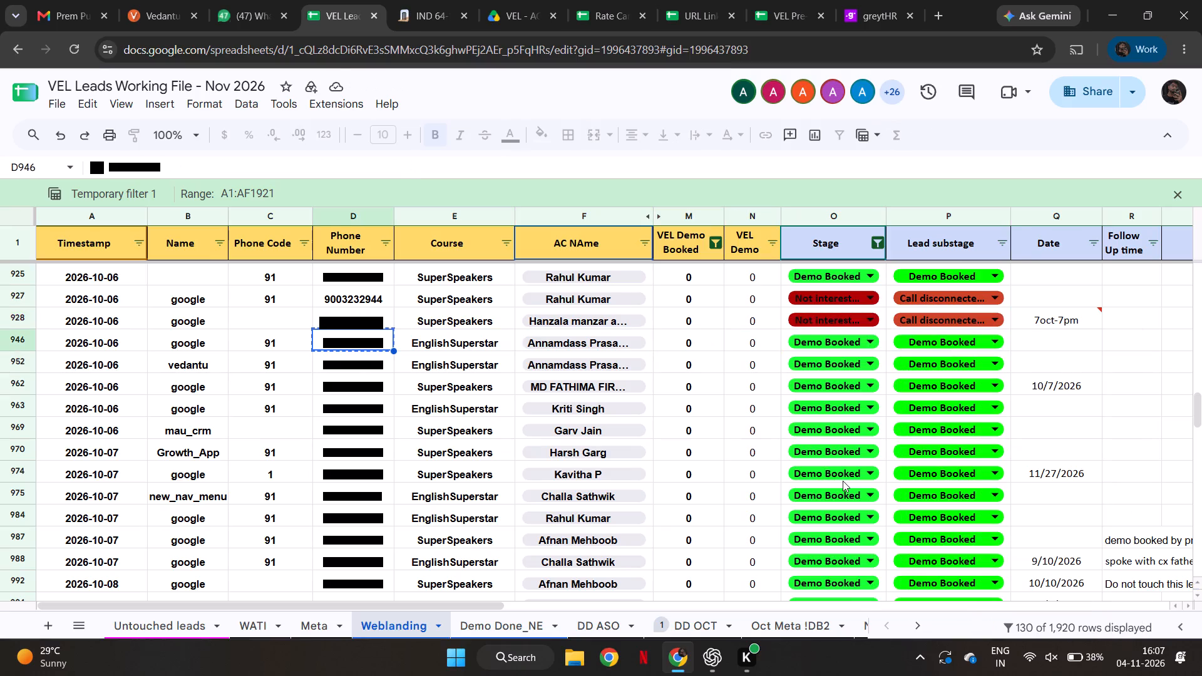
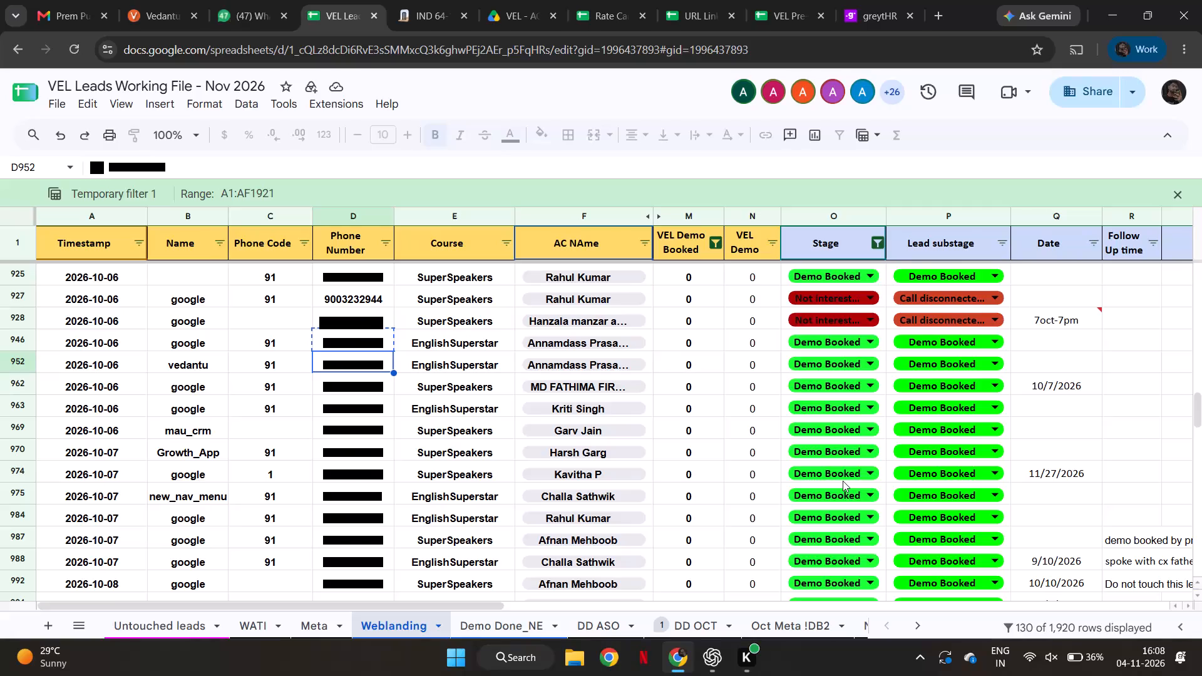
Copy the phone number of the demo-booked EnglishSuperstar lead in row 952.
{"action": "key", "text": "ctrl+c"}
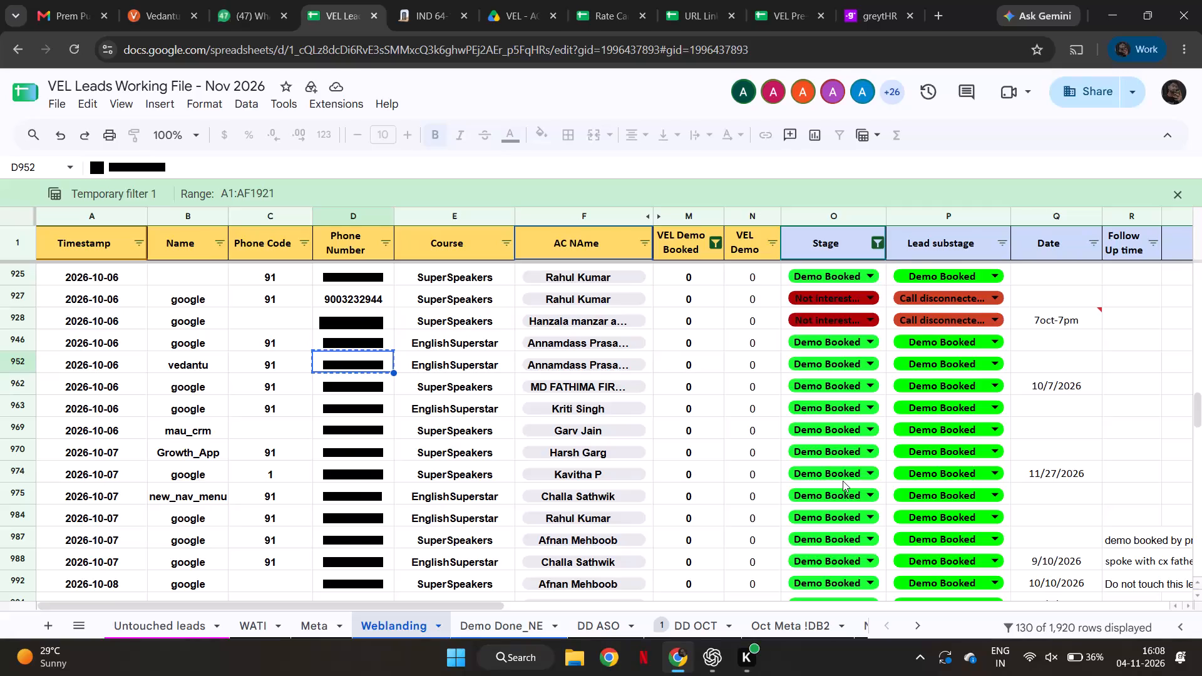
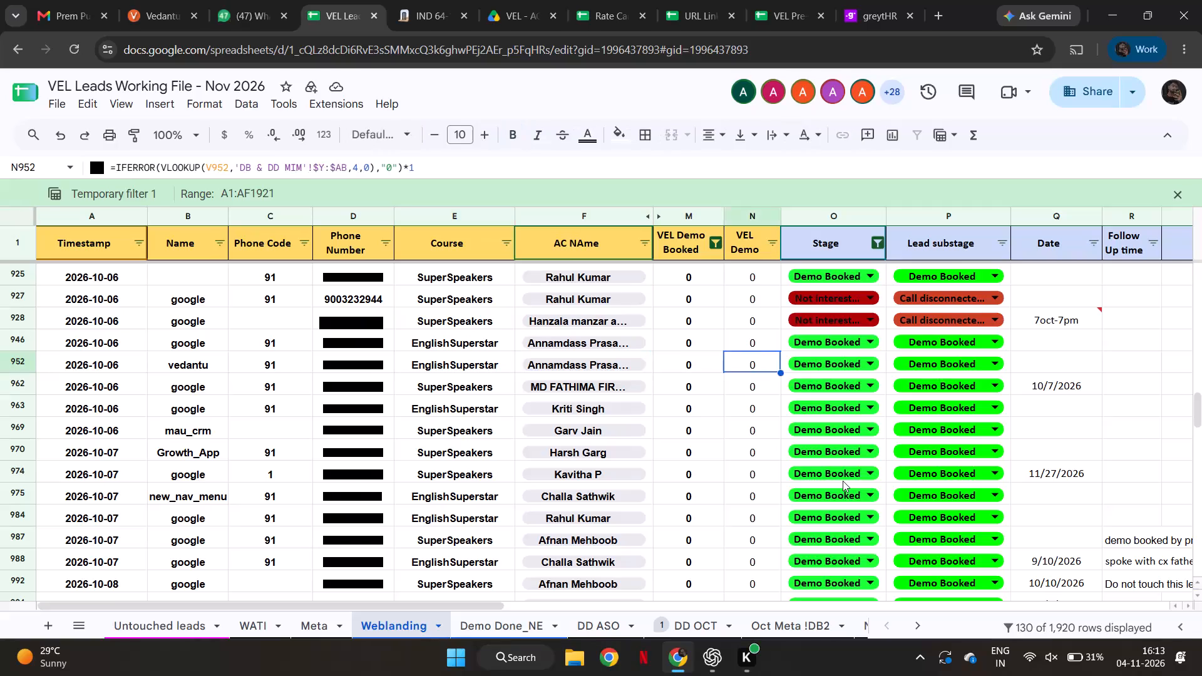
Set the stage of the EnglishSuperstar lead in row 952 to Not Interested.
{"action": "key", "text": "Return"}
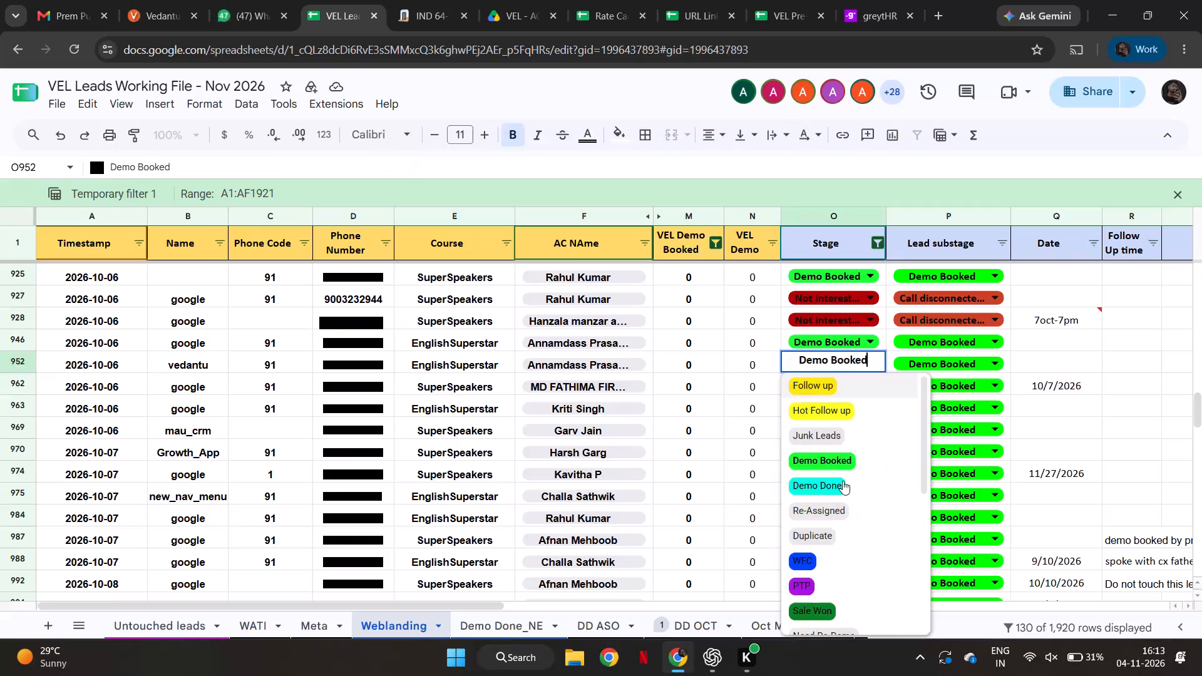
{"action": "key", "text": "Down"}
{"action": "key", "text": "Down"}
{"action": "key", "text": "Down"}
{"action": "key", "text": "Down"}
{"action": "key", "text": "Down"}
{"action": "key", "text": "Down"}
{"action": "key", "text": "Down"}
{"action": "key", "text": "Down"}
{"action": "key", "text": "Down"}
{"action": "key", "text": "Down"}
{"action": "key", "text": "Down"}
{"action": "key", "text": "Down"}
{"action": "key", "text": "Down"}
{"action": "key", "text": "Down"}
{"action": "key", "text": "Down"}
{"action": "key", "text": "Down"}
{"action": "key", "text": "Down"}
{"action": "key", "text": "Down"}
{"action": "key", "text": "Down"}
{"action": "key", "text": "Down"}
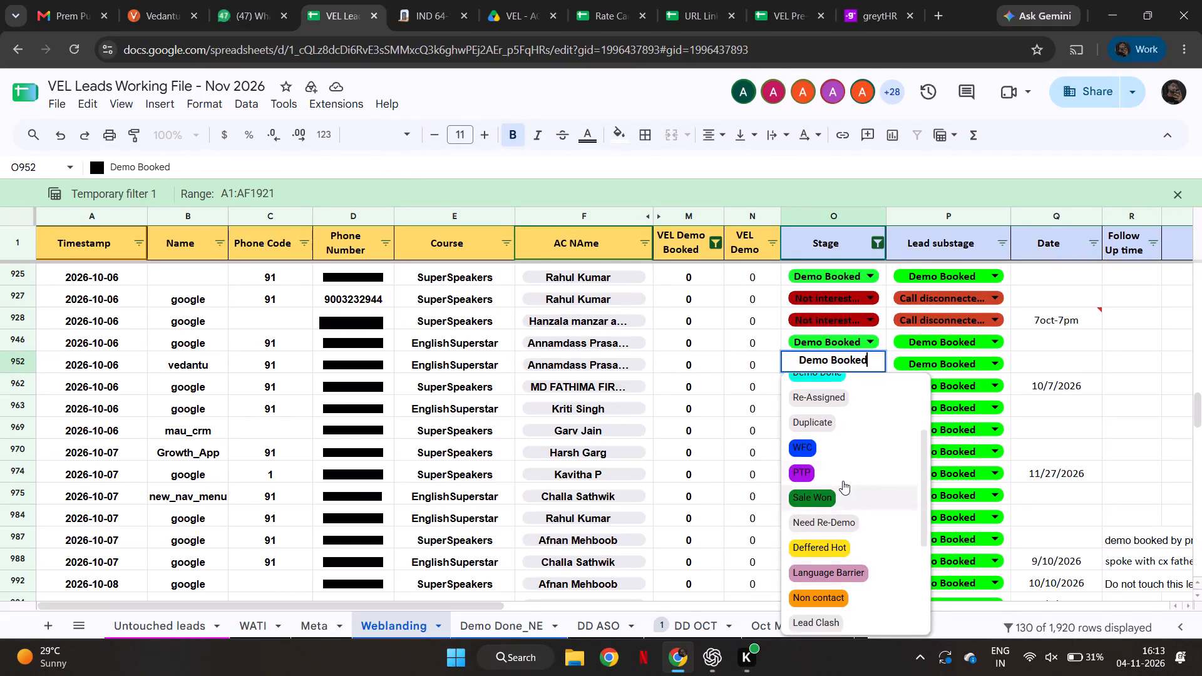
{"action": "key", "text": "Up"}
{"action": "key", "text": "Down"}
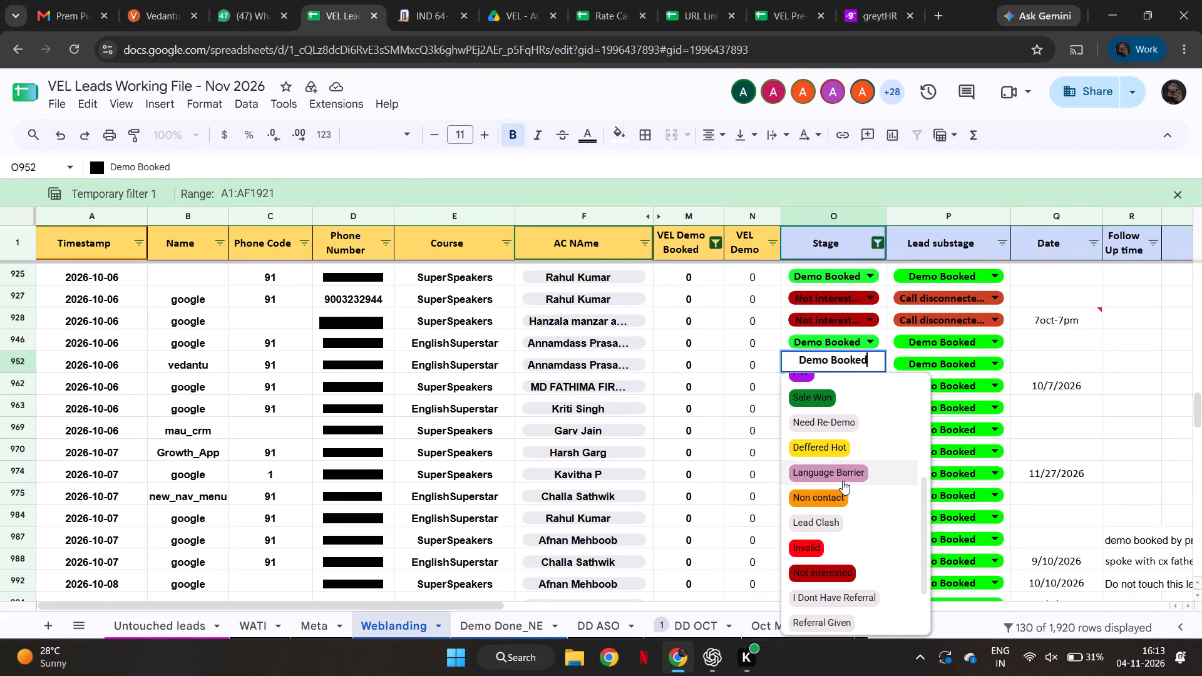
{"action": "key", "text": "Down"}
{"action": "key", "text": "Down"}
{"action": "key", "text": "Down"}
{"action": "key", "text": "Down"}
{"action": "key", "text": "Return"}
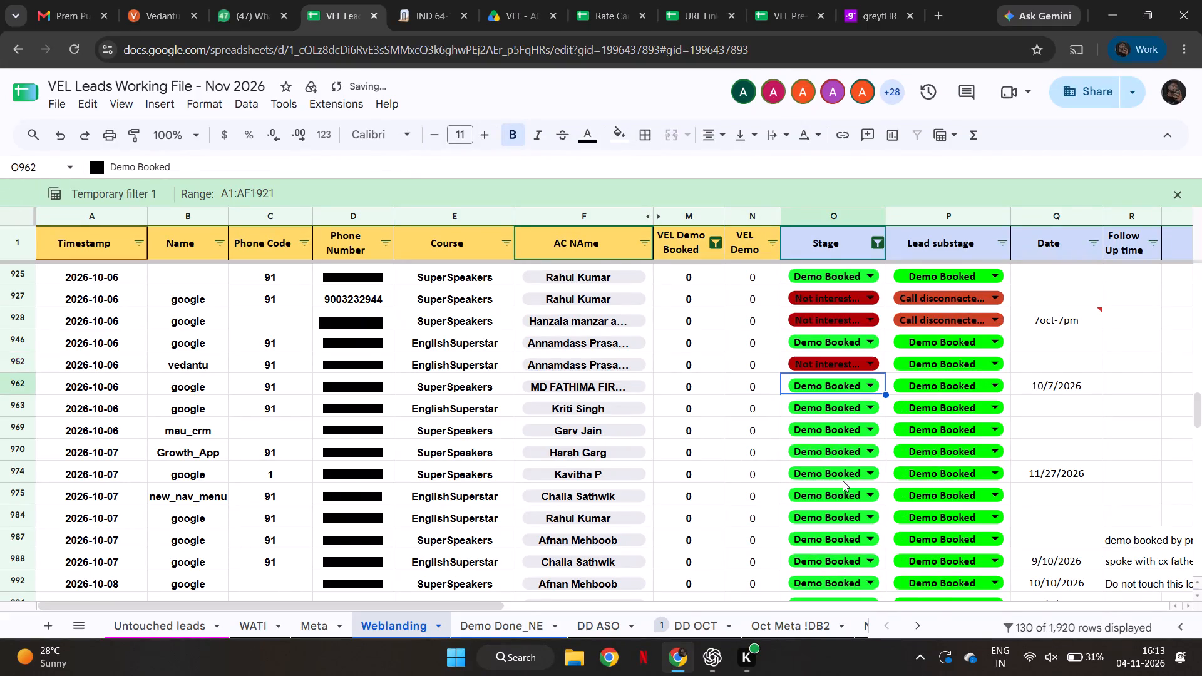
Set the lead substage in row 952 to "Not looking for any caoching".
{"action": "key", "text": "Up"}
{"action": "key", "text": "Right"}
{"action": "key", "text": "Return"}
{"action": "key", "text": "Down"}
{"action": "key", "text": "Down"}
{"action": "key", "text": "Down"}
{"action": "key", "text": "Down"}
{"action": "key", "text": "Down"}
{"action": "key", "text": "Down"}
{"action": "key", "text": "Down"}
{"action": "key", "text": "Down"}
{"action": "key", "text": "Down"}
{"action": "key", "text": "Down"}
{"action": "key", "text": "Down"}
{"action": "key", "text": "Down"}
{"action": "key", "text": "Down"}
{"action": "key", "text": "Down"}
{"action": "key", "text": "Down"}
{"action": "key", "text": "Down"}
{"action": "key", "text": "Down"}
{"action": "key", "text": "Down"}
{"action": "key", "text": "Down"}
{"action": "key", "text": "Down"}
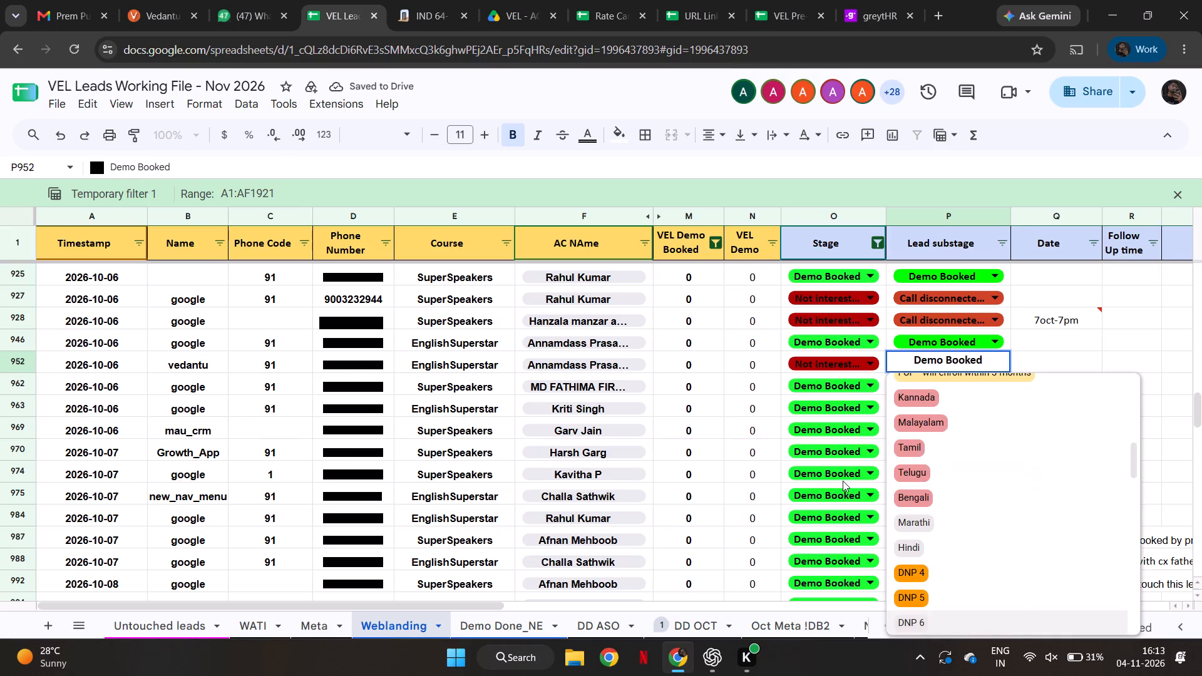
{"action": "key", "text": "Down"}
{"action": "key", "text": "Down"}
{"action": "key", "text": "Down"}
{"action": "key", "text": "Down"}
{"action": "key", "text": "Down"}
{"action": "key", "text": "Down"}
{"action": "key", "text": "Down"}
{"action": "key", "text": "Down"}
{"action": "key", "text": "Down"}
{"action": "key", "text": "Down"}
{"action": "key", "text": "Down"}
{"action": "key", "text": "Down"}
{"action": "key", "text": "Down"}
{"action": "key", "text": "Down"}
{"action": "key", "text": "Down"}
{"action": "key", "text": "Down"}
{"action": "key", "text": "Down"}
{"action": "key", "text": "Down"}
{"action": "key", "text": "Down"}
{"action": "key", "text": "Down"}
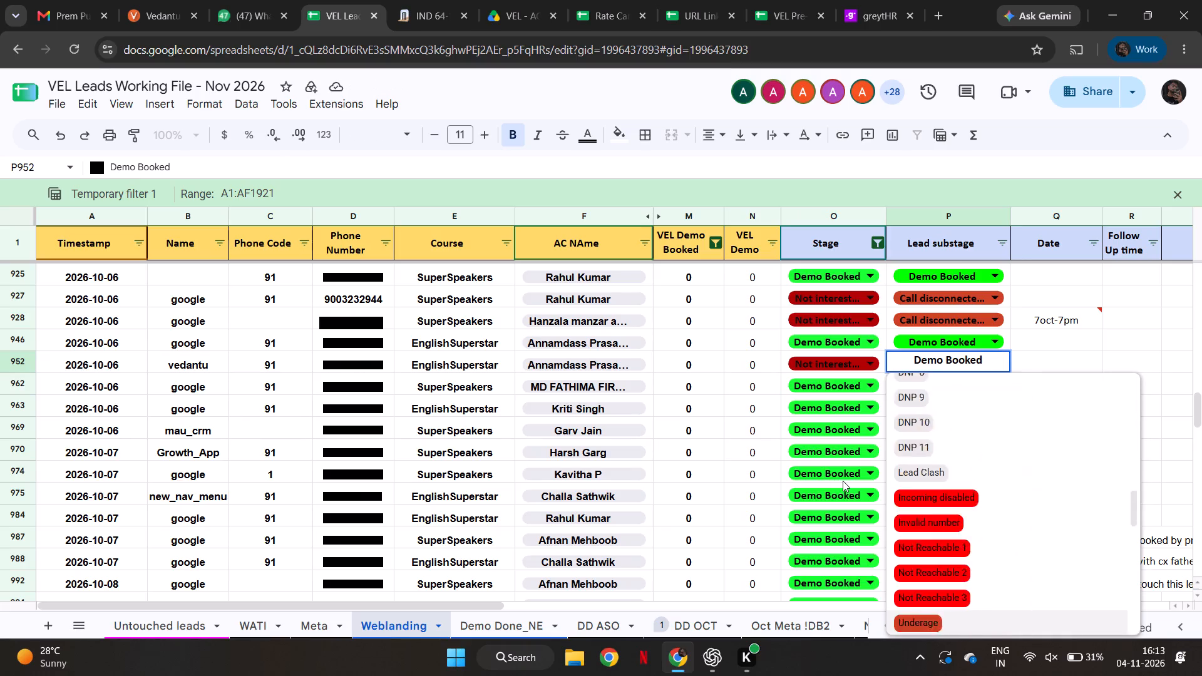
{"action": "key", "text": "Up"}
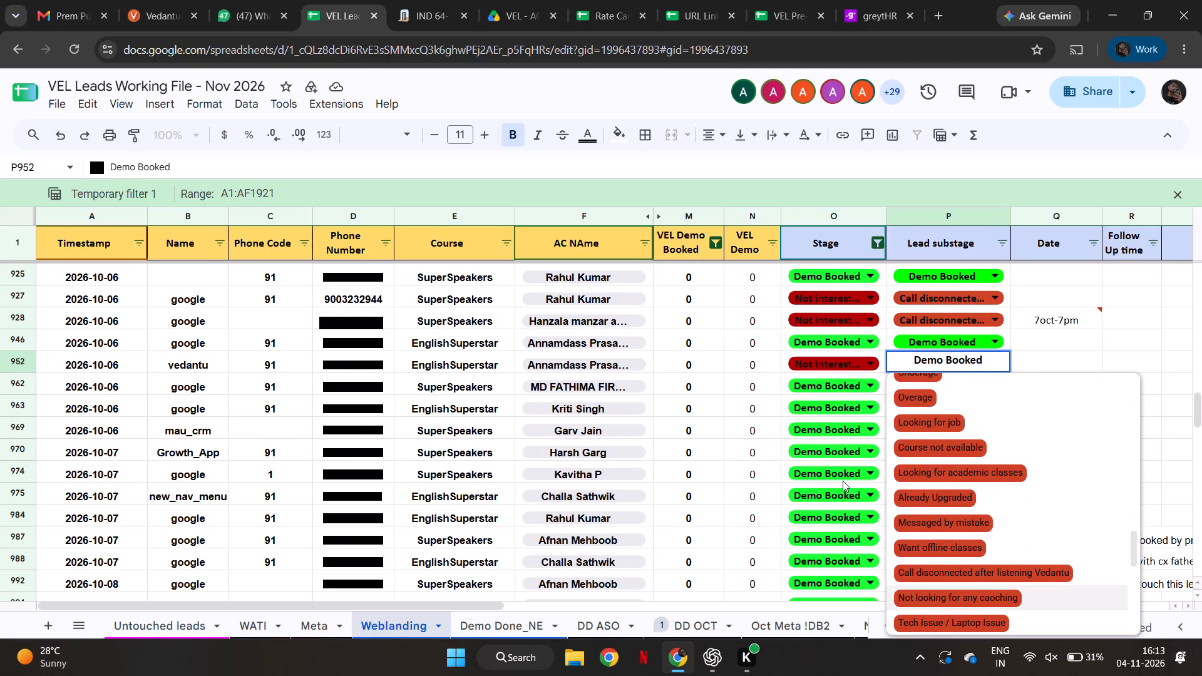
{"action": "key", "text": "Up"}
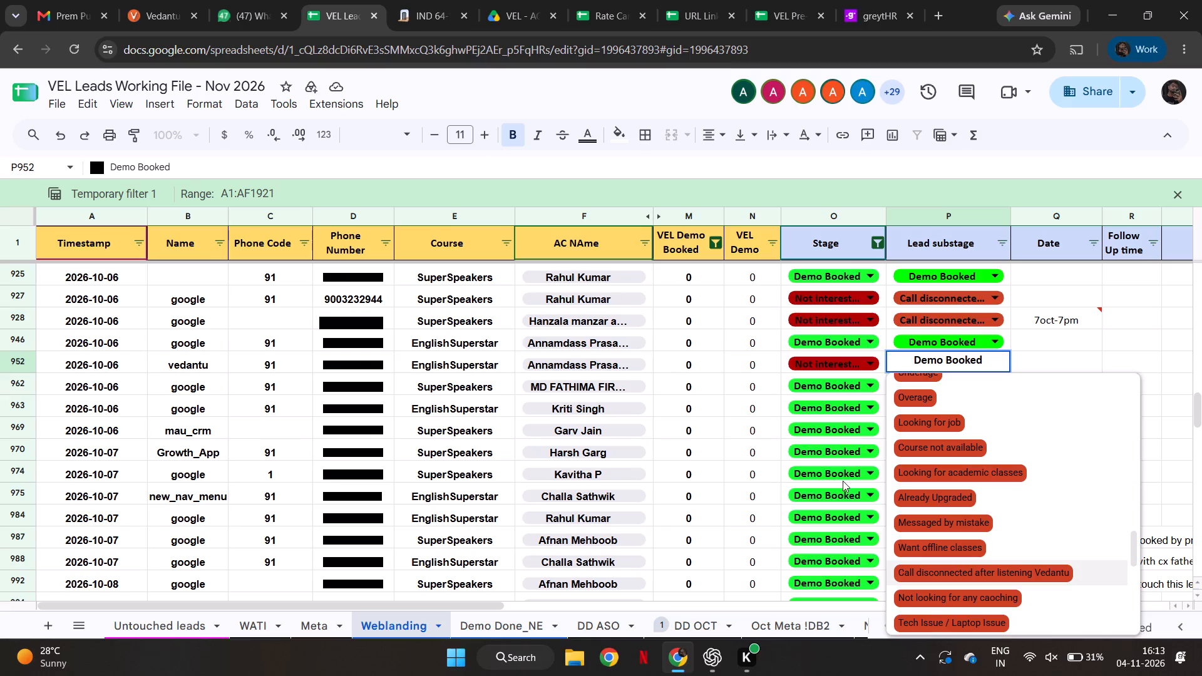
{"action": "key", "text": "Down"}
{"action": "key", "text": "Return"}
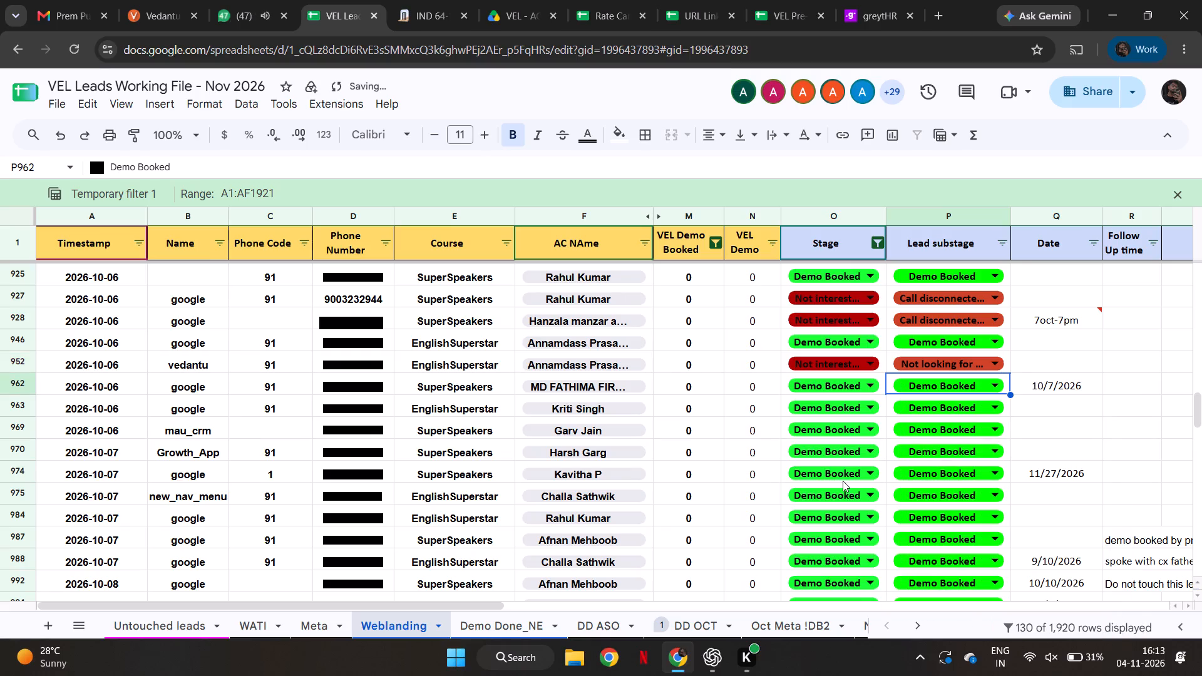
Copy the phone number of the demo-booked SuperSpeakers lead in row 962.
{"action": "key", "text": "Left"}
{"action": "key", "text": "Left"}
{"action": "key", "text": "Left"}
{"action": "key", "text": "Left"}
{"action": "key", "text": "Left"}
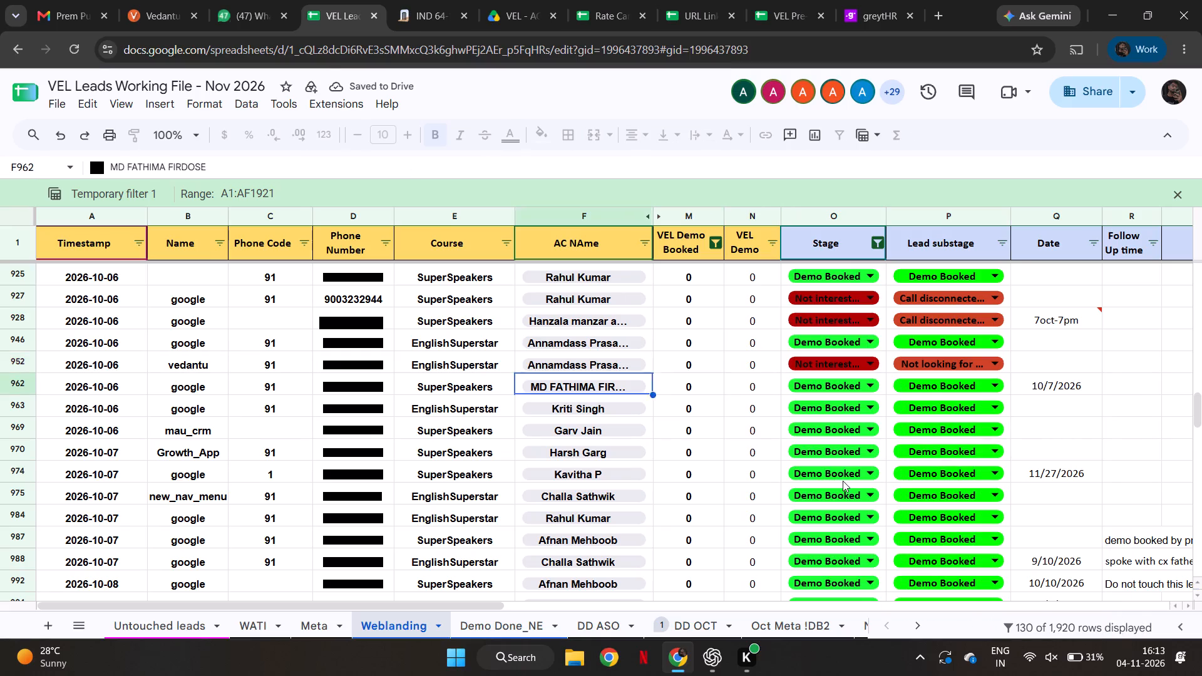
{"action": "key", "text": "Left"}
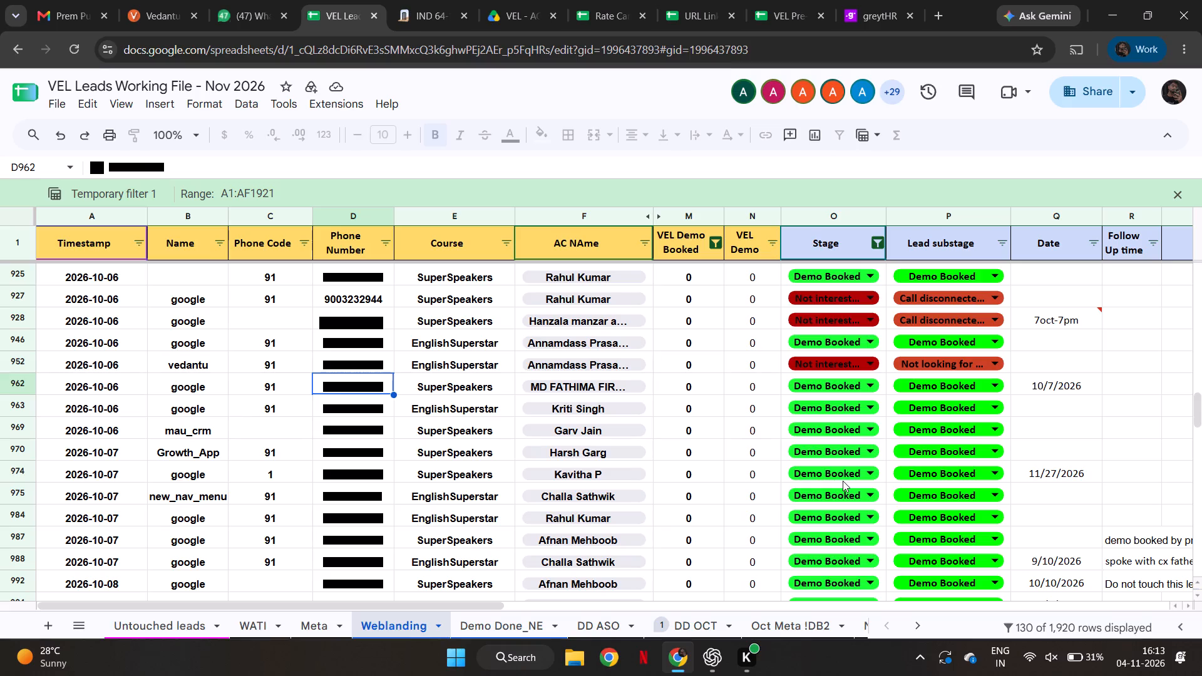
{"action": "key", "text": "ctrl+c"}
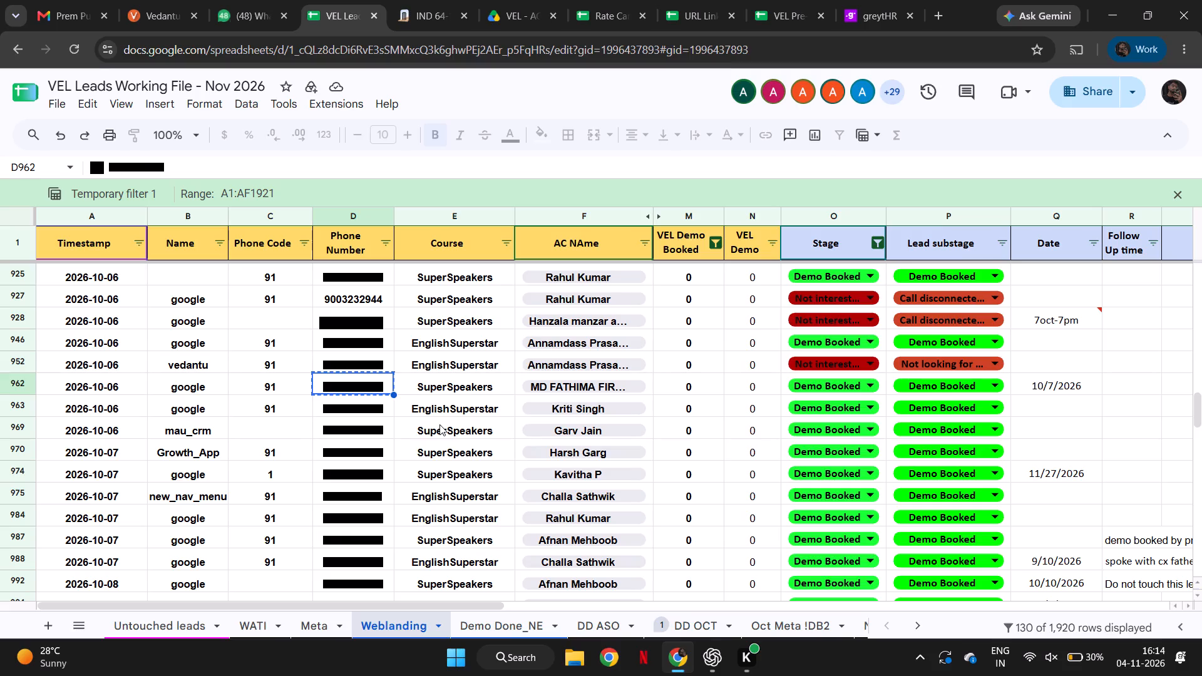
Copy the phone number of the demo-booked EnglishSuperstar lead in row 963.
{"action": "key", "text": "Down"}
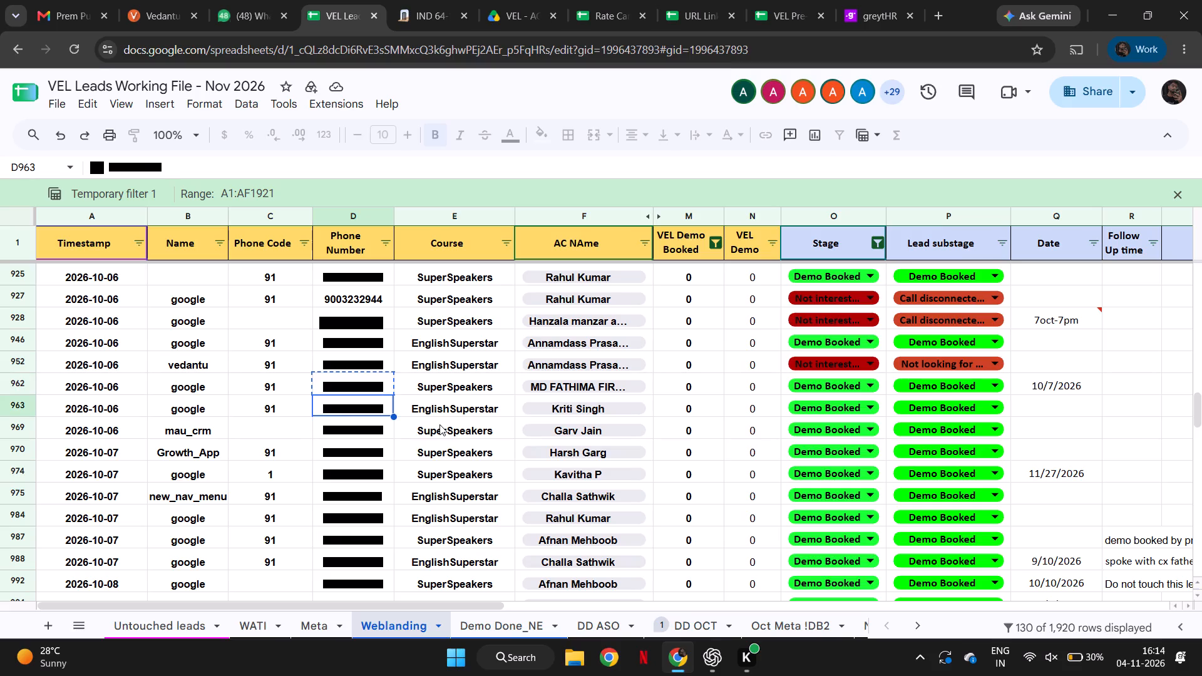
{"action": "key", "text": "ctrl+c"}
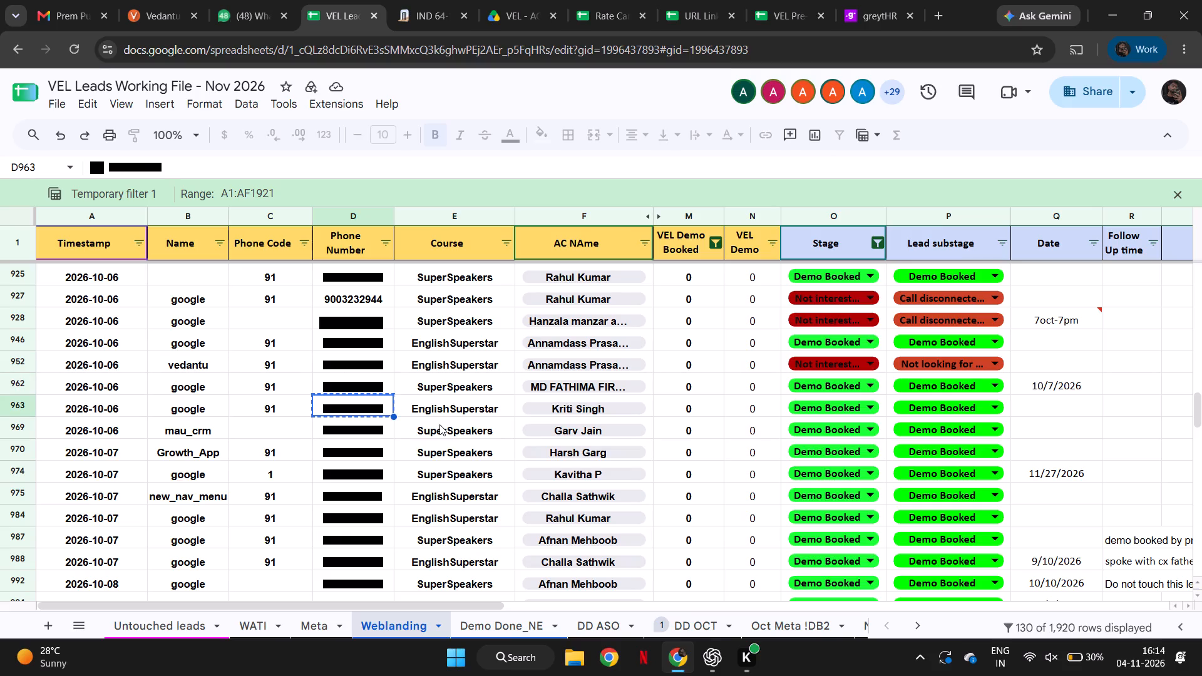
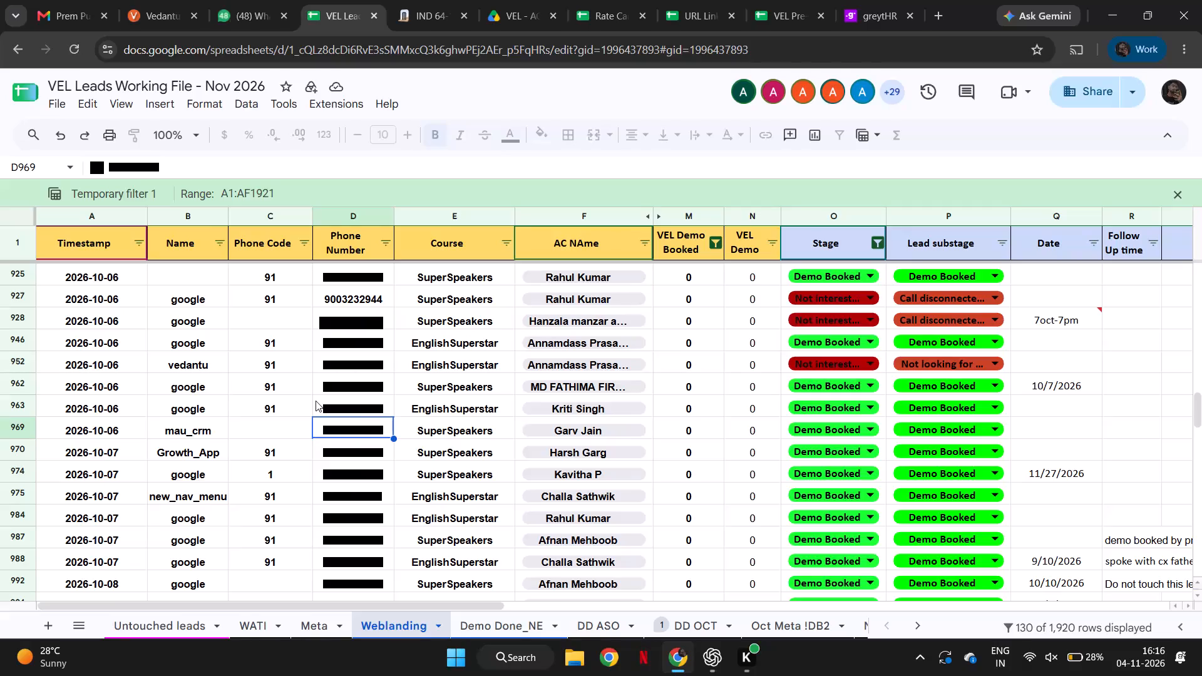
Copy the phone number of the demo-booked SuperSpeakers lead in row 969.
{"action": "key", "text": "ctrl+c"}
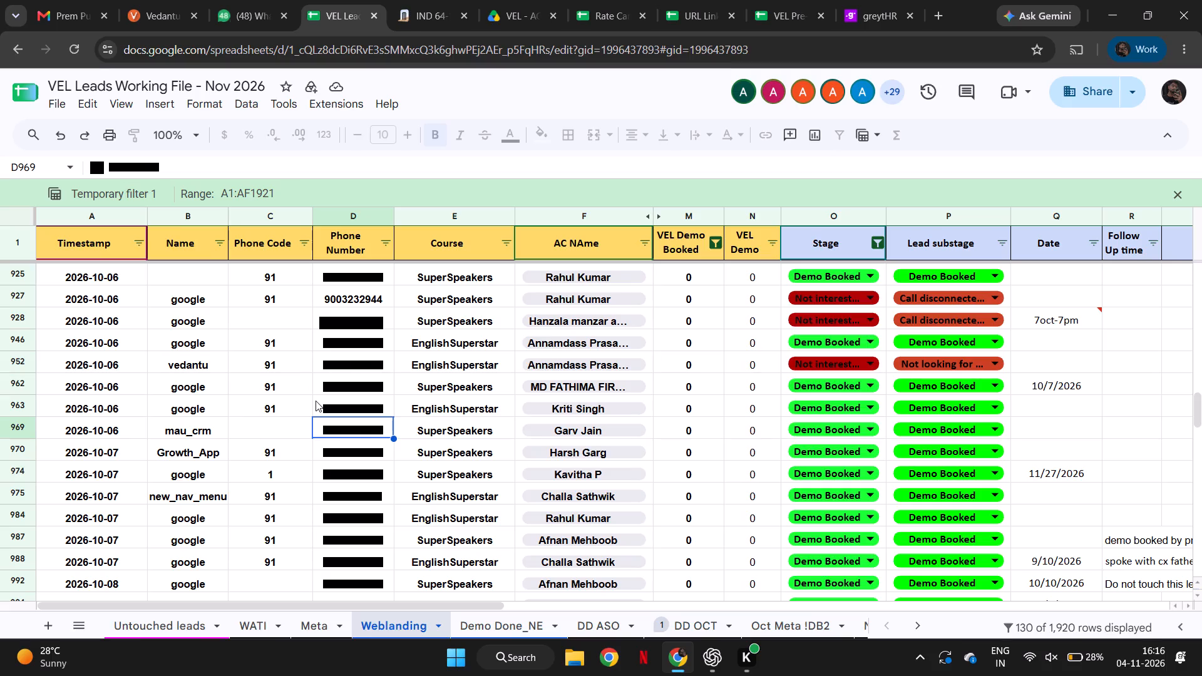
Copy the phone number of the demo-booked SuperSpeakers lead in row 970.
{"action": "key", "text": "Down"}
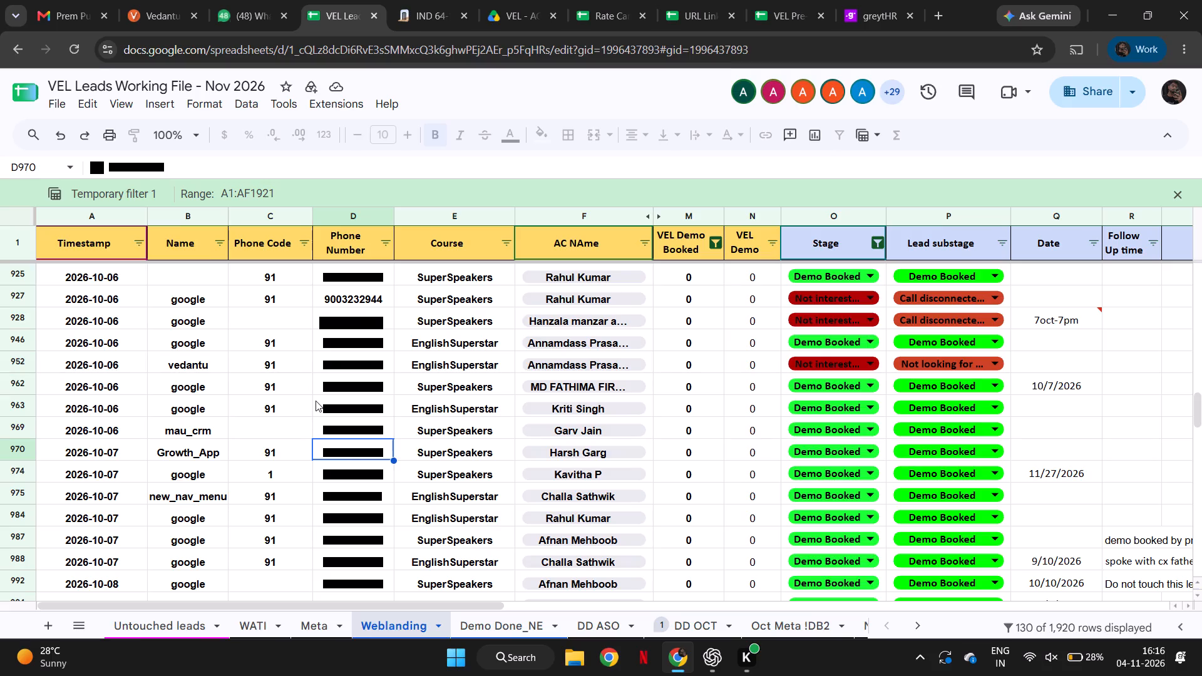
{"action": "key", "text": "ctrl+c"}
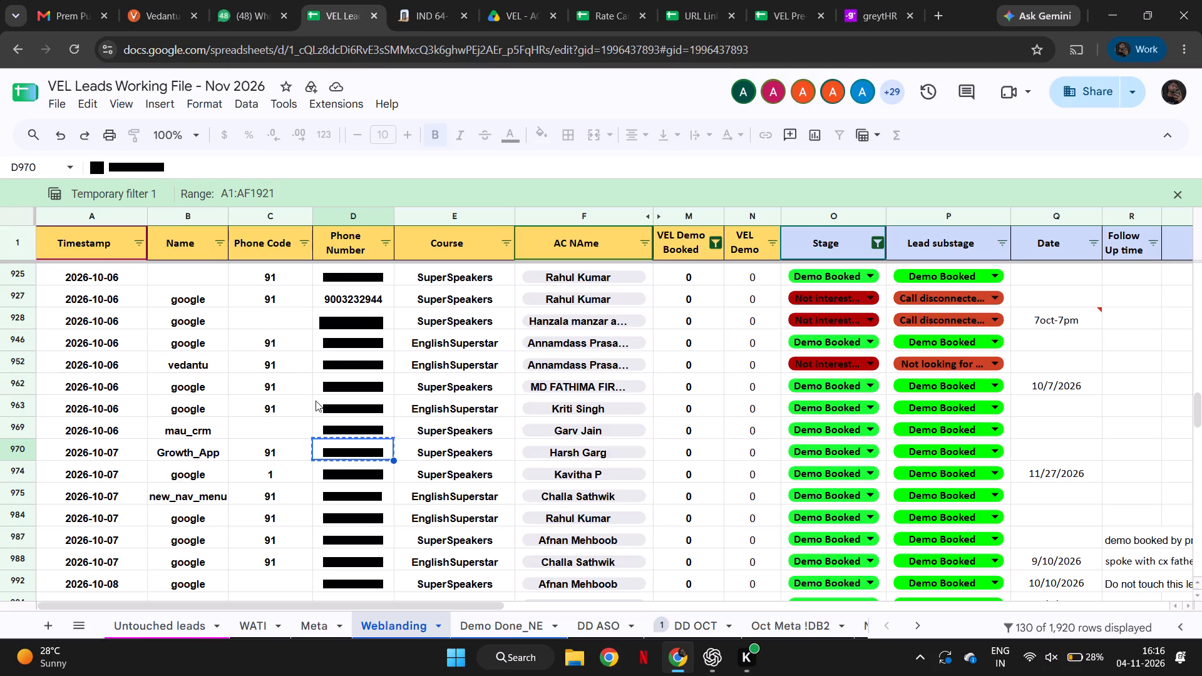
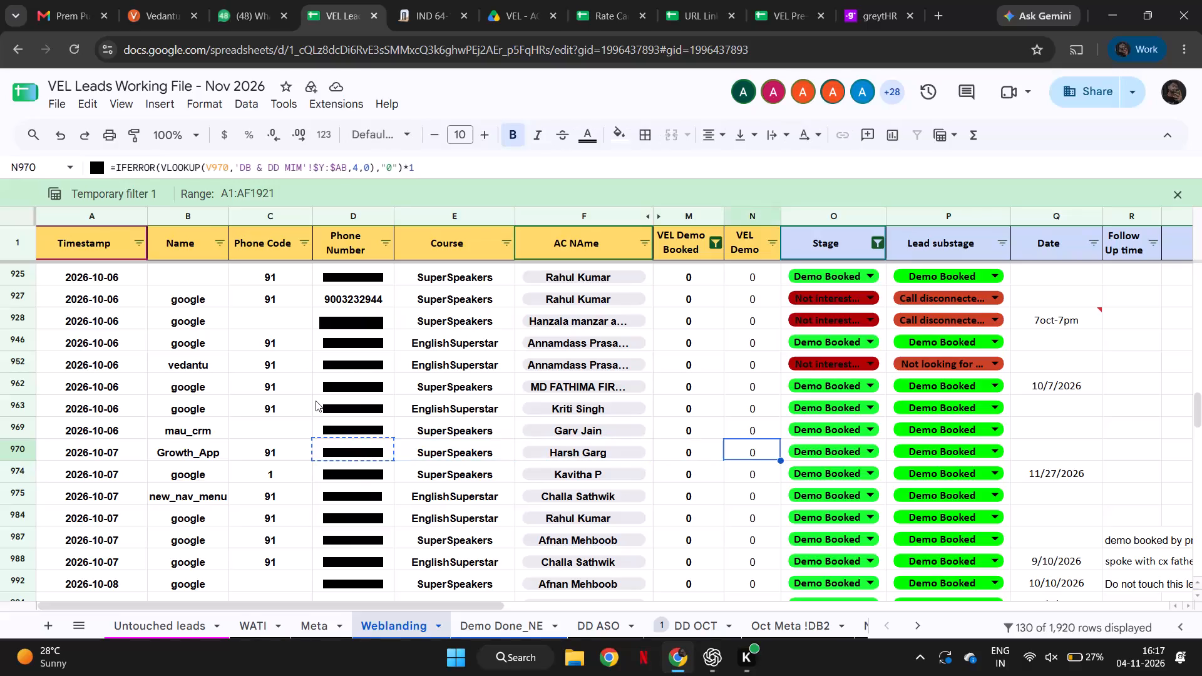
Set the stage of the SuperSpeakers lead in row 970 to Not interested.
{"action": "key", "text": "Right"}
{"action": "key", "text": "Return"}
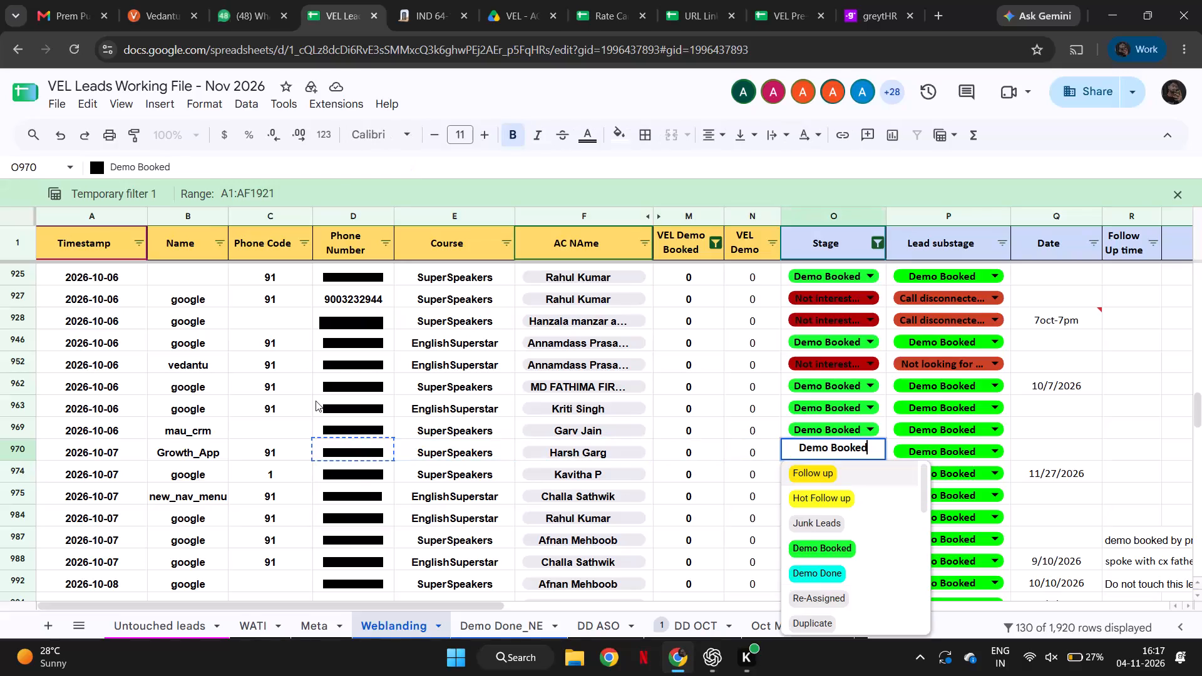
{"action": "key", "text": "Down"}
{"action": "key", "text": "Down"}
{"action": "key", "text": "Down"}
{"action": "key", "text": "Down"}
{"action": "key", "text": "Down"}
{"action": "key", "text": "Down"}
{"action": "key", "text": "Down"}
{"action": "key", "text": "Down"}
{"action": "key", "text": "Down"}
{"action": "key", "text": "Down"}
{"action": "key", "text": "Down"}
{"action": "key", "text": "Down"}
{"action": "key", "text": "Down"}
{"action": "key", "text": "Down"}
{"action": "key", "text": "Down"}
{"action": "key", "text": "Down"}
{"action": "key", "text": "Down"}
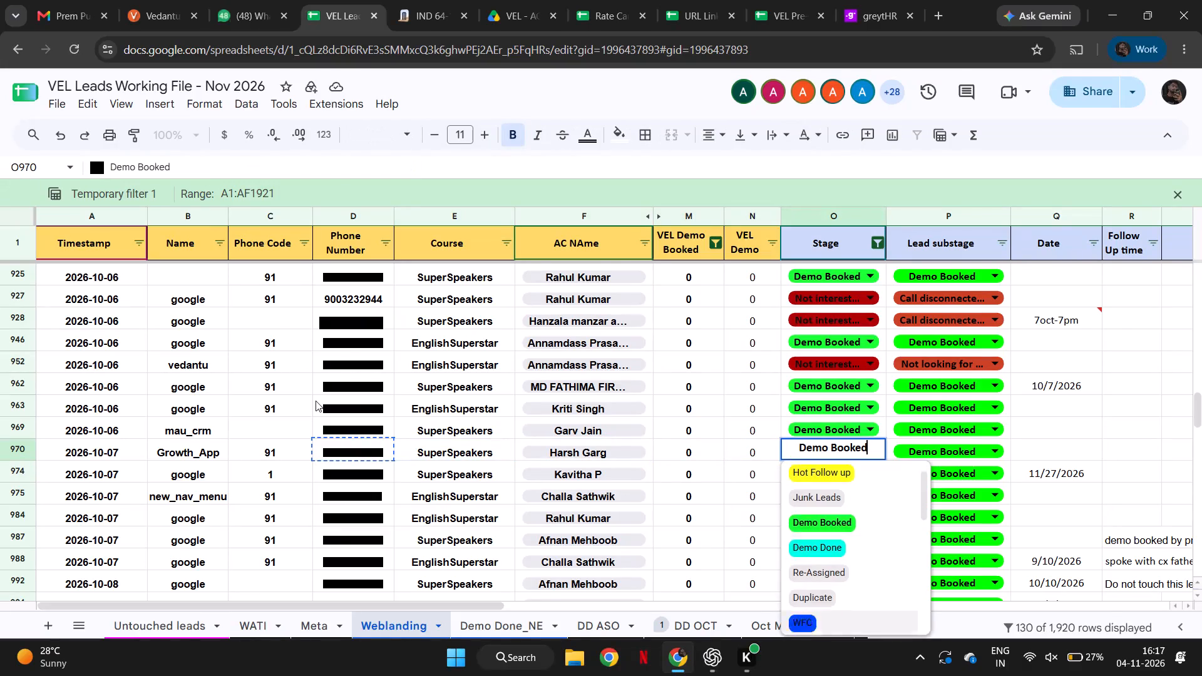
{"action": "key", "text": "Up"}
{"action": "key", "text": "Return"}
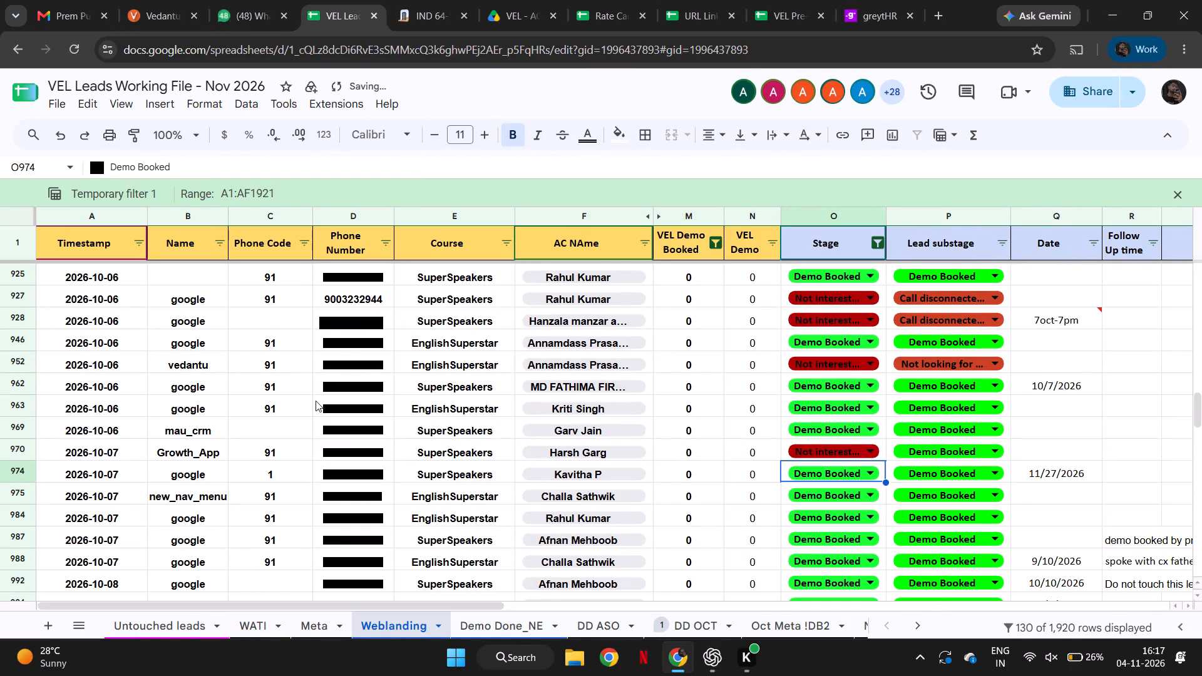
Set the lead substage in row 970 to "Call disconnected after listening Vedantu".
{"action": "key", "text": "Up"}
{"action": "key", "text": "Right"}
{"action": "key", "text": "Return"}
{"action": "key", "text": "Down"}
{"action": "key", "text": "Down"}
{"action": "key", "text": "Down"}
{"action": "key", "text": "Down"}
{"action": "key", "text": "Down"}
{"action": "key", "text": "Down"}
{"action": "key", "text": "Down"}
{"action": "key", "text": "Down"}
{"action": "key", "text": "Down"}
{"action": "key", "text": "Down"}
{"action": "key", "text": "Down"}
{"action": "key", "text": "Down"}
{"action": "key", "text": "Down"}
{"action": "key", "text": "Down"}
{"action": "key", "text": "Down"}
{"action": "key", "text": "Down"}
{"action": "key", "text": "Down"}
{"action": "key", "text": "Down"}
{"action": "key", "text": "Down"}
{"action": "key", "text": "Down"}
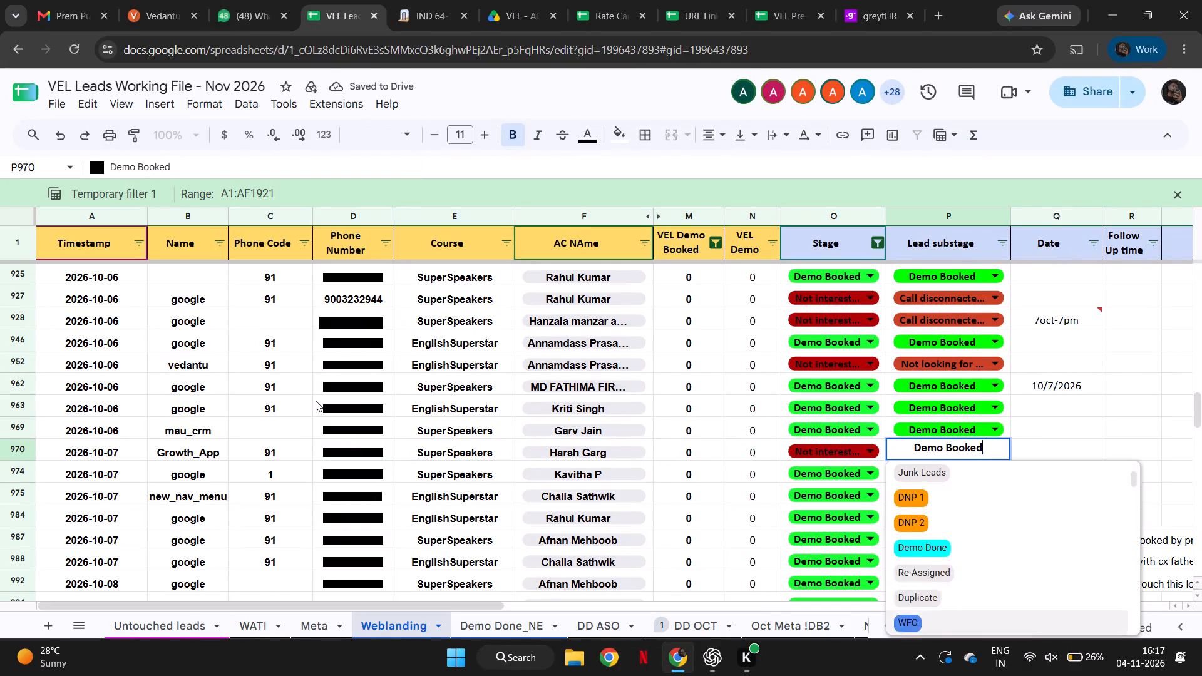
{"action": "key", "text": "Up"}
{"action": "key", "text": "Up"}
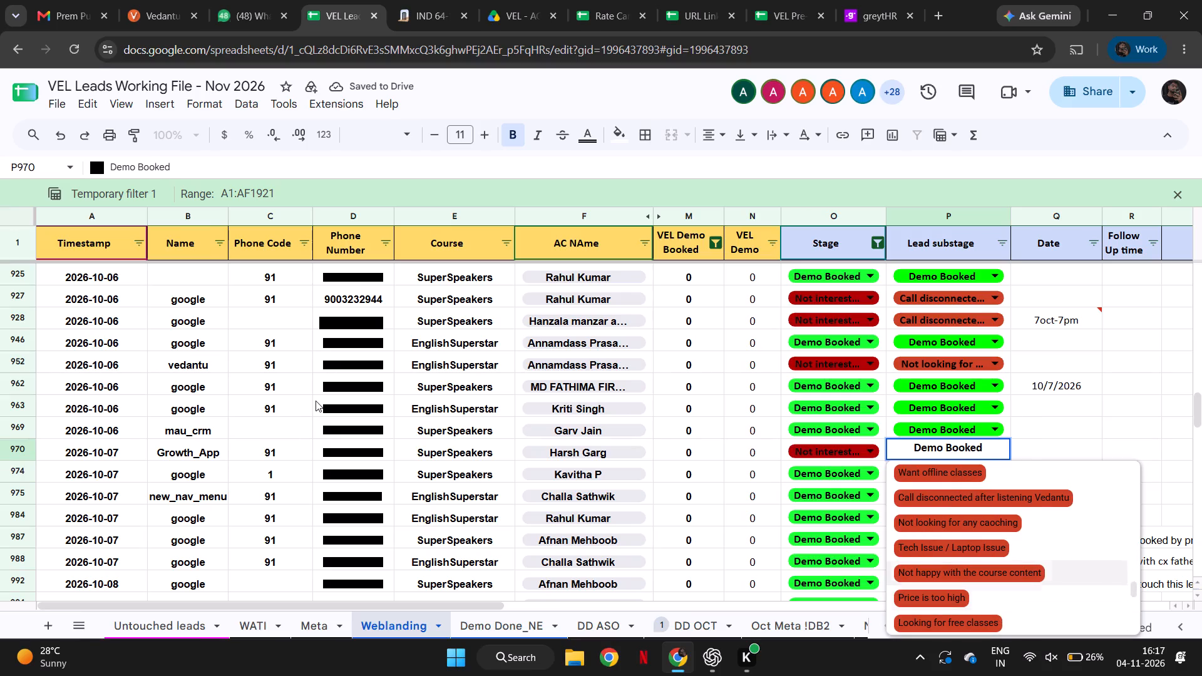
{"action": "key", "text": "Up"}
{"action": "key", "text": "Up"}
{"action": "key", "text": "Up"}
{"action": "key", "text": "Return"}
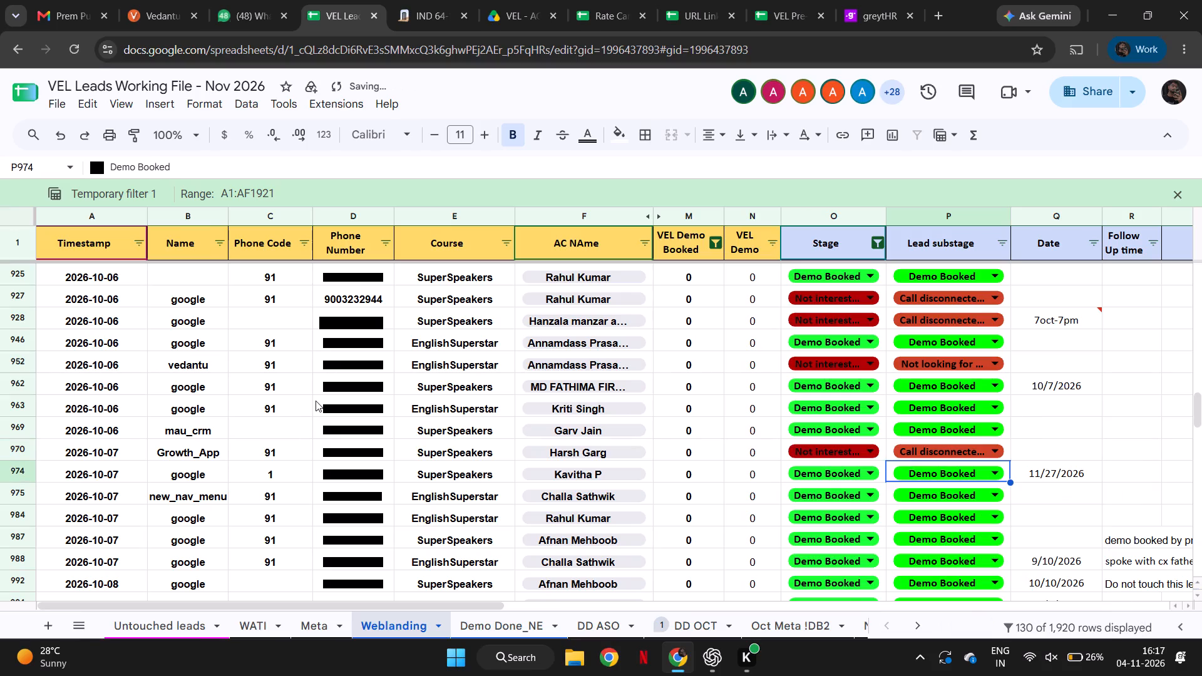
Select the phone number of the demo-booked SuperSpeakers lead in row 974.
{"action": "key", "text": "Left"}
{"action": "key", "text": "Left"}
{"action": "key", "text": "Left"}
{"action": "key", "text": "Left"}
{"action": "key", "text": "Left"}
{"action": "key", "text": "Left"}
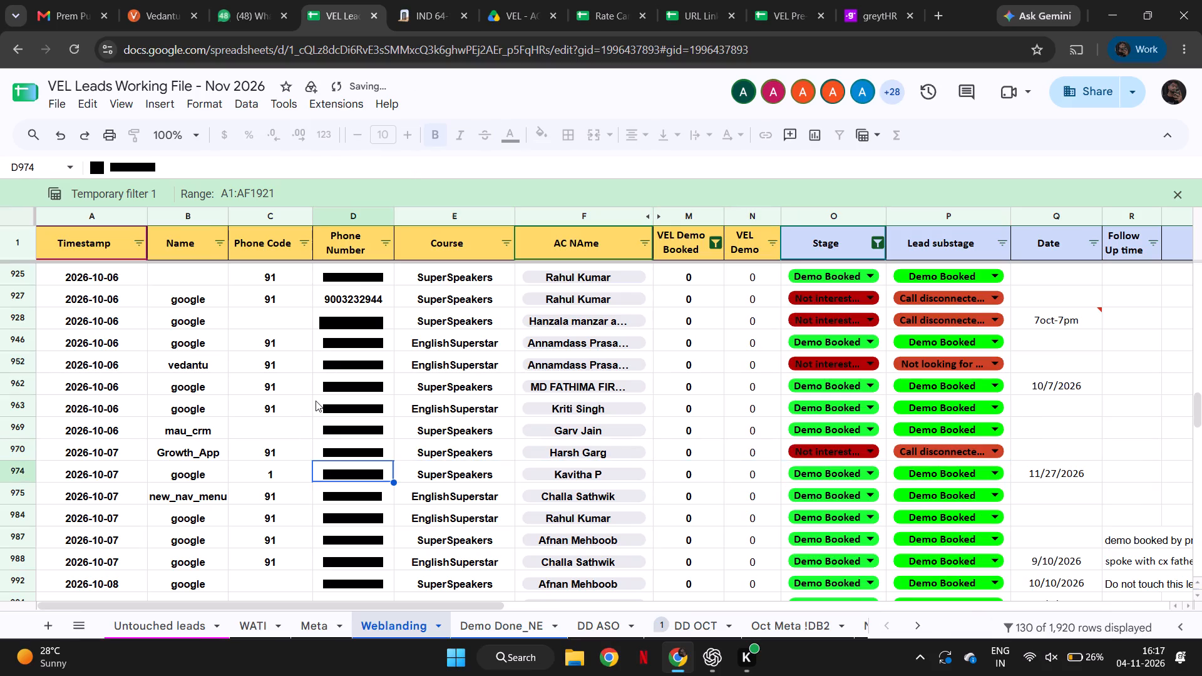
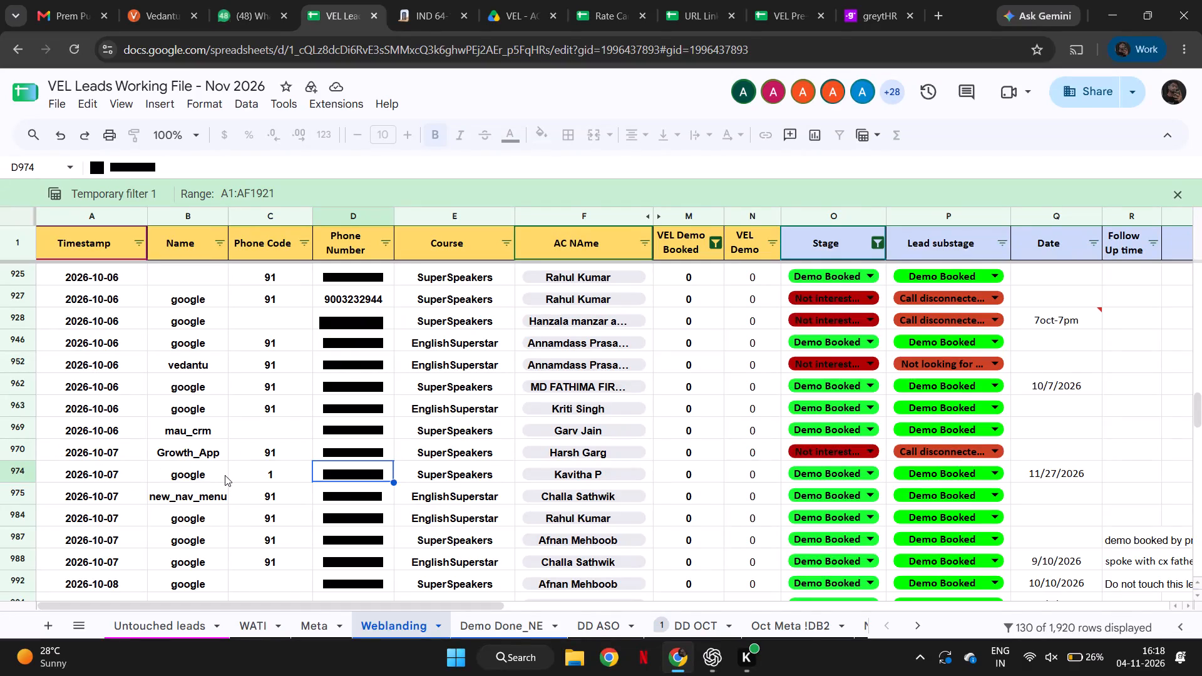
Copy the phone number of the demo-booked SuperSpeakers lead in row 974.
{"action": "left_click", "coordinate": [317, 464]}
{"action": "key", "text": "ctrl+c"}
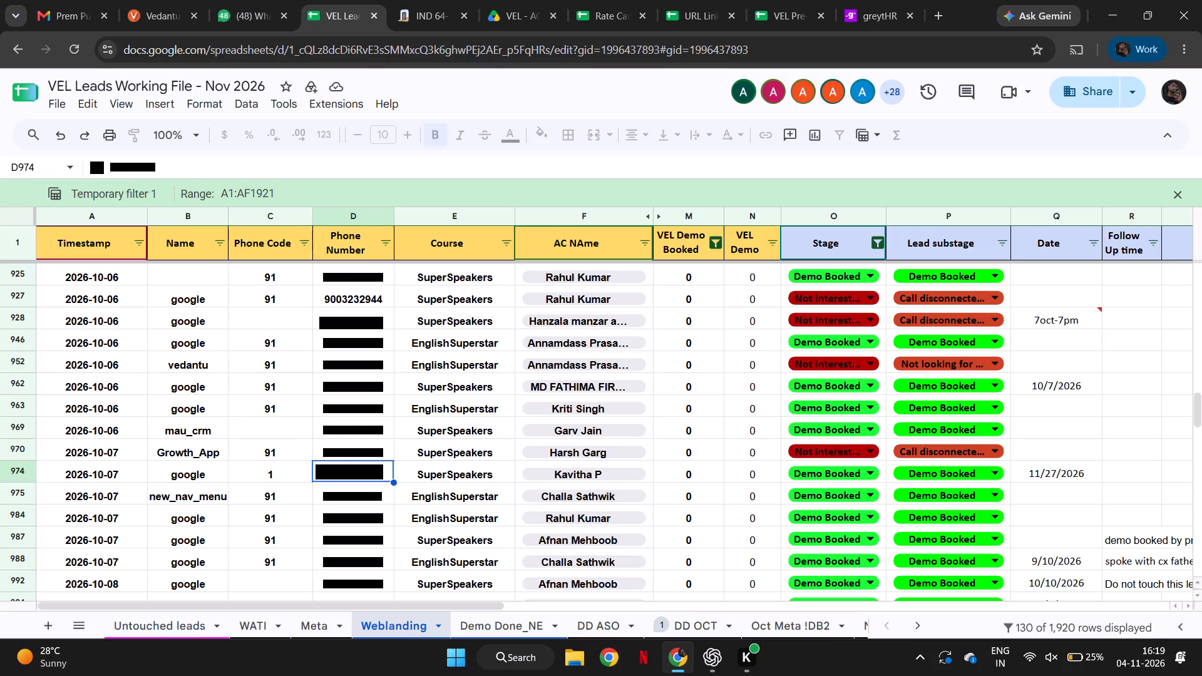
Copy the phone number of the demo-booked EnglishSuperstar lead in row 975.
{"action": "key", "text": "Down"}
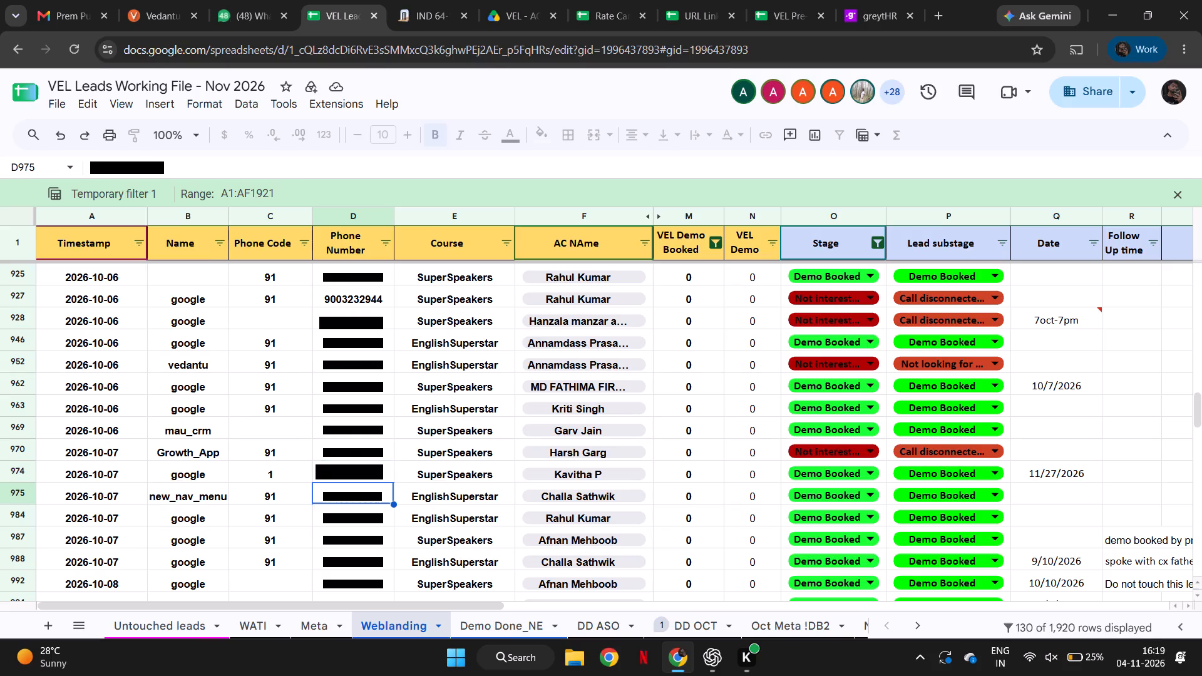
{"action": "key", "text": "ctrl+c"}
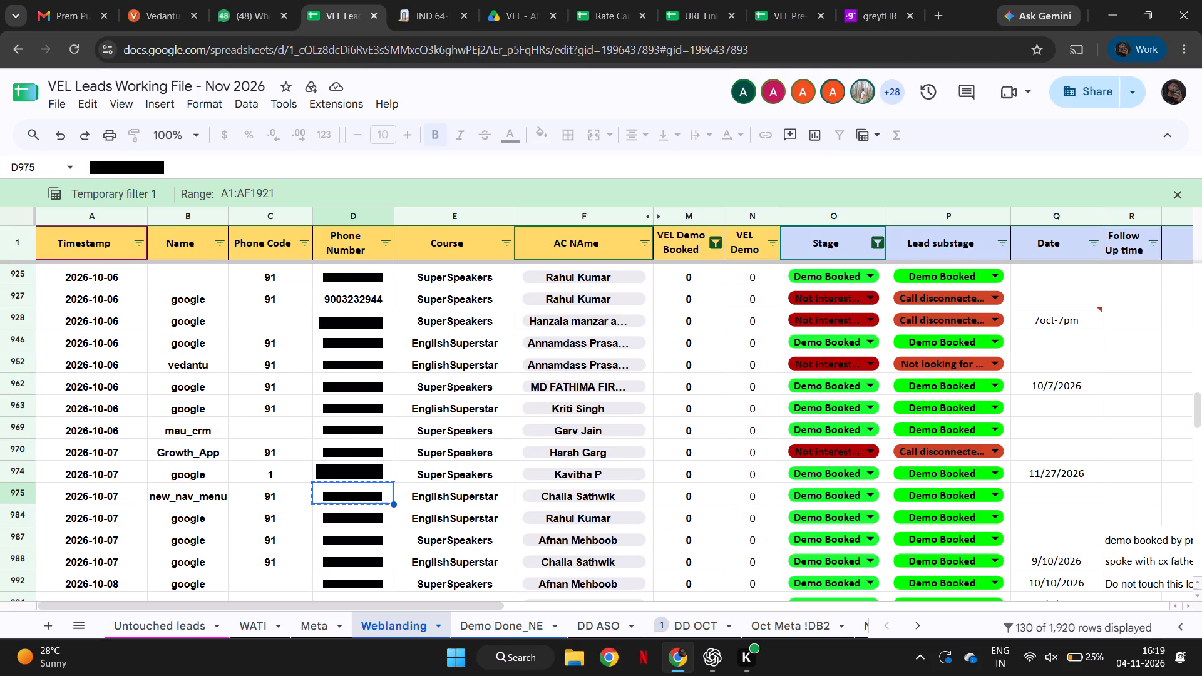
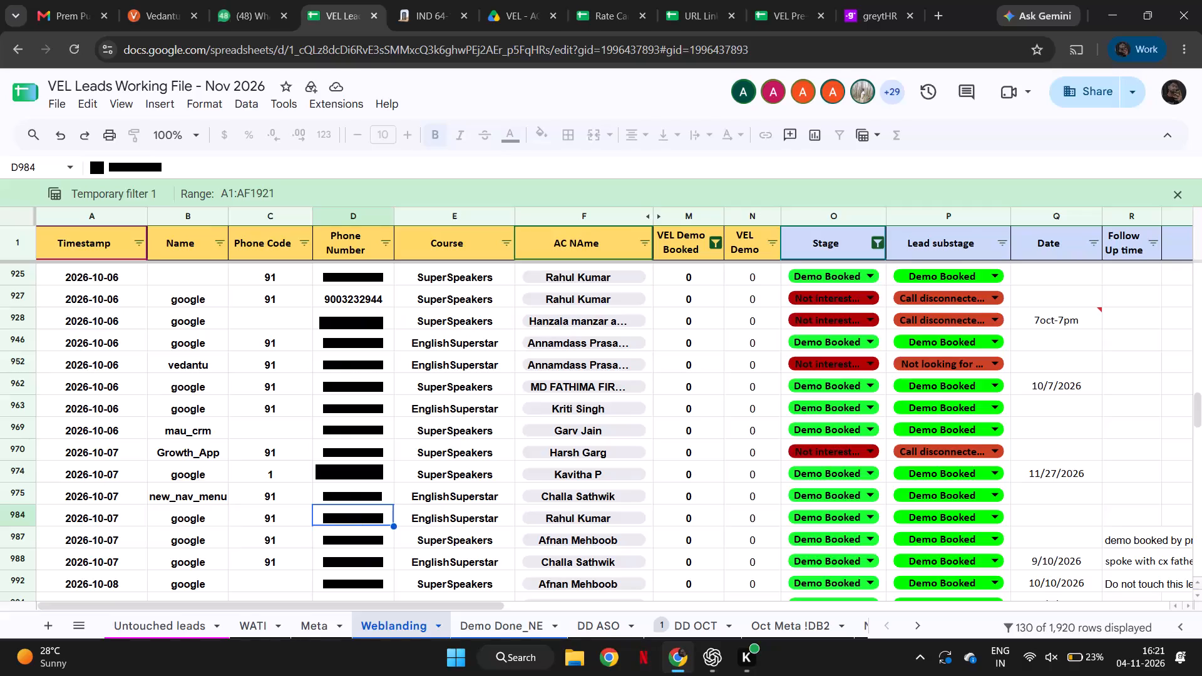
Copy the phone number of the demo-booked EnglishSuperstar lead in row 984.
{"action": "key", "text": "ctrl+c"}
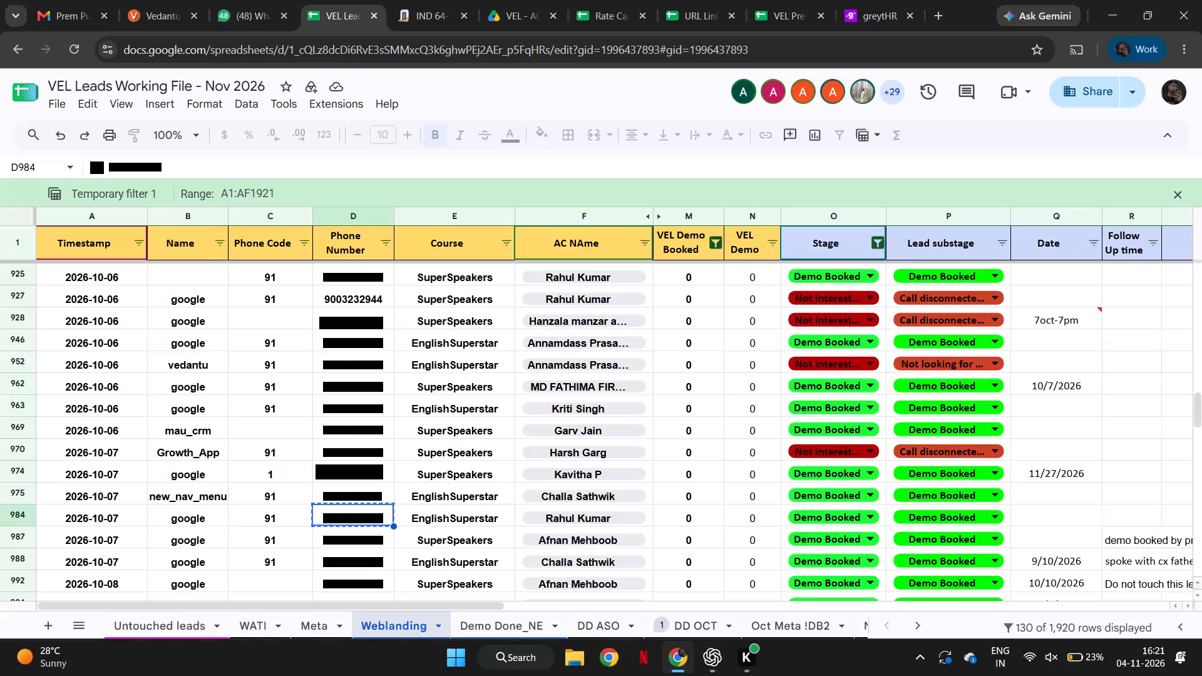
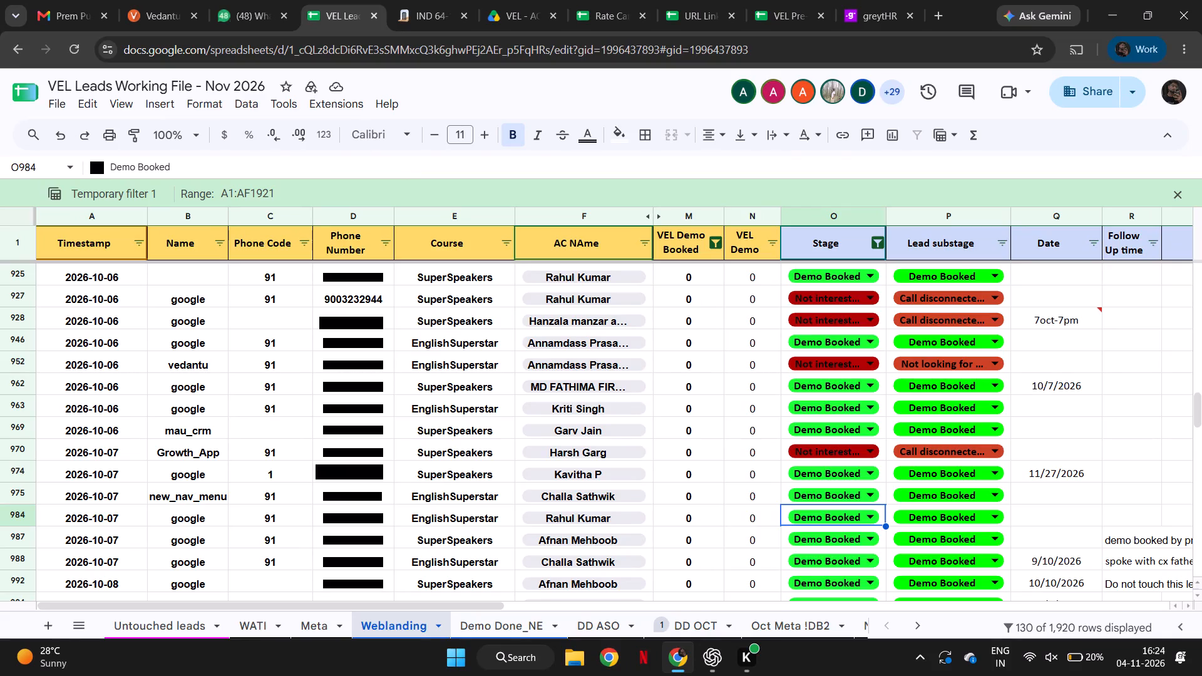
Set the stage of the EnglishSuperstar lead in row 984 to Not Interested.
{"action": "key", "text": "Down"}
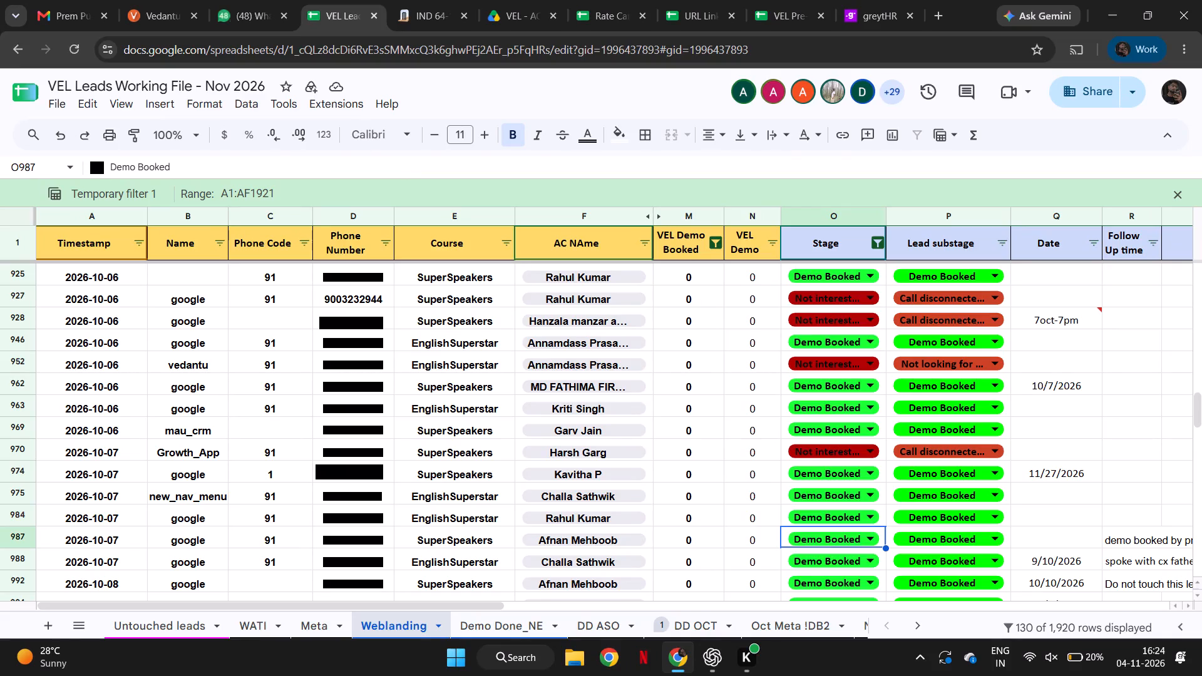
{"action": "key", "text": "Up"}
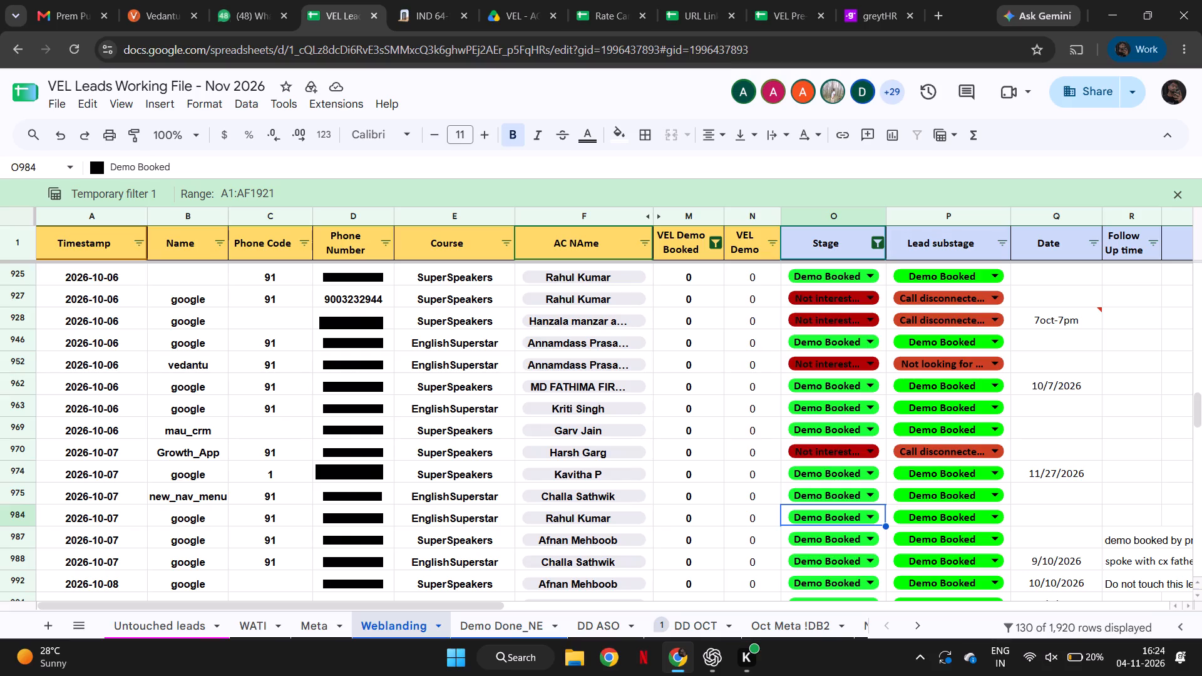
{"action": "key", "text": "Return"}
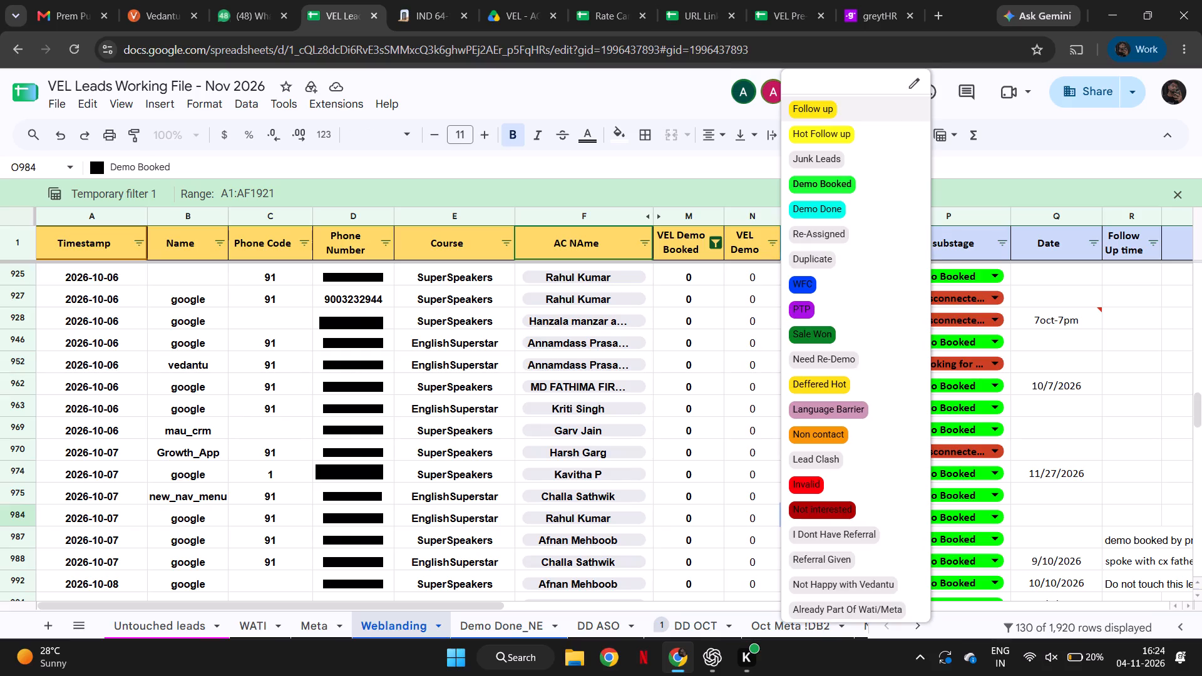
{"action": "key", "text": "Down"}
{"action": "key", "text": "Down"}
{"action": "key", "text": "Down"}
{"action": "key", "text": "Down"}
{"action": "key", "text": "Down"}
{"action": "key", "text": "Down"}
{"action": "key", "text": "Down"}
{"action": "key", "text": "Down"}
{"action": "key", "text": "Down"}
{"action": "key", "text": "Down"}
{"action": "key", "text": "Down"}
{"action": "key", "text": "Down"}
{"action": "key", "text": "Down"}
{"action": "key", "text": "Down"}
{"action": "key", "text": "Down"}
{"action": "key", "text": "Down"}
{"action": "key", "text": "Down"}
{"action": "key", "text": "Down"}
{"action": "key", "text": "Down"}
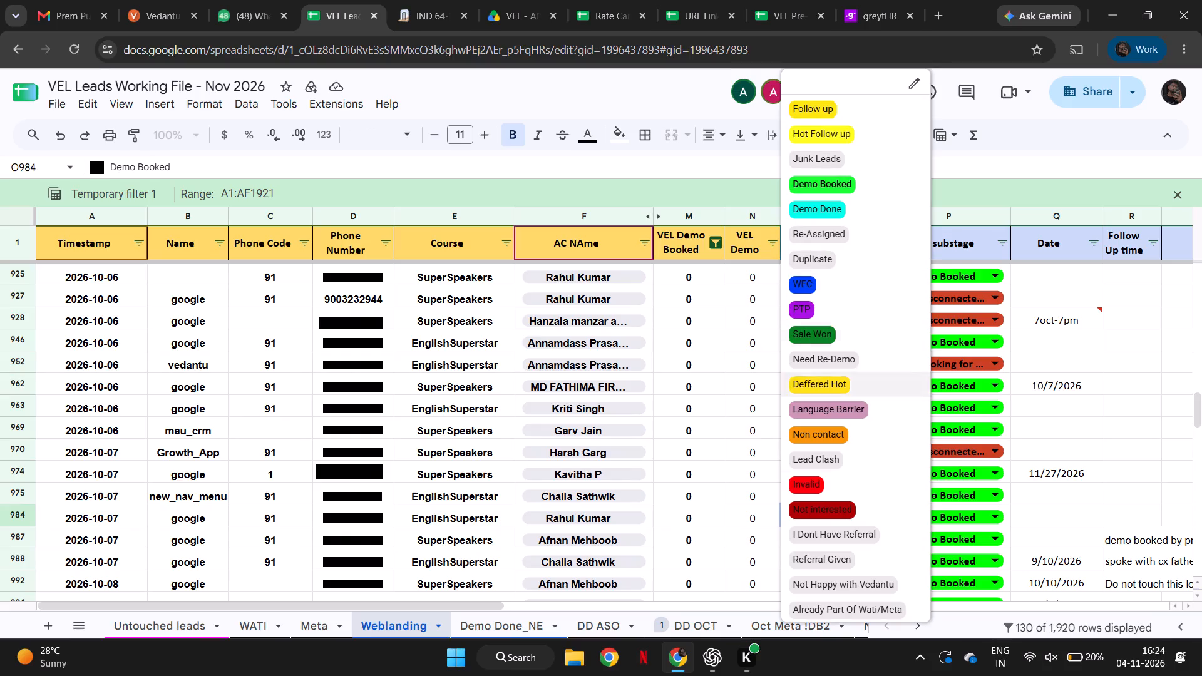
{"action": "key", "text": "Up"}
{"action": "key", "text": "Up"}
{"action": "key", "text": "Up"}
{"action": "key", "text": "Return"}
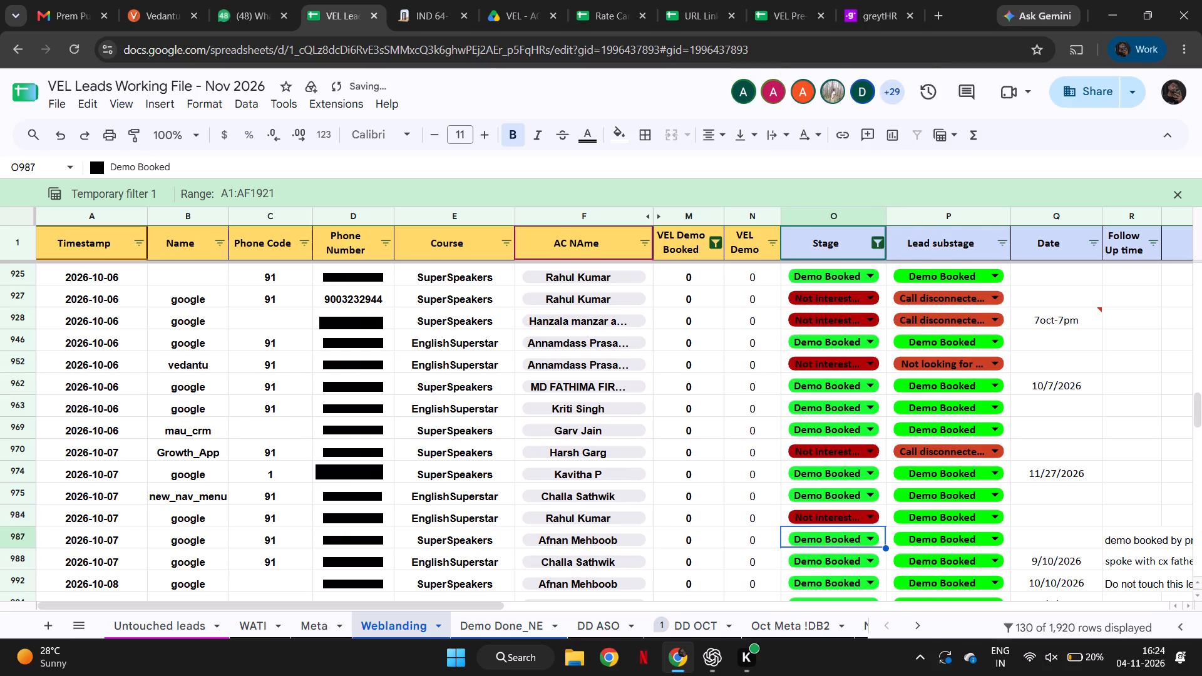
Set the lead substage of the row 984 lead to "Not looking for any caoching".
{"action": "key", "text": "Up"}
{"action": "key", "text": "Right"}
{"action": "key", "text": "Return"}
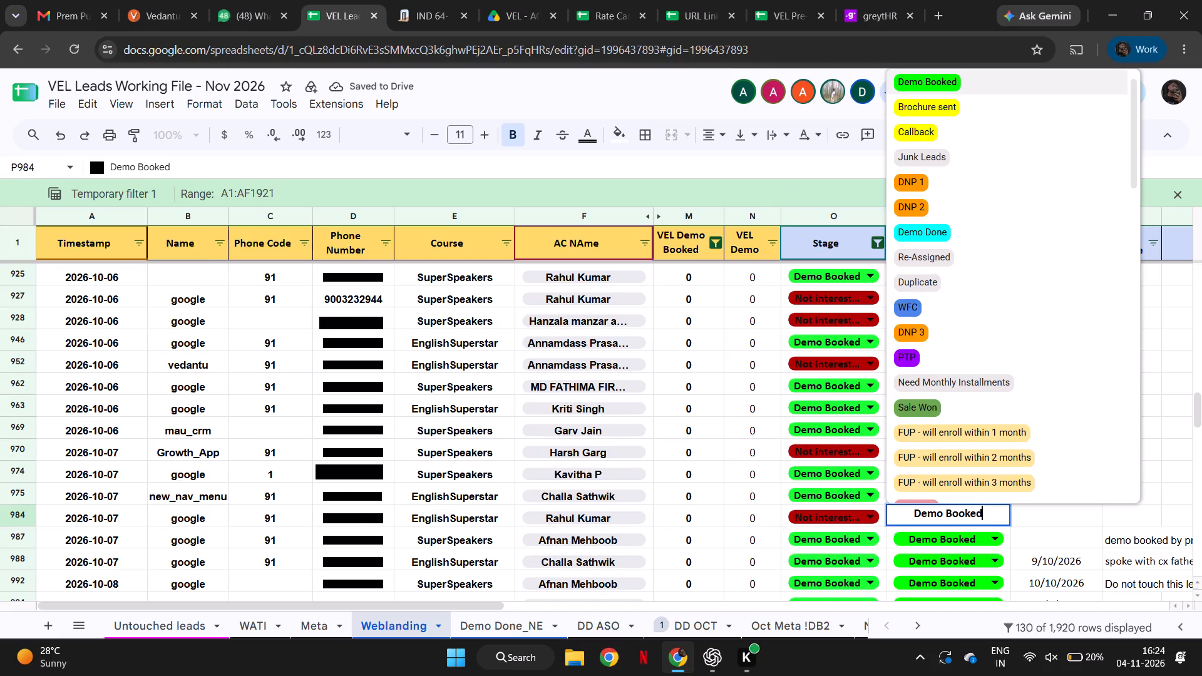
{"action": "key", "text": "Down"}
{"action": "key", "text": "Down"}
{"action": "key", "text": "Down"}
{"action": "key", "text": "Down"}
{"action": "key", "text": "Down"}
{"action": "key", "text": "Down"}
{"action": "key", "text": "Down"}
{"action": "key", "text": "Down"}
{"action": "key", "text": "Down"}
{"action": "key", "text": "Down"}
{"action": "key", "text": "Down"}
{"action": "key", "text": "Down"}
{"action": "key", "text": "Down"}
{"action": "key", "text": "Down"}
{"action": "key", "text": "Down"}
{"action": "key", "text": "Down"}
{"action": "key", "text": "Down"}
{"action": "key", "text": "Down"}
{"action": "key", "text": "Down"}
{"action": "key", "text": "Down"}
{"action": "key", "text": "Down"}
{"action": "key", "text": "Down"}
{"action": "key", "text": "Down"}
{"action": "key", "text": "Down"}
{"action": "key", "text": "Down"}
{"action": "key", "text": "Down"}
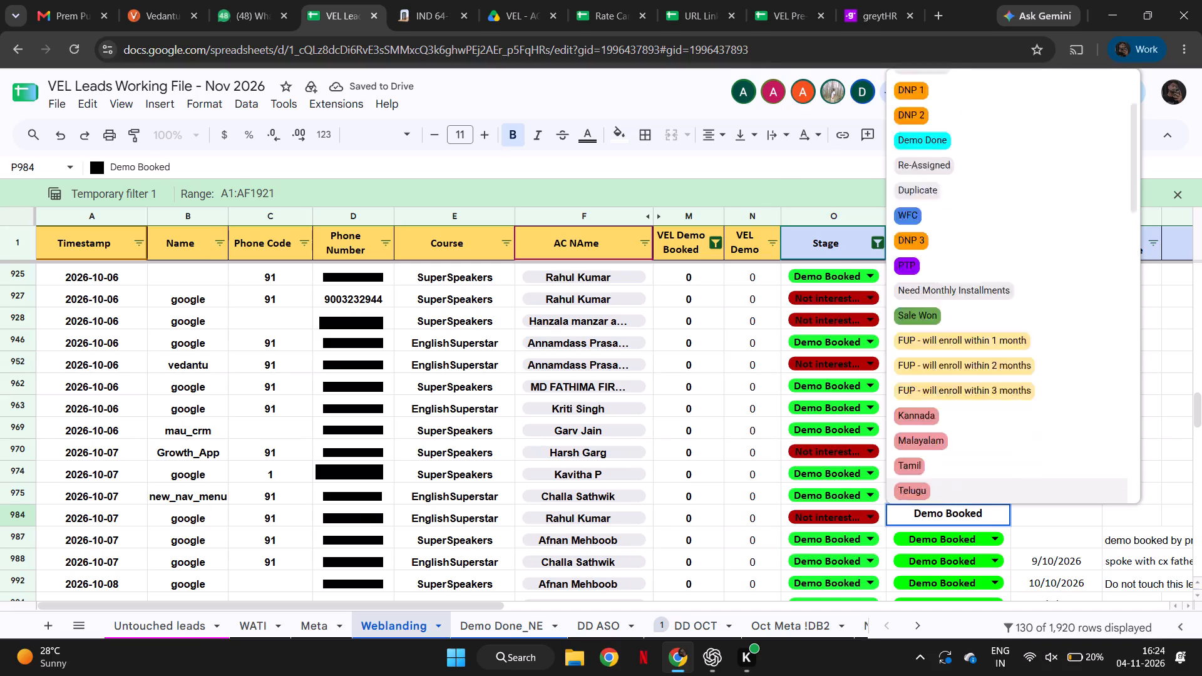
{"action": "key", "text": "Down"}
{"action": "key", "text": "Down"}
{"action": "key", "text": "Down"}
{"action": "key", "text": "Down"}
{"action": "key", "text": "Down"}
{"action": "key", "text": "Down"}
{"action": "key", "text": "Down"}
{"action": "key", "text": "Down"}
{"action": "key", "text": "Down"}
{"action": "key", "text": "Down"}
{"action": "key", "text": "Down"}
{"action": "key", "text": "Down"}
{"action": "key", "text": "Down"}
{"action": "key", "text": "Down"}
{"action": "key", "text": "Down"}
{"action": "key", "text": "Down"}
{"action": "key", "text": "Down"}
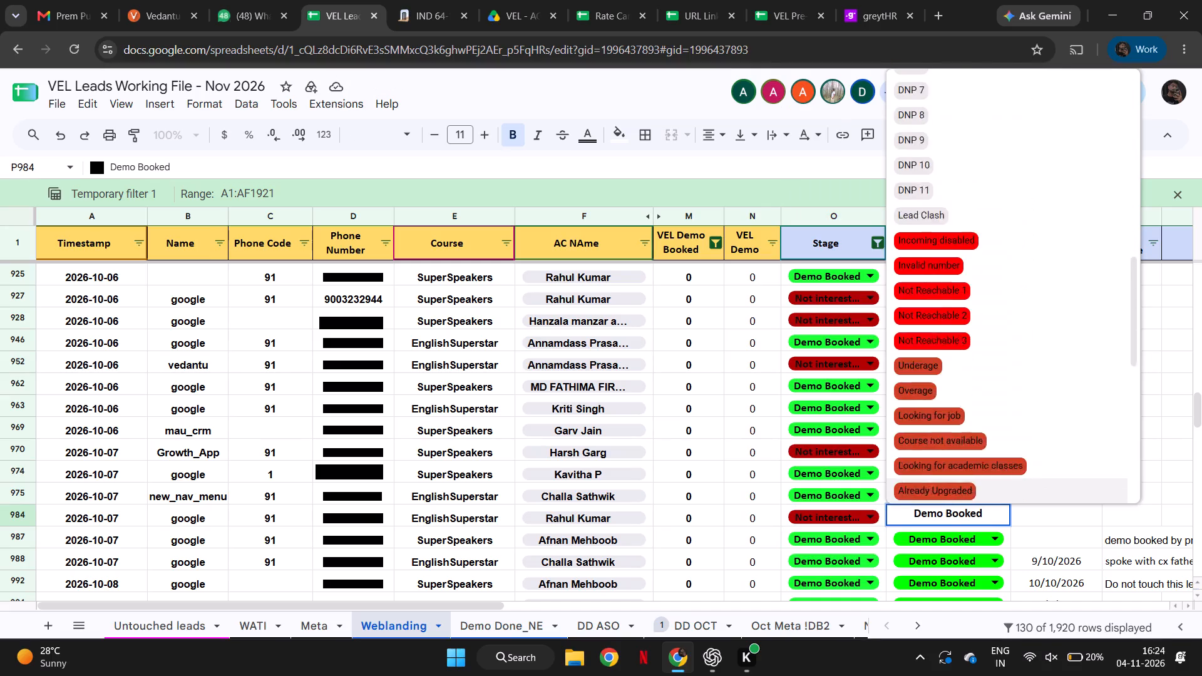
{"action": "key", "text": "Down"}
{"action": "key", "text": "Down"}
{"action": "key", "text": "Down"}
{"action": "key", "text": "Down"}
{"action": "key", "text": "Down"}
{"action": "key", "text": "Down"}
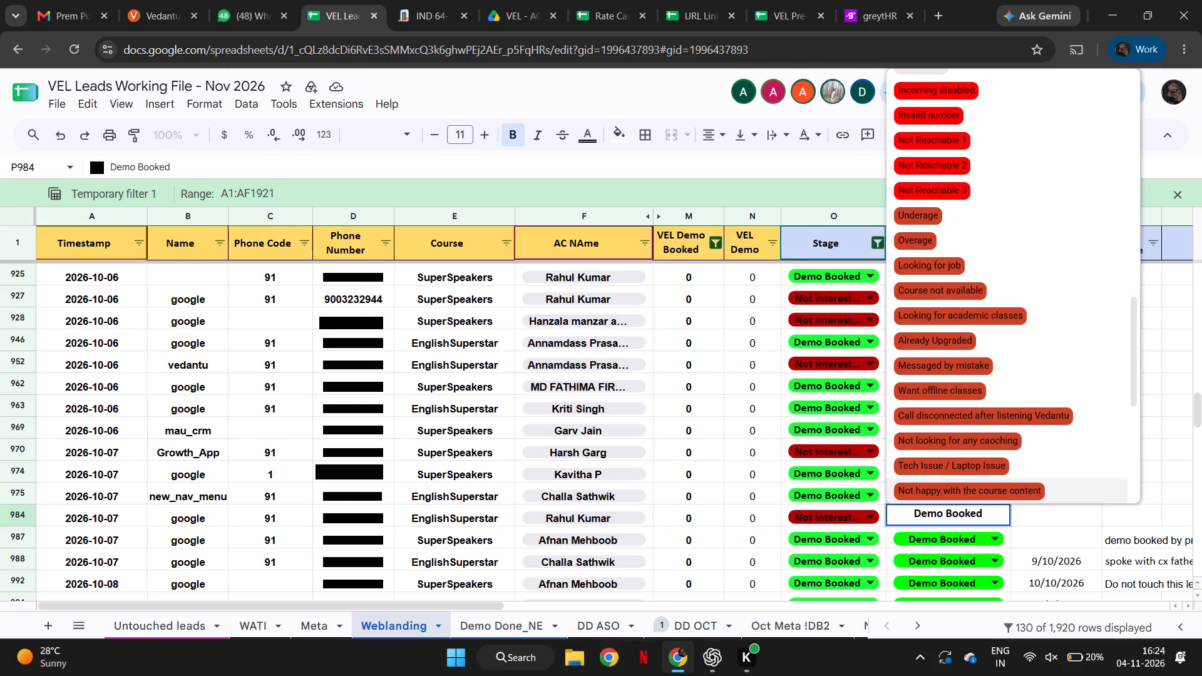
{"action": "key", "text": "Up"}
{"action": "key", "text": "Up"}
{"action": "key", "text": "Return"}
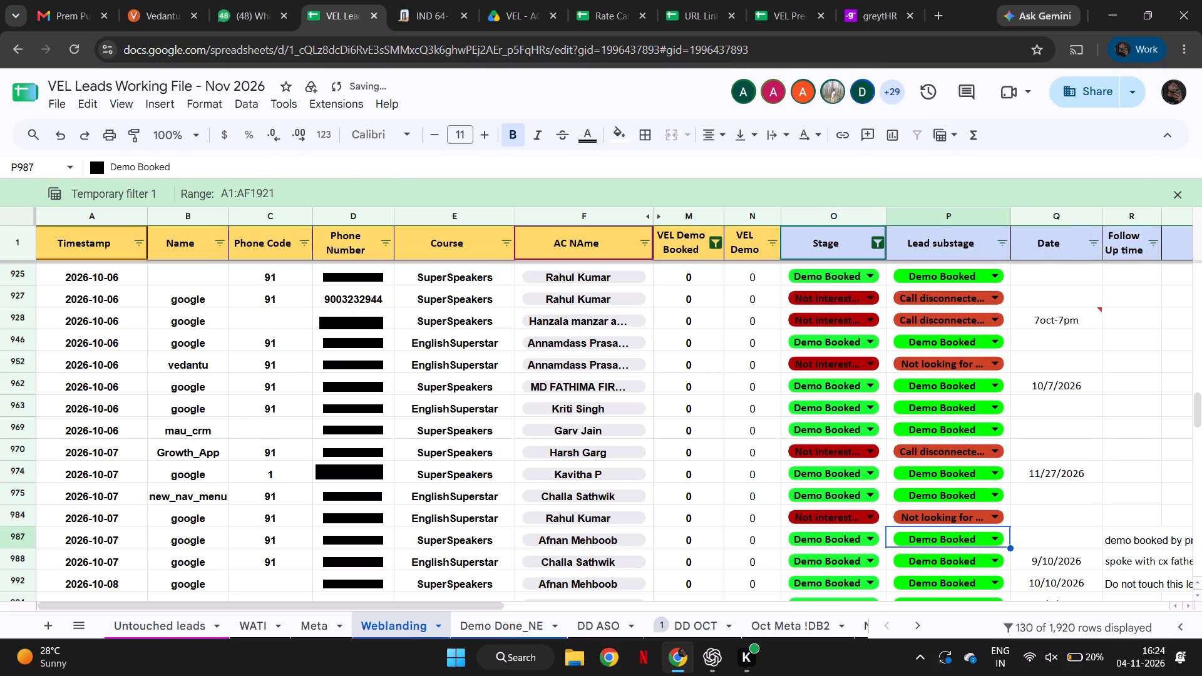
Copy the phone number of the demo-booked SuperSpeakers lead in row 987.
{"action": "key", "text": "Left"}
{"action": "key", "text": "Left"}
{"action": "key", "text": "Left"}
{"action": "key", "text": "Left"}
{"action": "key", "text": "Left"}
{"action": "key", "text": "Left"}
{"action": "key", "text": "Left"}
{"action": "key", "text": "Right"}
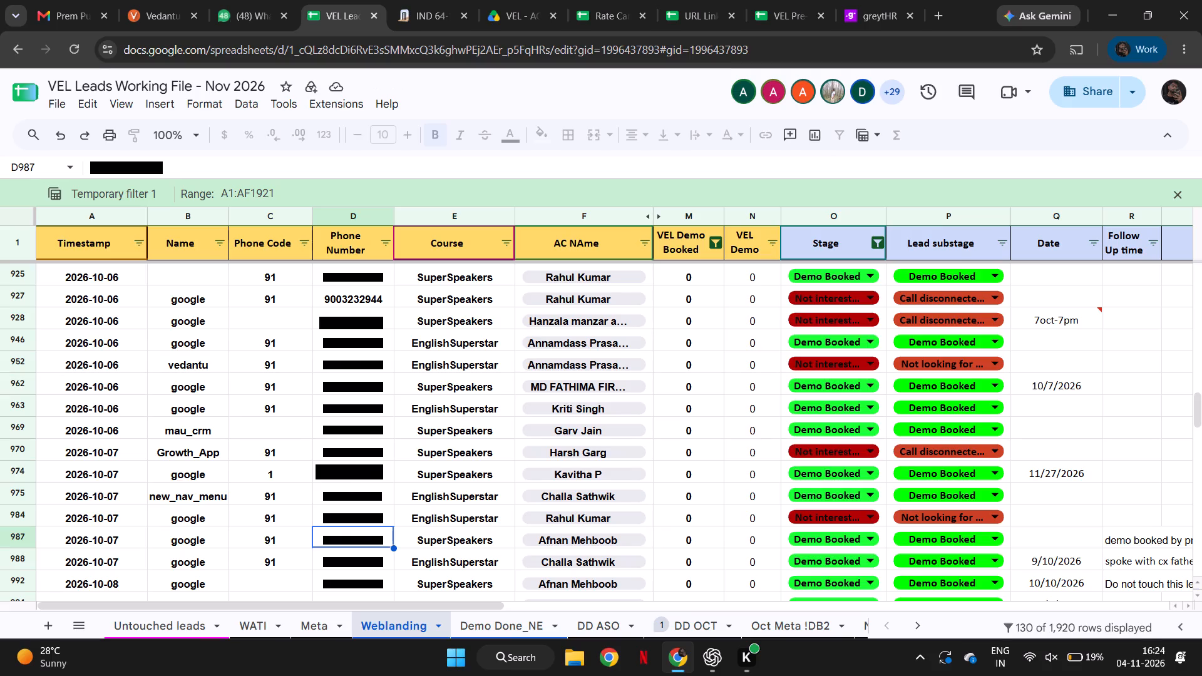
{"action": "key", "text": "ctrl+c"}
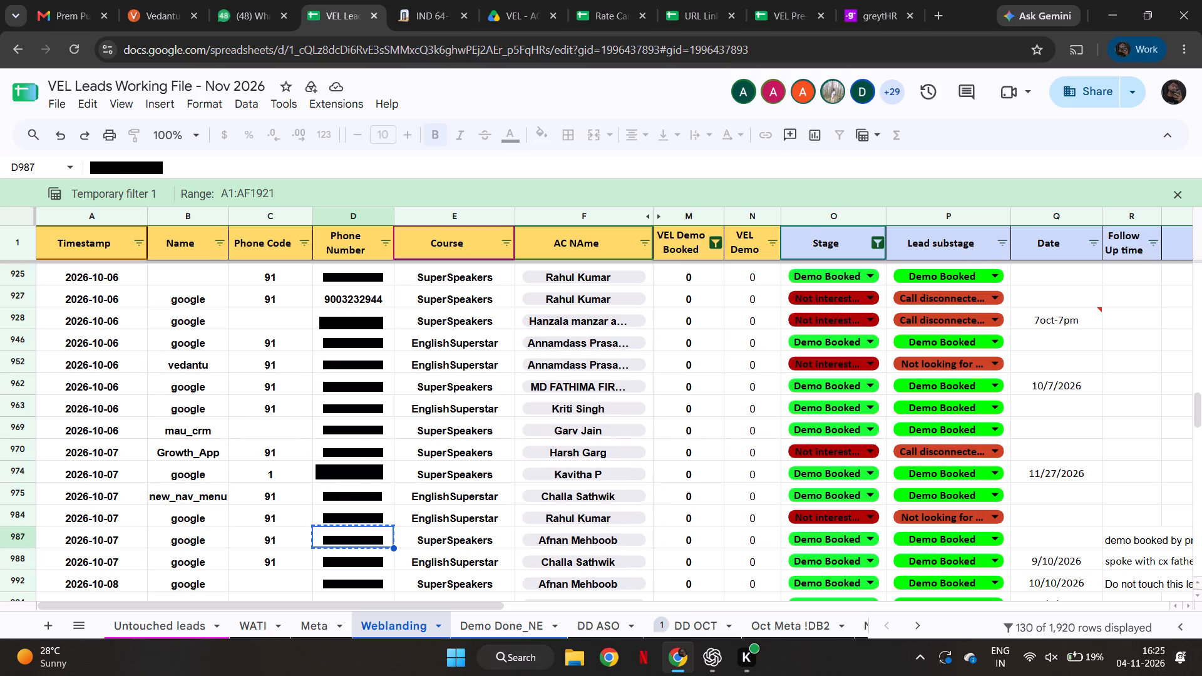
Check the edit history of the "demo booked by prasanna" note in row 987's Follow Up time cell.
{"action": "scroll", "coordinate": [317, 464], "scroll_direction": "left", "scroll_amount": 4}
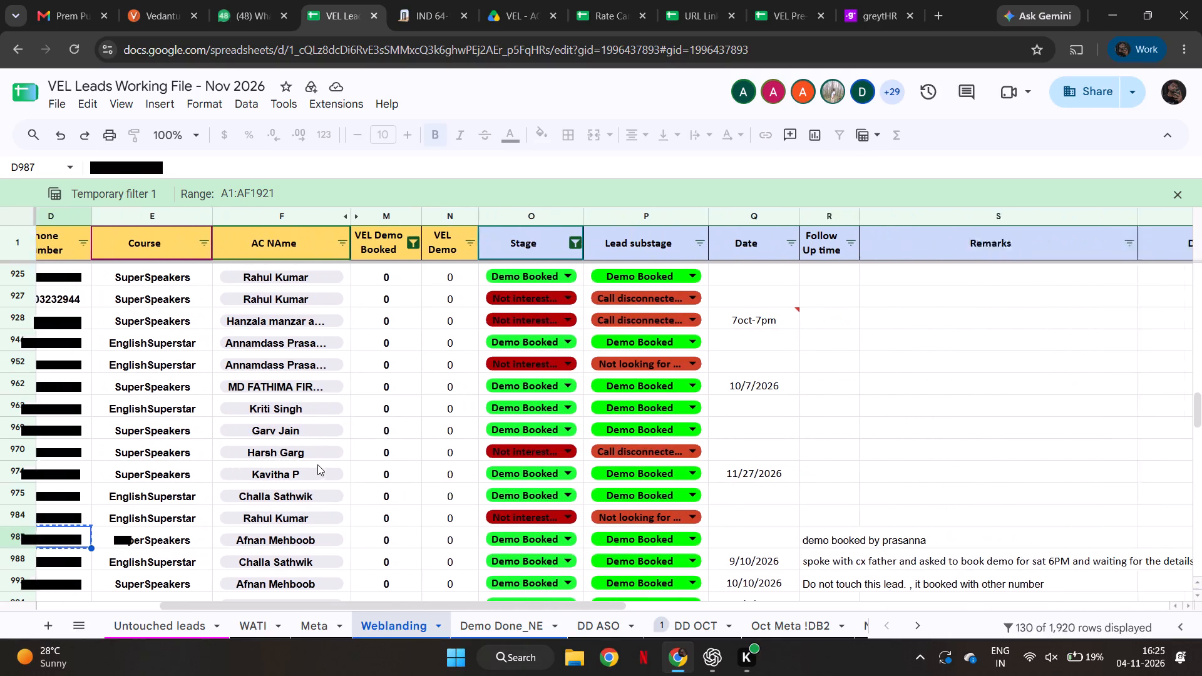
{"action": "scroll", "coordinate": [317, 464], "scroll_direction": "left", "scroll_amount": 1}
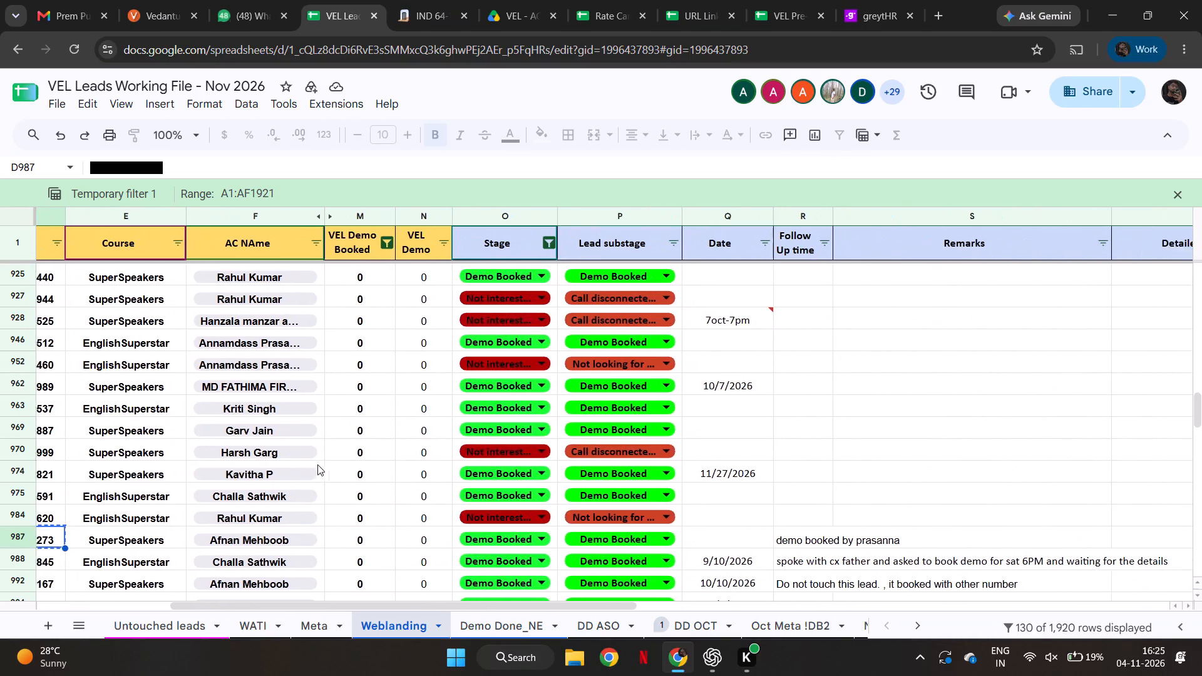
{"action": "scroll", "coordinate": [317, 464], "scroll_direction": "left", "scroll_amount": 1}
{"action": "left_click", "coordinate": [930, 530]}
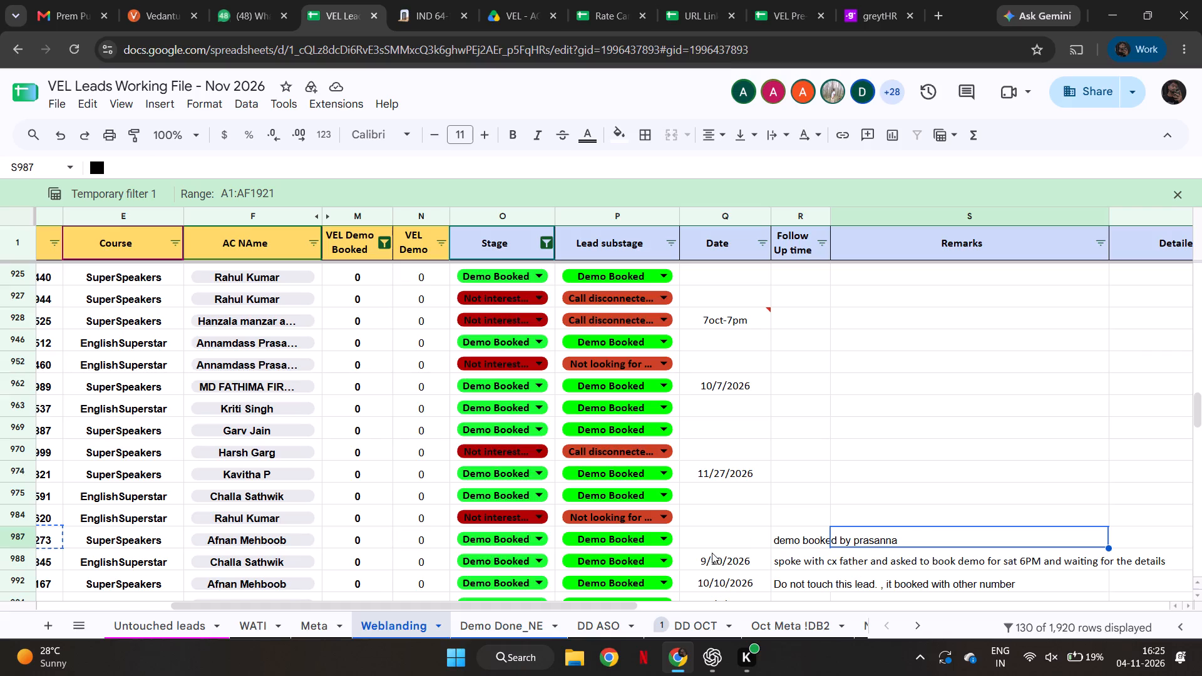
{"action": "left_click", "coordinate": [788, 538]}
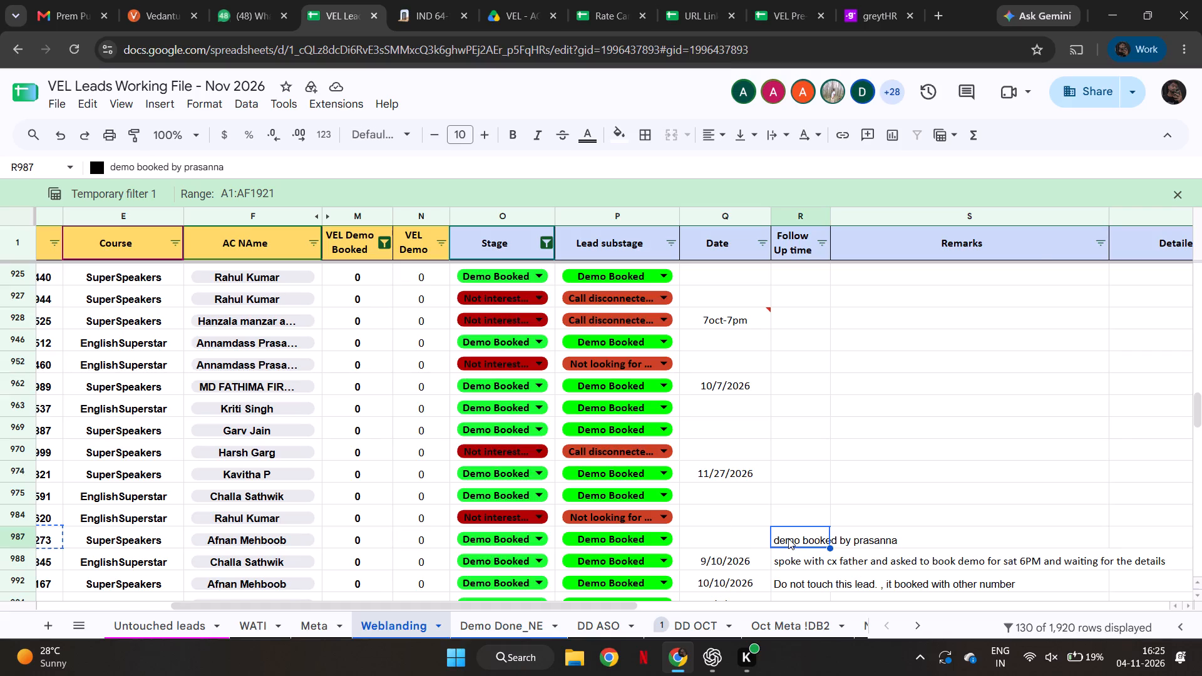
{"action": "right_click", "coordinate": [788, 538]}
{"action": "left_click", "coordinate": [833, 560]}
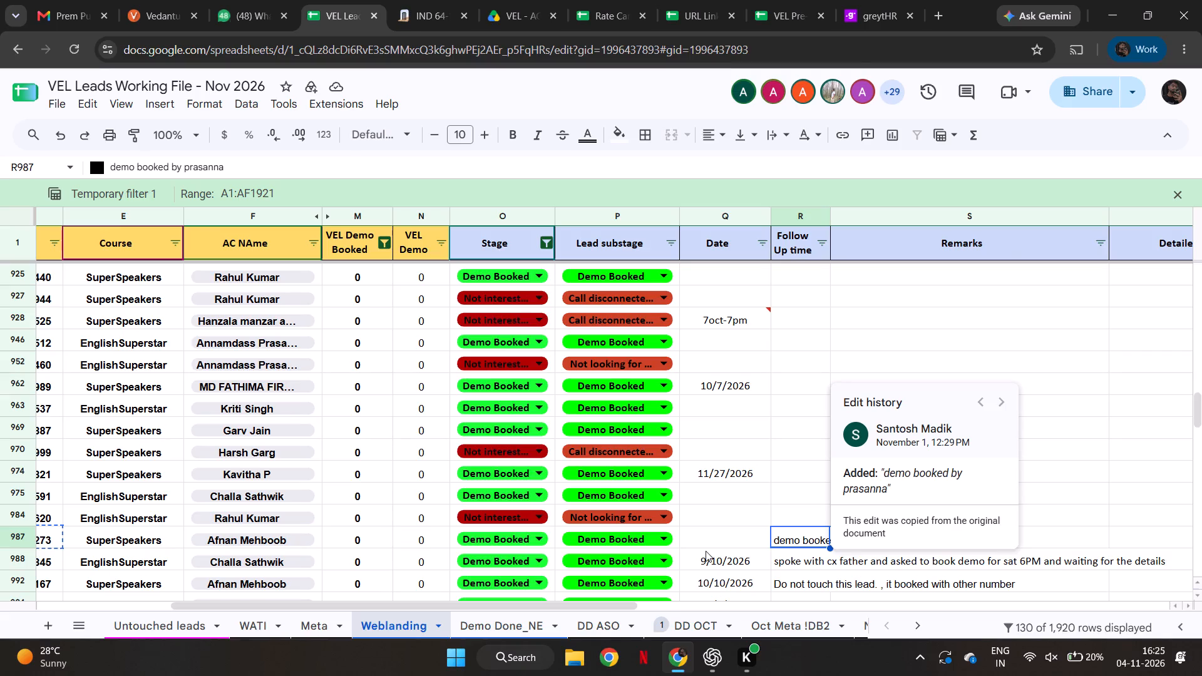
{"action": "left_click", "coordinate": [706, 551]}
{"action": "left_click", "coordinate": [708, 541]}
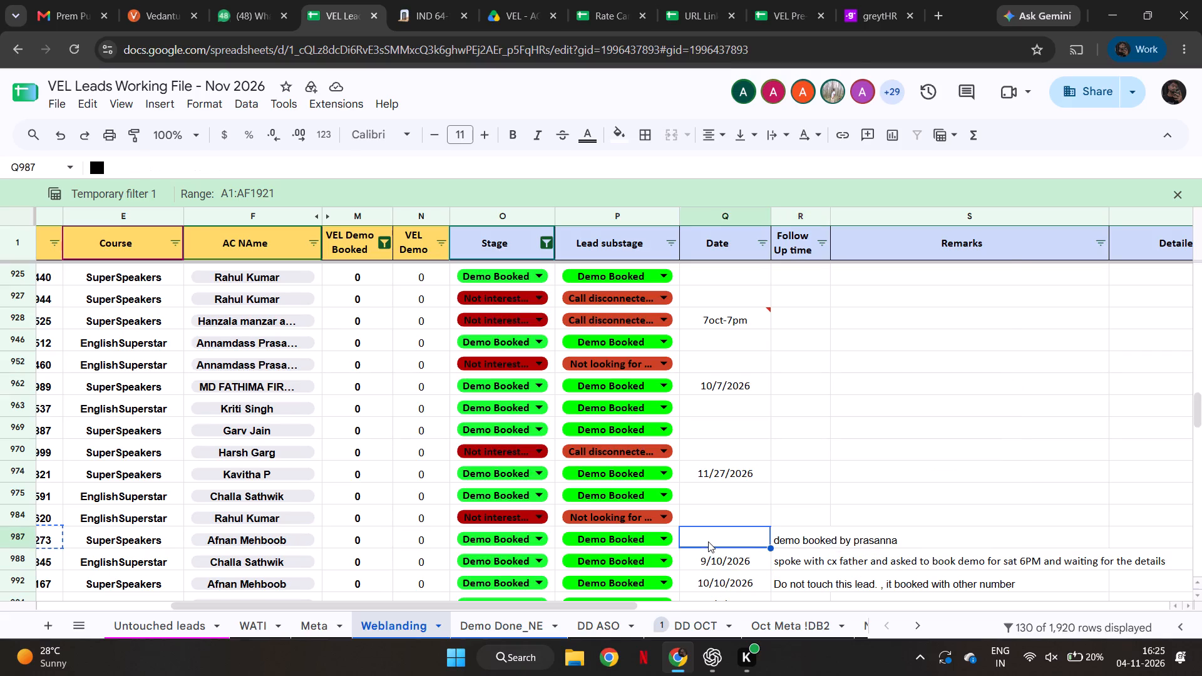
Copy the phone number of the SuperSpeakers lead in row 987 again.
{"action": "scroll", "coordinate": [708, 541], "scroll_direction": "right", "scroll_amount": 7}
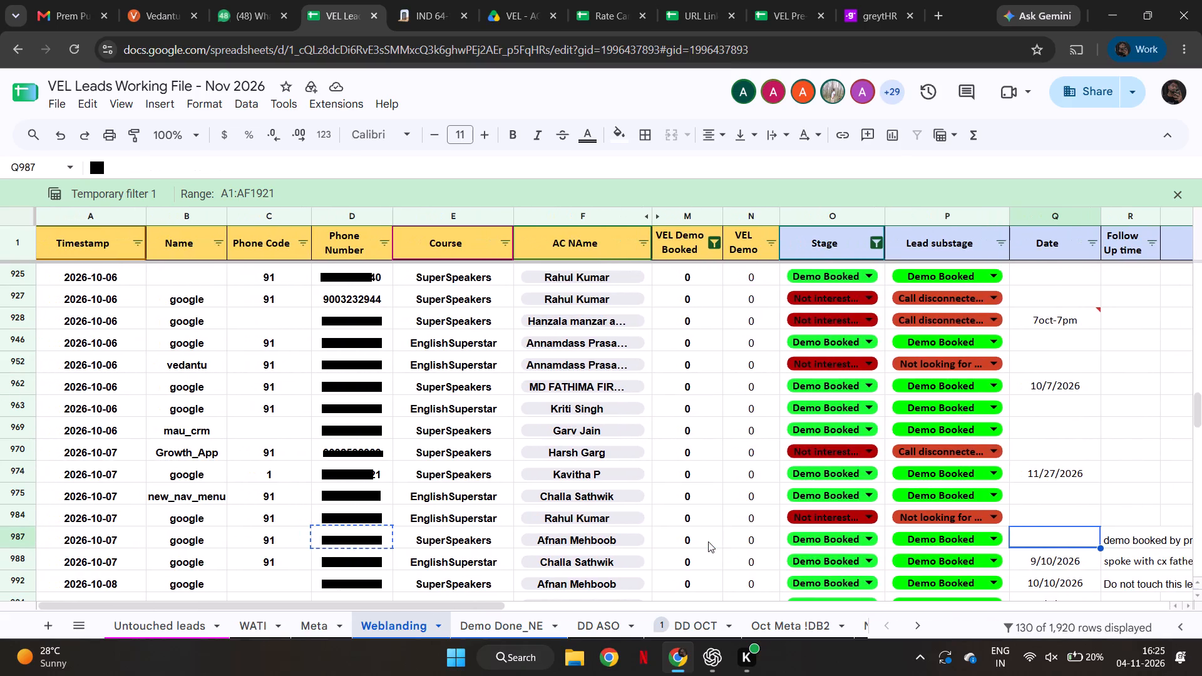
{"action": "scroll", "coordinate": [708, 541], "scroll_direction": "right", "scroll_amount": 1}
{"action": "left_click", "coordinate": [324, 528]}
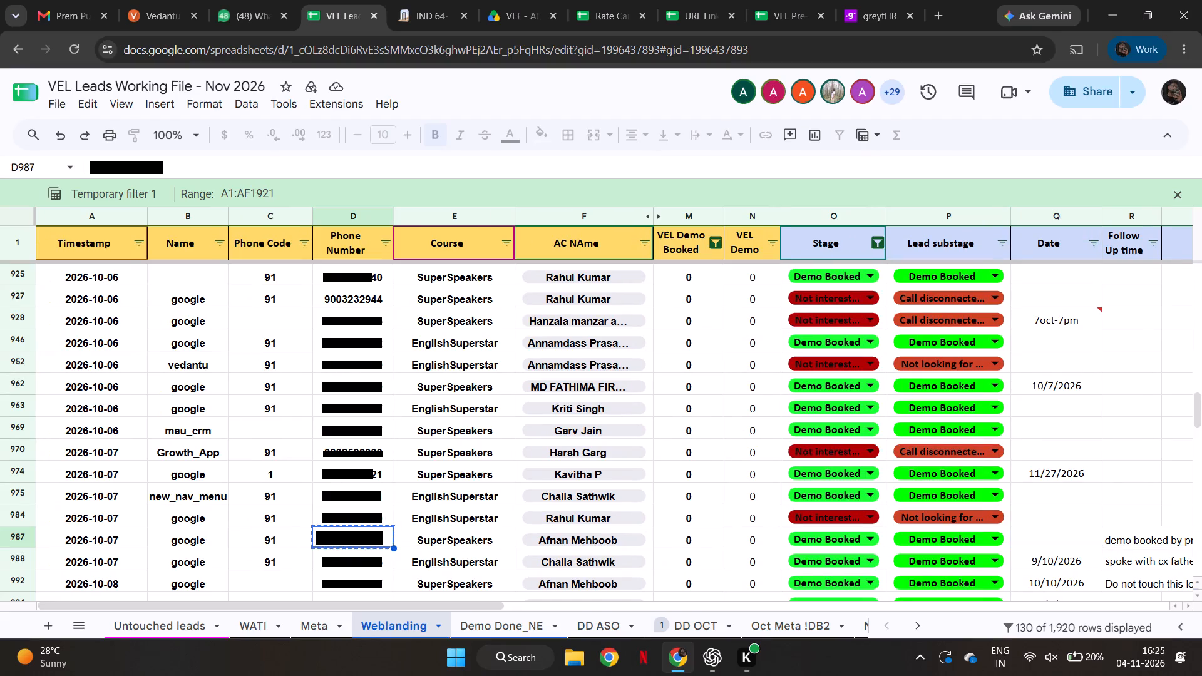
{"action": "key", "text": "ctrl+c"}
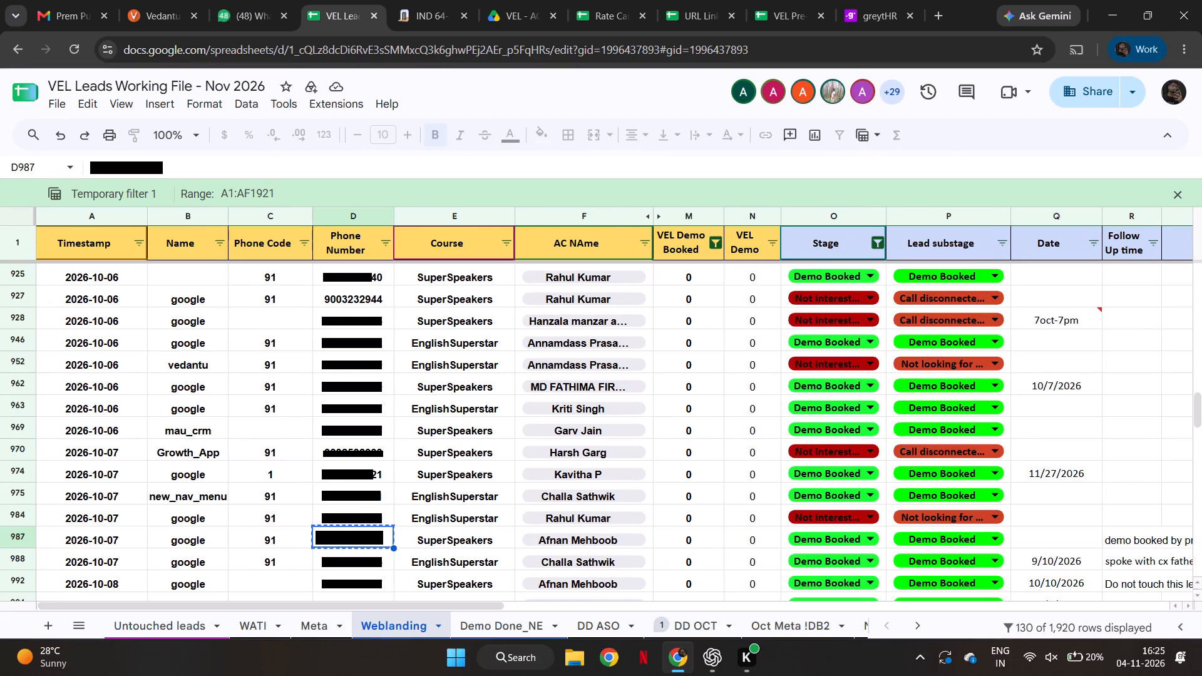
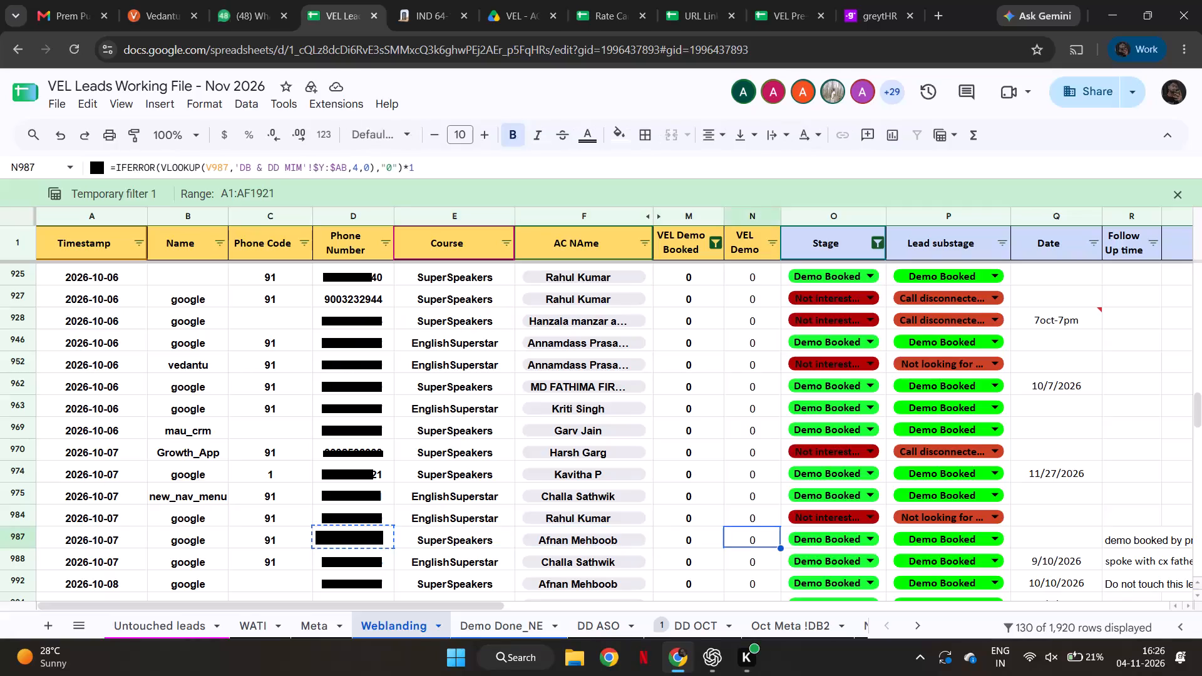
Set the stage of the SuperSpeakers lead in row 987 to "Not Interested".
{"action": "key", "text": "Right"}
{"action": "key", "text": "Return"}
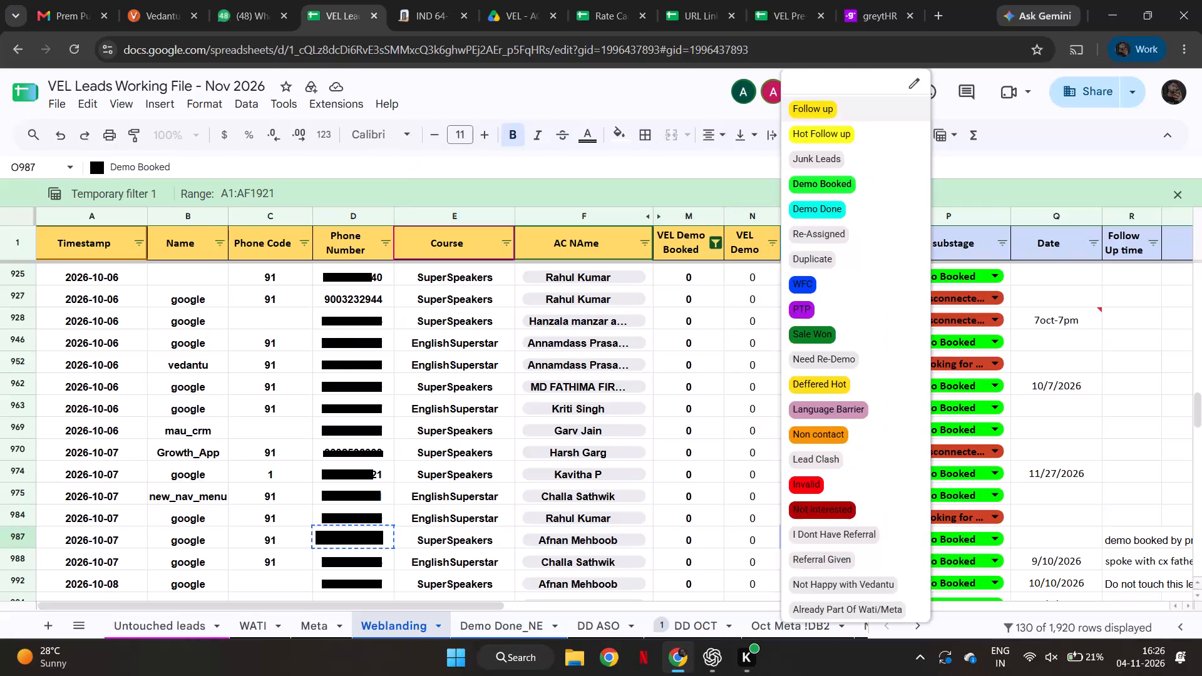
{"action": "key", "text": "Down"}
{"action": "key", "text": "Down"}
{"action": "key", "text": "Down"}
{"action": "key", "text": "Down"}
{"action": "key", "text": "Down"}
{"action": "key", "text": "Down"}
{"action": "key", "text": "Down"}
{"action": "key", "text": "Down"}
{"action": "key", "text": "Down"}
{"action": "key", "text": "Down"}
{"action": "key", "text": "Down"}
{"action": "key", "text": "Down"}
{"action": "key", "text": "Down"}
{"action": "key", "text": "Down"}
{"action": "key", "text": "Down"}
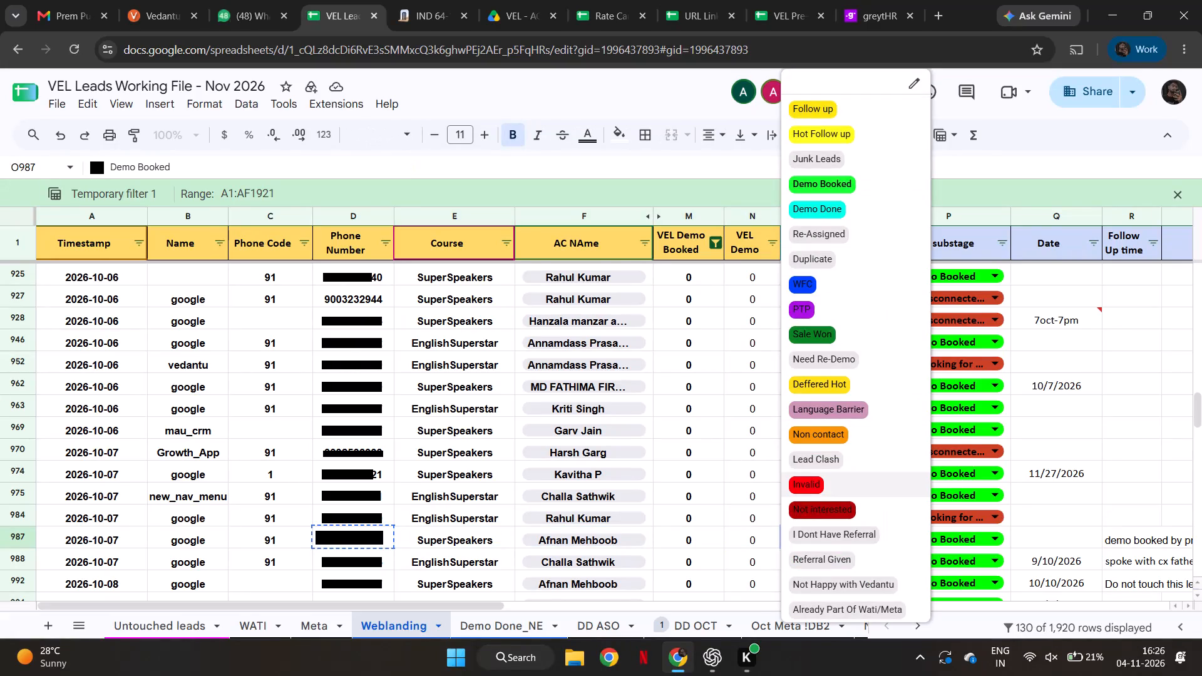
{"action": "key", "text": "Down"}
{"action": "key", "text": "Return"}
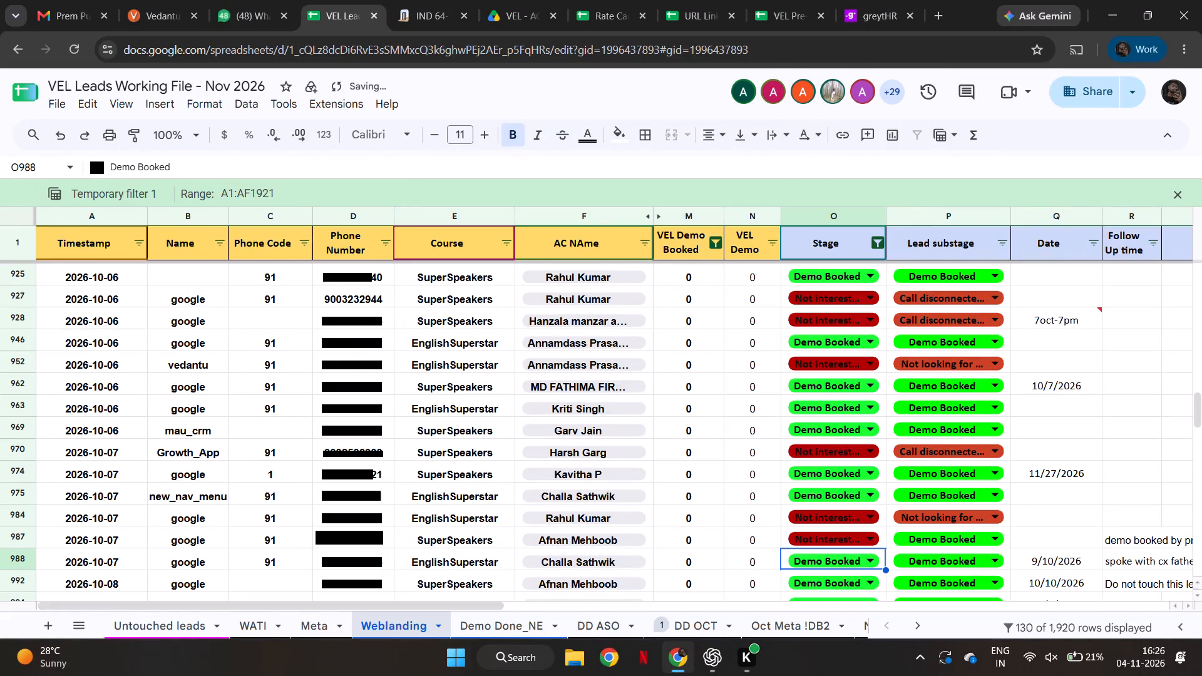
Set the lead substage of the row 987 lead to "Not looking for any caoching".
{"action": "key", "text": "Up"}
{"action": "key", "text": "Right"}
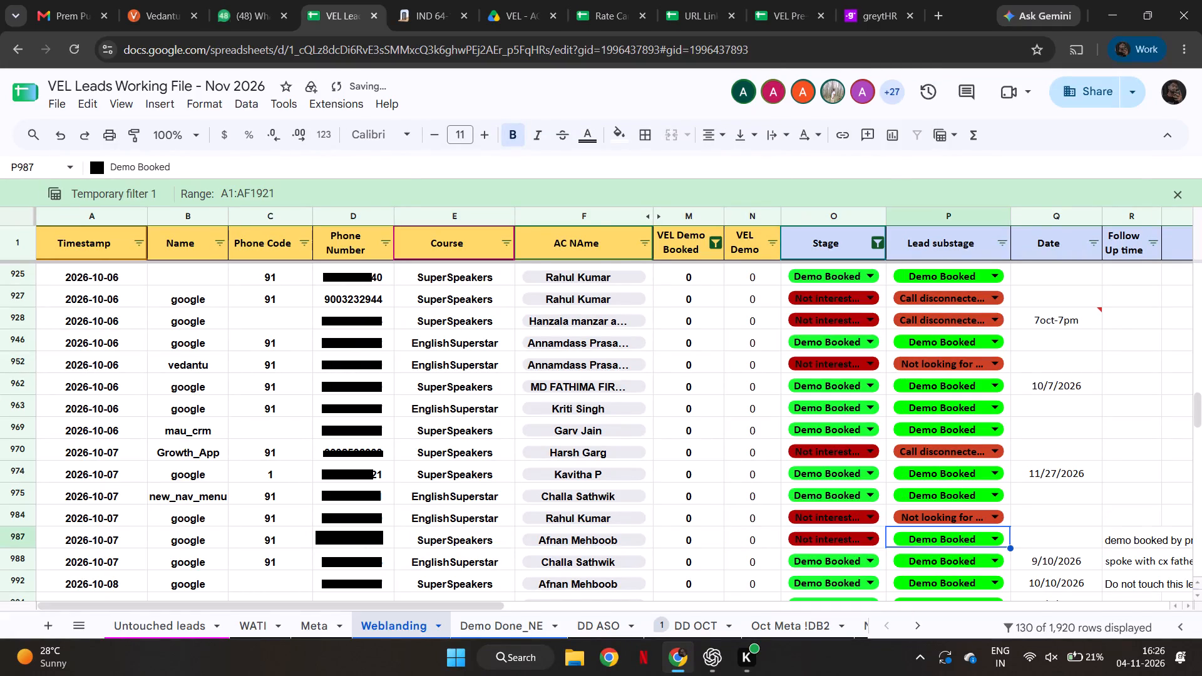
{"action": "key", "text": "Return"}
{"action": "key", "text": "Down"}
{"action": "key", "text": "Down"}
{"action": "key", "text": "Down"}
{"action": "key", "text": "Down"}
{"action": "key", "text": "Down"}
{"action": "key", "text": "Down"}
{"action": "key", "text": "Down"}
{"action": "key", "text": "Down"}
{"action": "key", "text": "Down"}
{"action": "key", "text": "Down"}
{"action": "key", "text": "Down"}
{"action": "key", "text": "Down"}
{"action": "key", "text": "Down"}
{"action": "key", "text": "Down"}
{"action": "key", "text": "Down"}
{"action": "key", "text": "Down"}
{"action": "key", "text": "Down"}
{"action": "key", "text": "Down"}
{"action": "key", "text": "Down"}
{"action": "key", "text": "Down"}
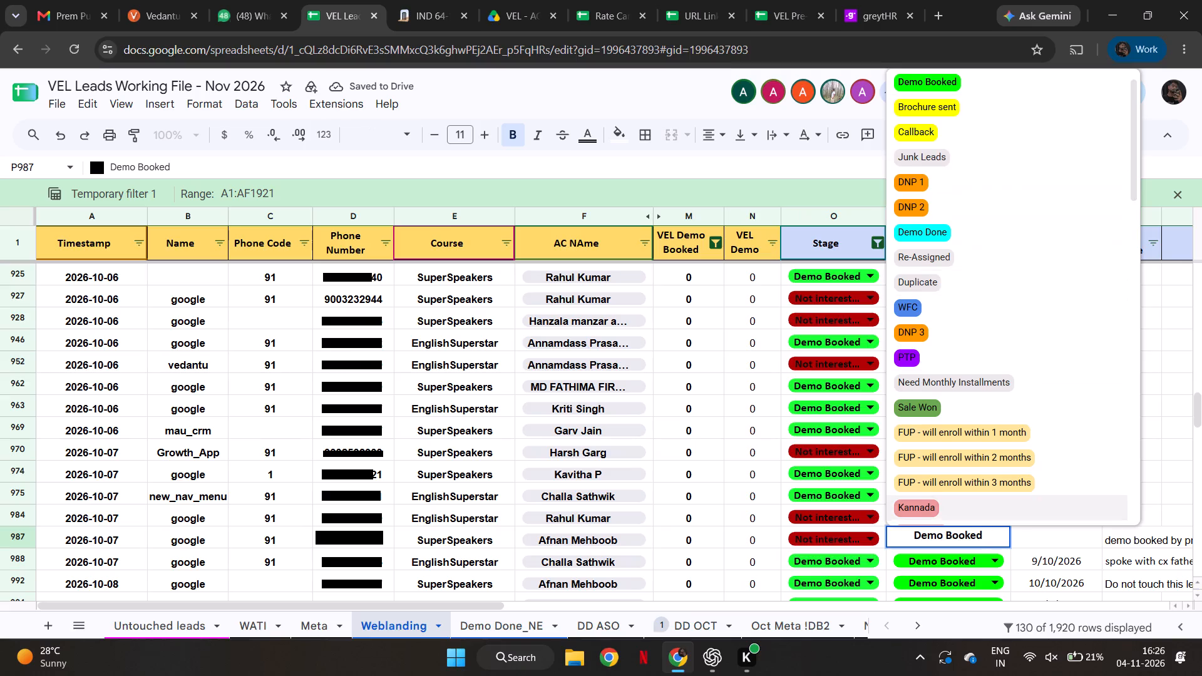
{"action": "key", "text": "Up"}
{"action": "key", "text": "Up"}
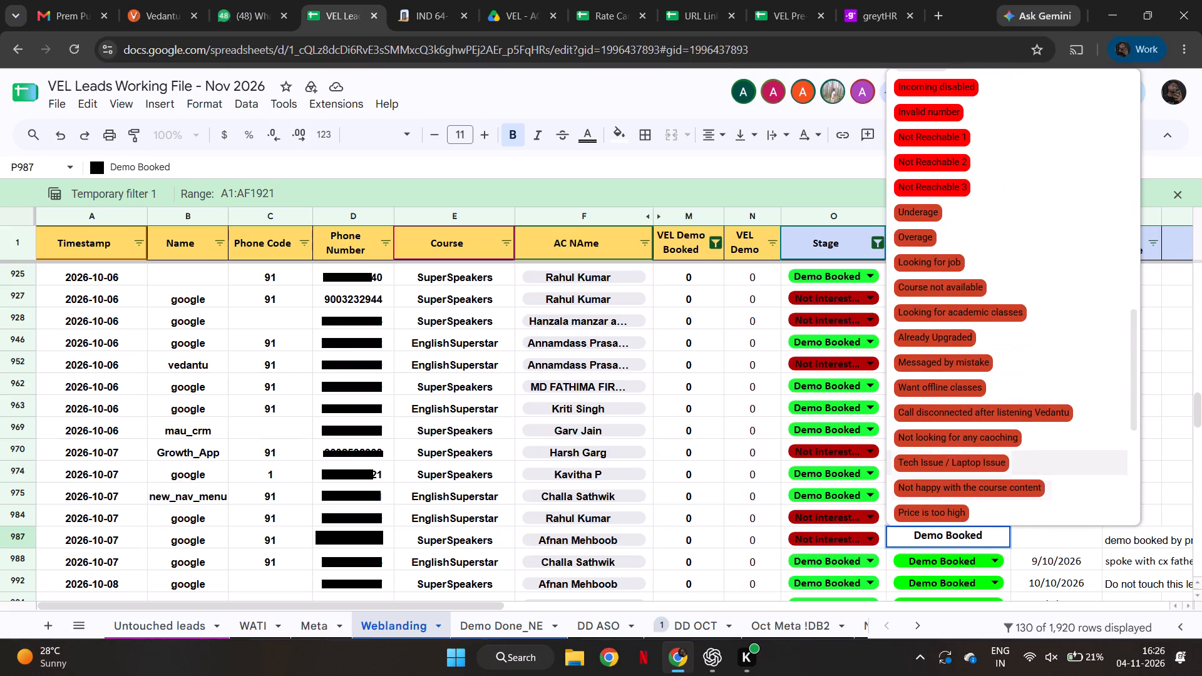
{"action": "key", "text": "Up"}
{"action": "key", "text": "Up"}
{"action": "key", "text": "Up"}
{"action": "key", "text": "Down"}
{"action": "key", "text": "Down"}
{"action": "key", "text": "Return"}
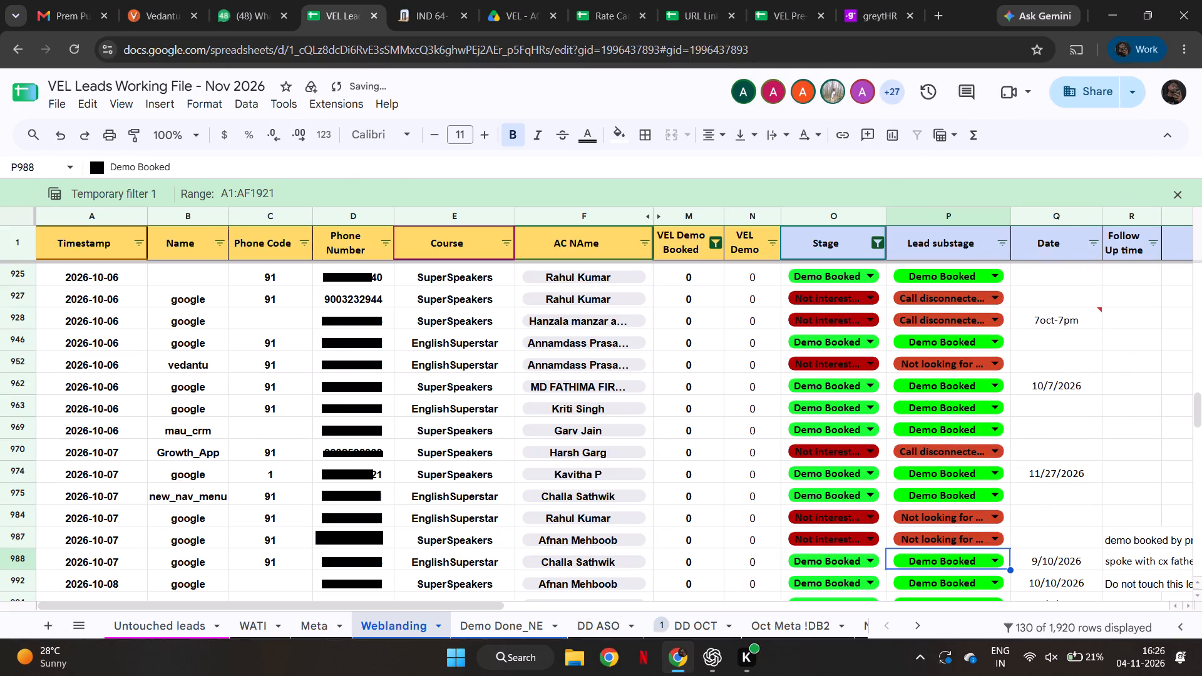
Look over the demo-booked leads listed below row 987, returning to the phone number in row 988.
{"action": "key", "text": "Left"}
{"action": "key", "text": "Left"}
{"action": "key", "text": "Left"}
{"action": "key", "text": "Left"}
{"action": "key", "text": "Left"}
{"action": "key", "text": "Left"}
{"action": "key", "text": "Left"}
{"action": "key", "text": "Right"}
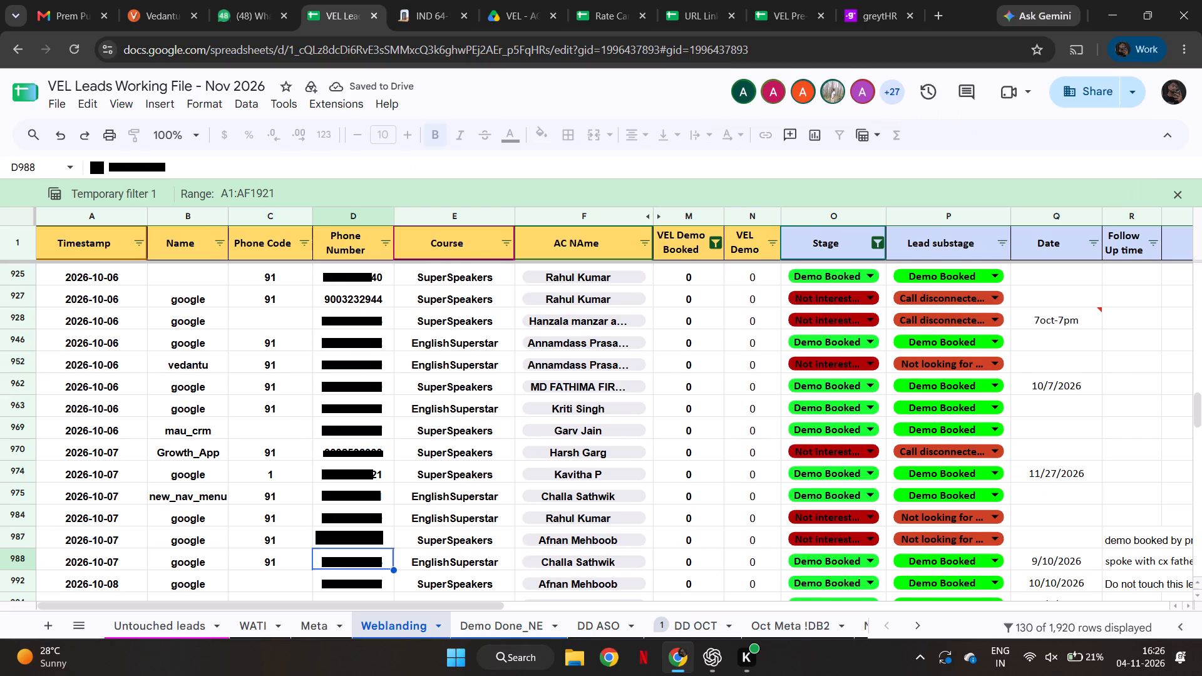
{"action": "key", "text": "Down"}
{"action": "key", "text": "Down"}
{"action": "key", "text": "Down"}
{"action": "key", "text": "Down"}
{"action": "key", "text": "Down"}
{"action": "key", "text": "Down"}
{"action": "key", "text": "Down"}
{"action": "key", "text": "Down"}
{"action": "key", "text": "Down"}
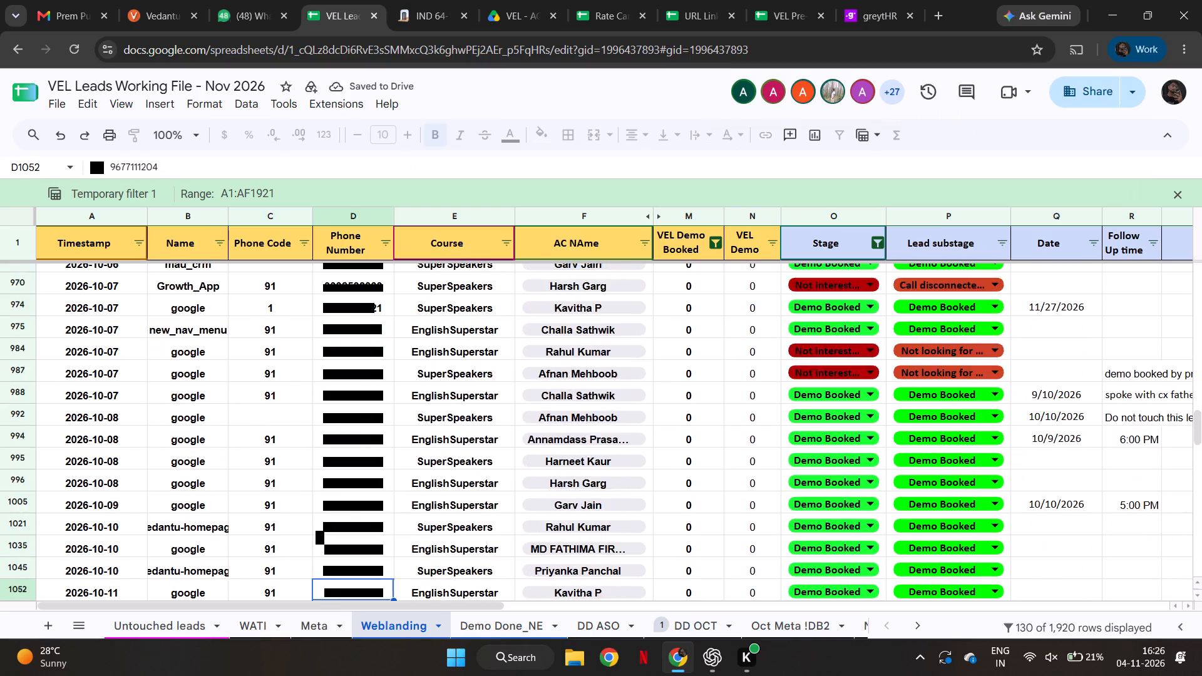
{"action": "key", "text": "Down"}
{"action": "key", "text": "Down"}
{"action": "key", "text": "Down"}
{"action": "key", "text": "Down"}
{"action": "key", "text": "Up"}
{"action": "key", "text": "Up"}
{"action": "key", "text": "Up"}
{"action": "key", "text": "Up"}
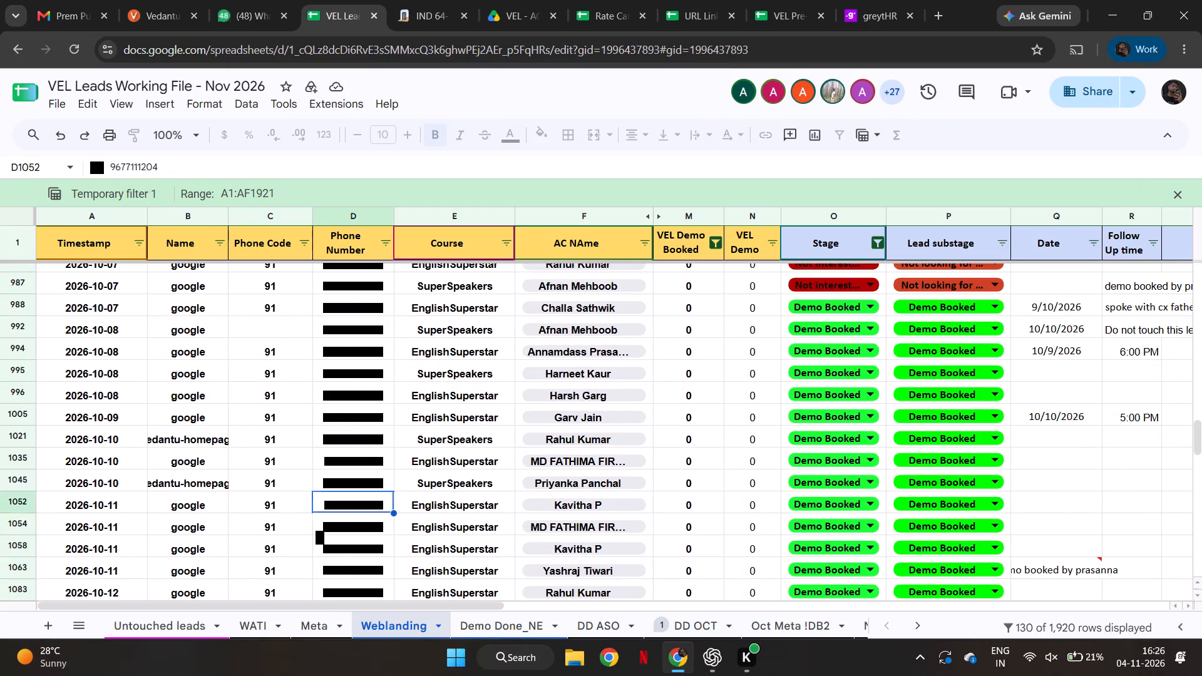
{"action": "key", "text": "Up"}
{"action": "key", "text": "Up"}
{"action": "key", "text": "Up"}
{"action": "key", "text": "Up"}
{"action": "key", "text": "Up"}
{"action": "key", "text": "Up"}
{"action": "key", "text": "Up"}
{"action": "key", "text": "Up"}
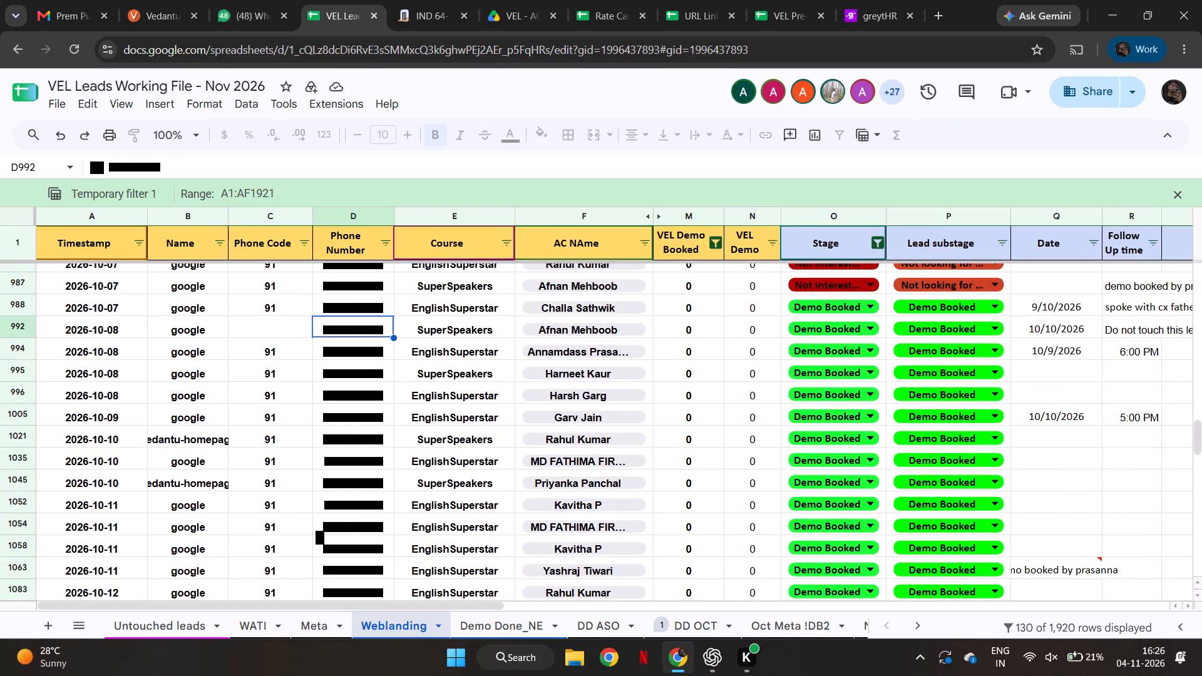
{"action": "key", "text": "Up"}
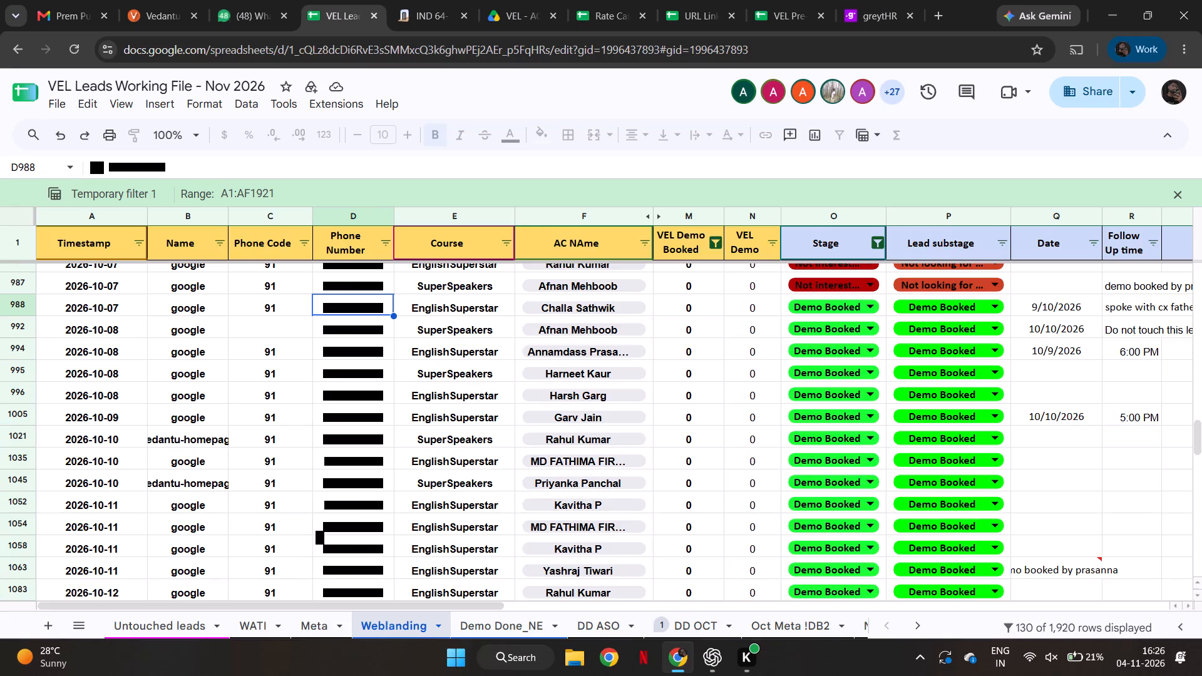
Check the stage, date, follow-up note and remarks cells of the EnglishSuperstar lead in row 988.
{"action": "key", "text": "Right"}
{"action": "key", "text": "Right"}
{"action": "key", "text": "Right"}
{"action": "key", "text": "Right"}
{"action": "key", "text": "Right"}
{"action": "key", "text": "Right"}
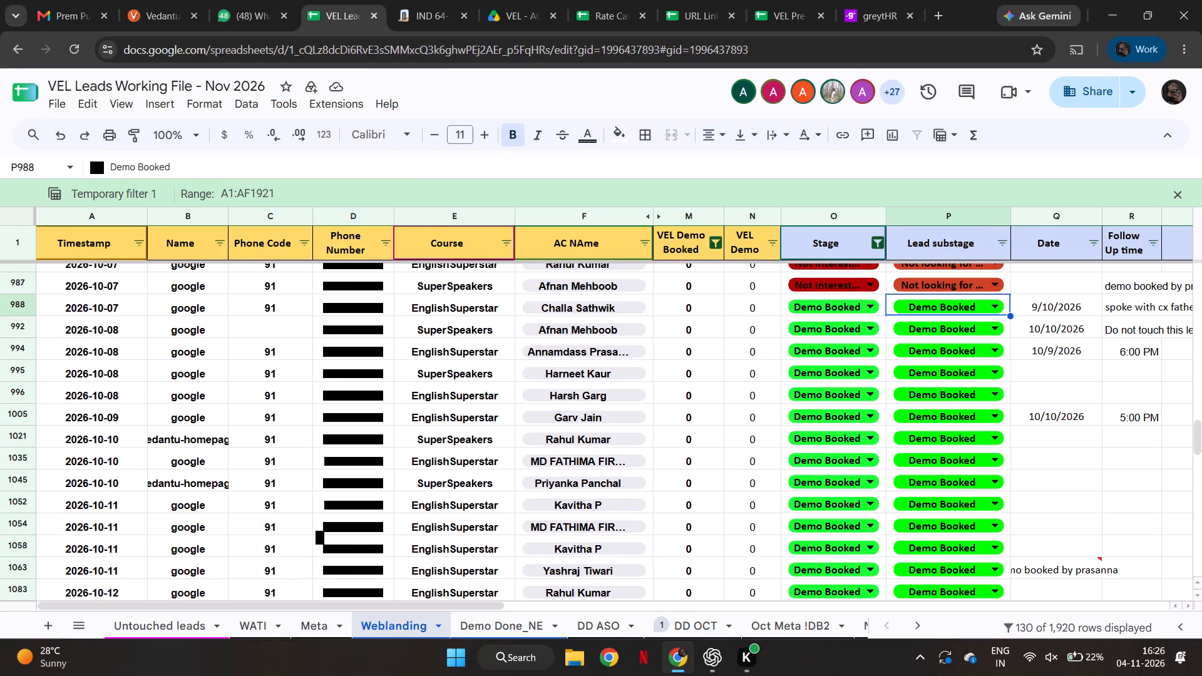
{"action": "key", "text": "Right"}
{"action": "key", "text": "Right"}
{"action": "key", "text": "Right"}
{"action": "key", "text": "Right"}
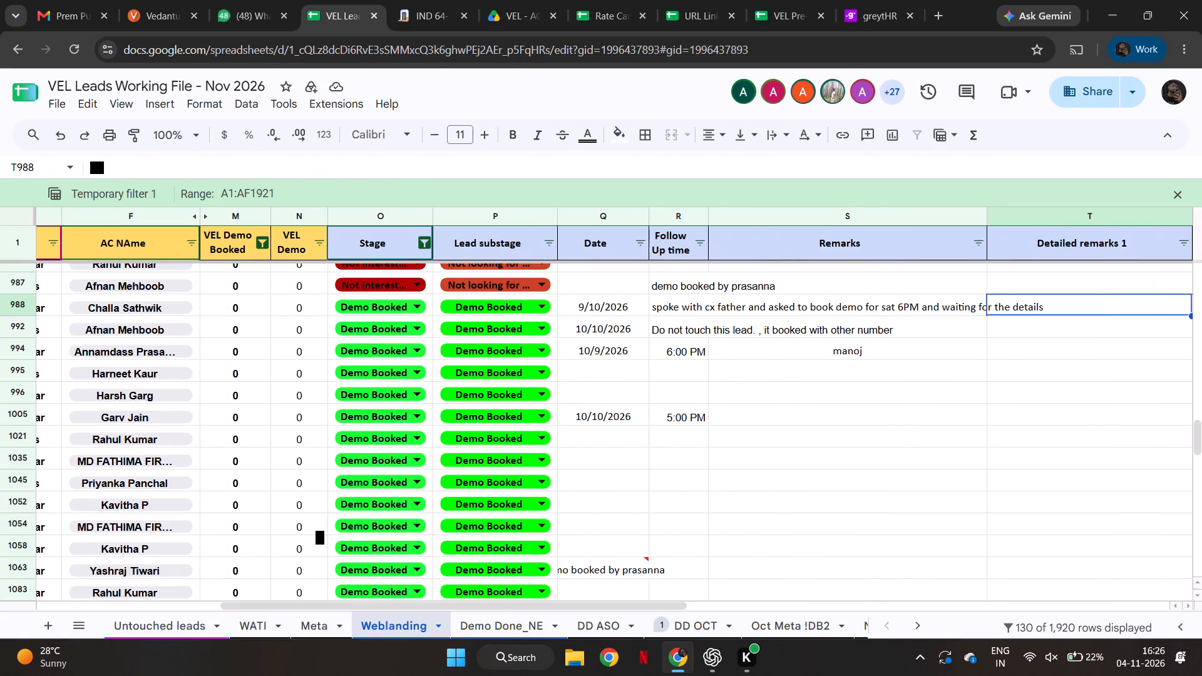
Copy the phone number of the demo-booked EnglishSuperstar lead in row 988.
{"action": "key", "text": "Left"}
{"action": "key", "text": "Left"}
{"action": "key", "text": "Left"}
{"action": "key", "text": "Left"}
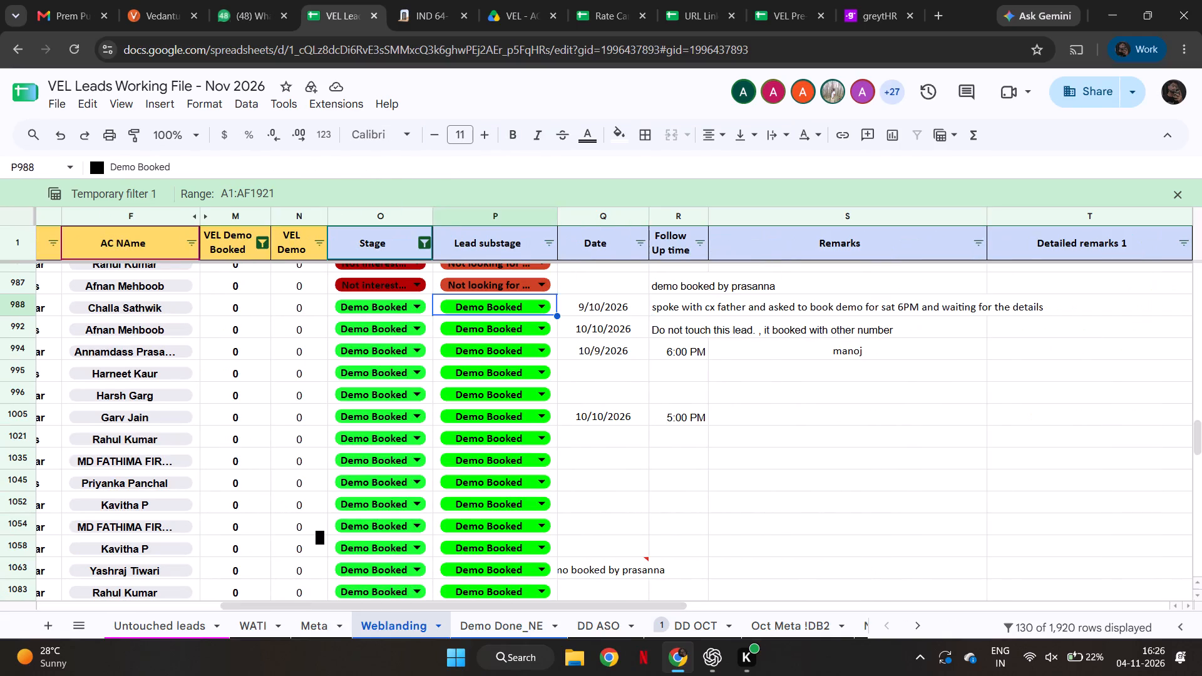
{"action": "key", "text": "Left"}
{"action": "key", "text": "Left"}
{"action": "key", "text": "Left"}
{"action": "key", "text": "Left"}
{"action": "key", "text": "Left"}
{"action": "key", "text": "Left"}
{"action": "key", "text": "Left"}
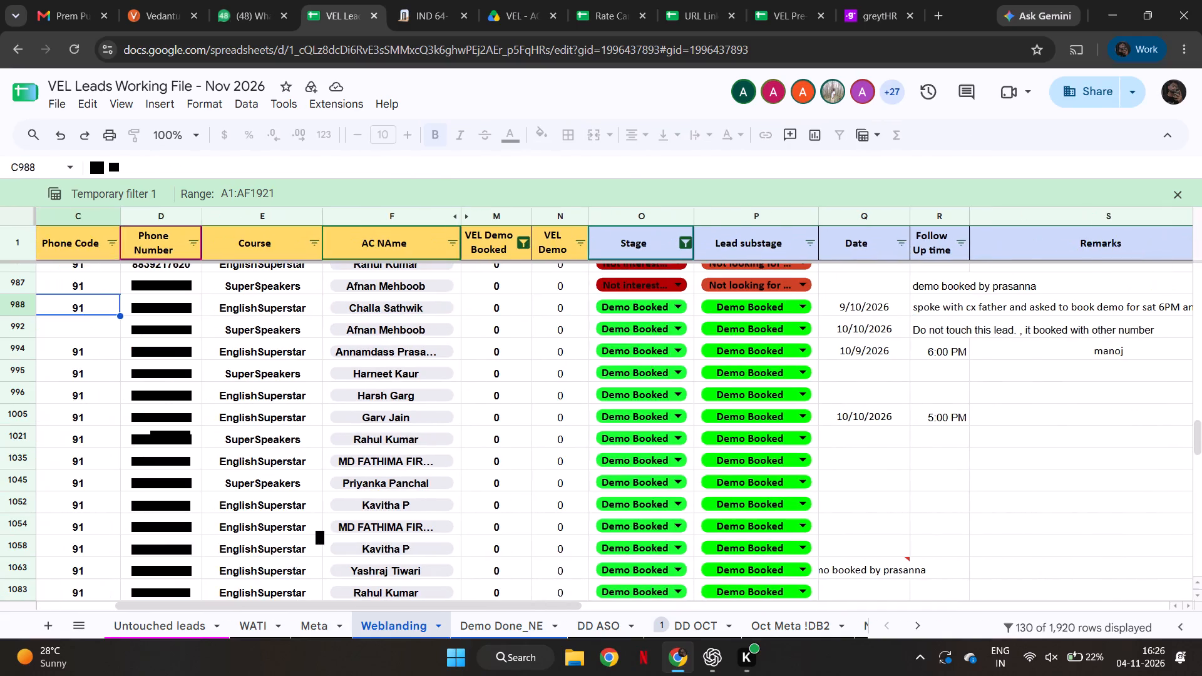
{"action": "key", "text": "Left"}
{"action": "key", "text": "Left"}
{"action": "key", "text": "Left"}
{"action": "key", "text": "Right"}
{"action": "key", "text": "Right"}
{"action": "key", "text": "Right"}
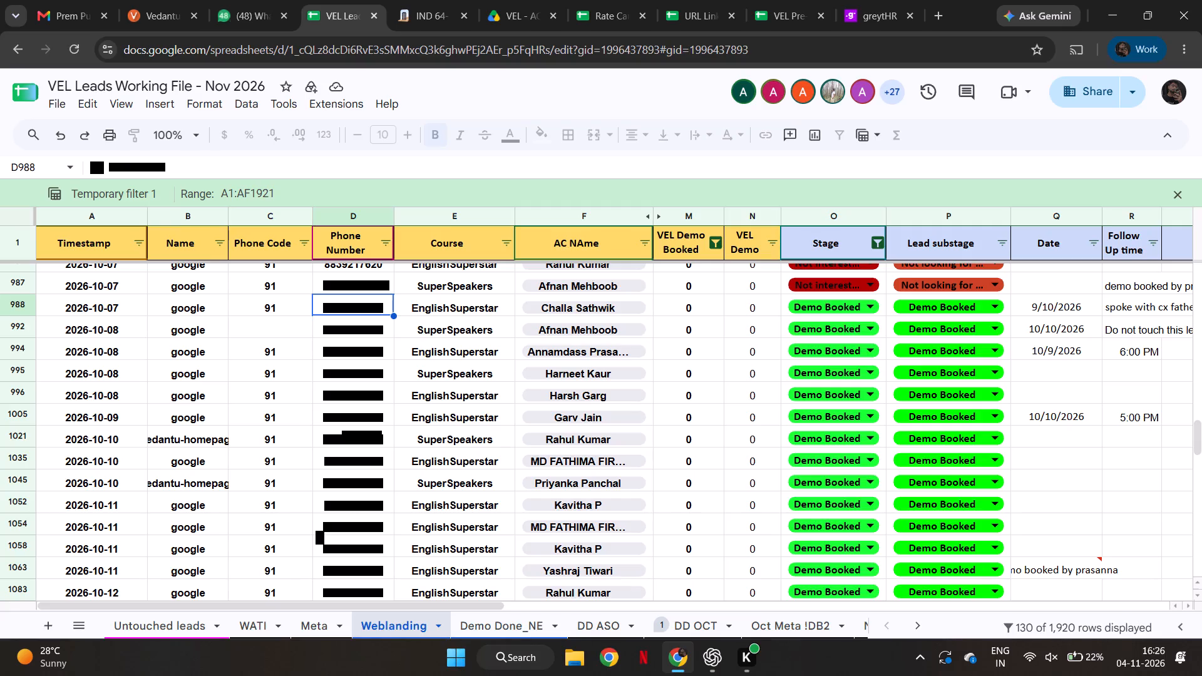
{"action": "key", "text": "ctrl+c"}
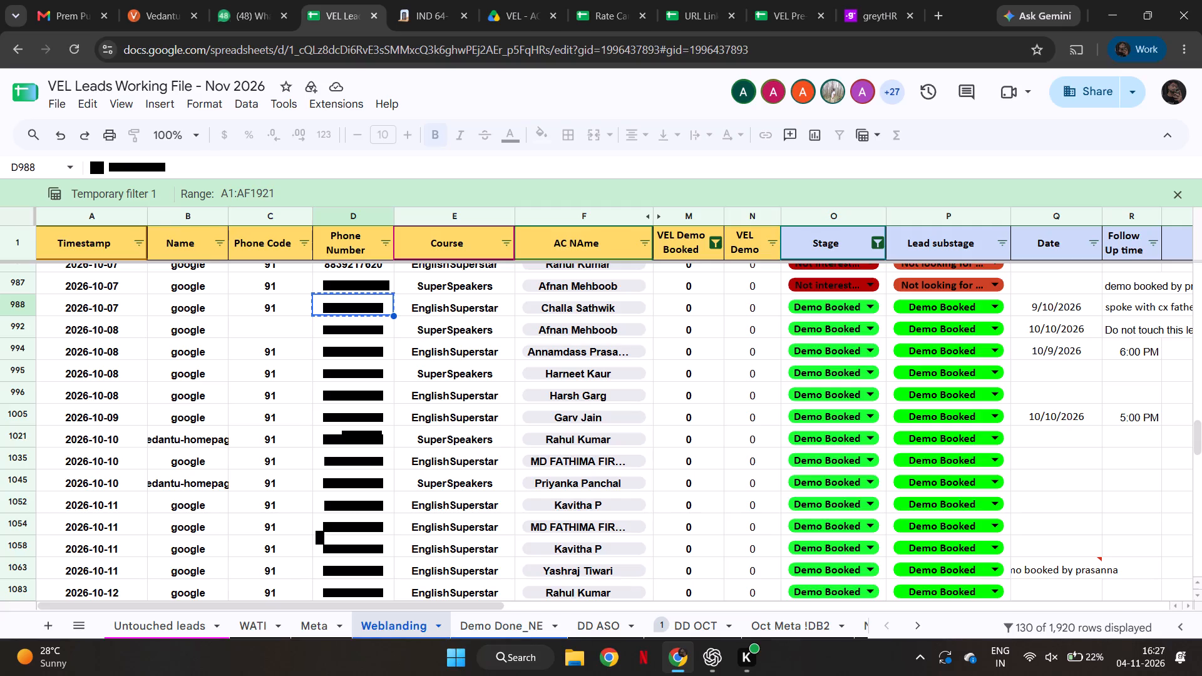
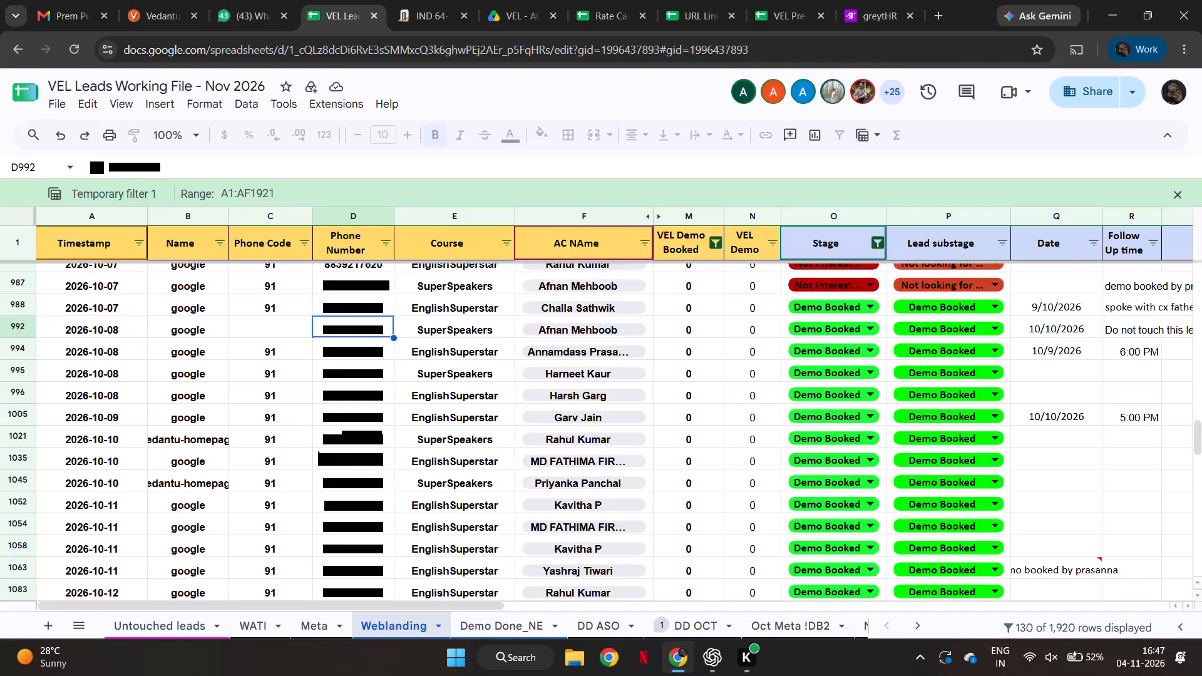
Copy the phone number of the demo-booked SuperSpeakers lead in row 992, followed by that of the EnglishSuperstar lead in row 994.
{"action": "key", "text": "ctrl+c"}
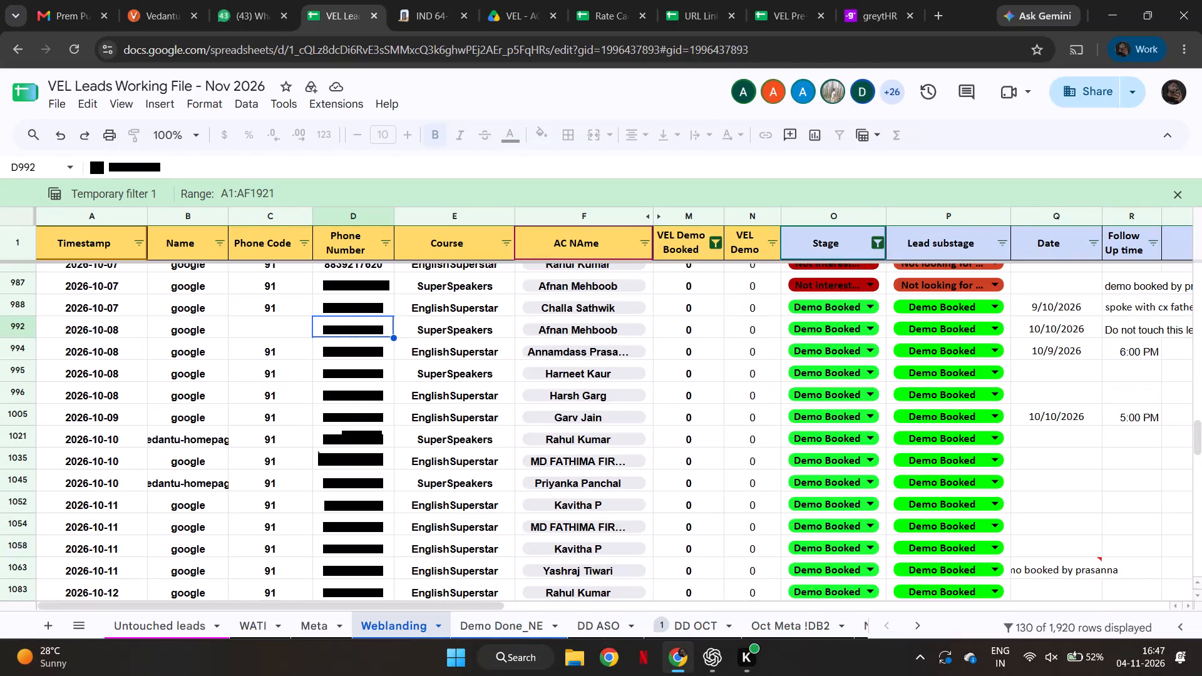
{"action": "key", "text": "Down"}
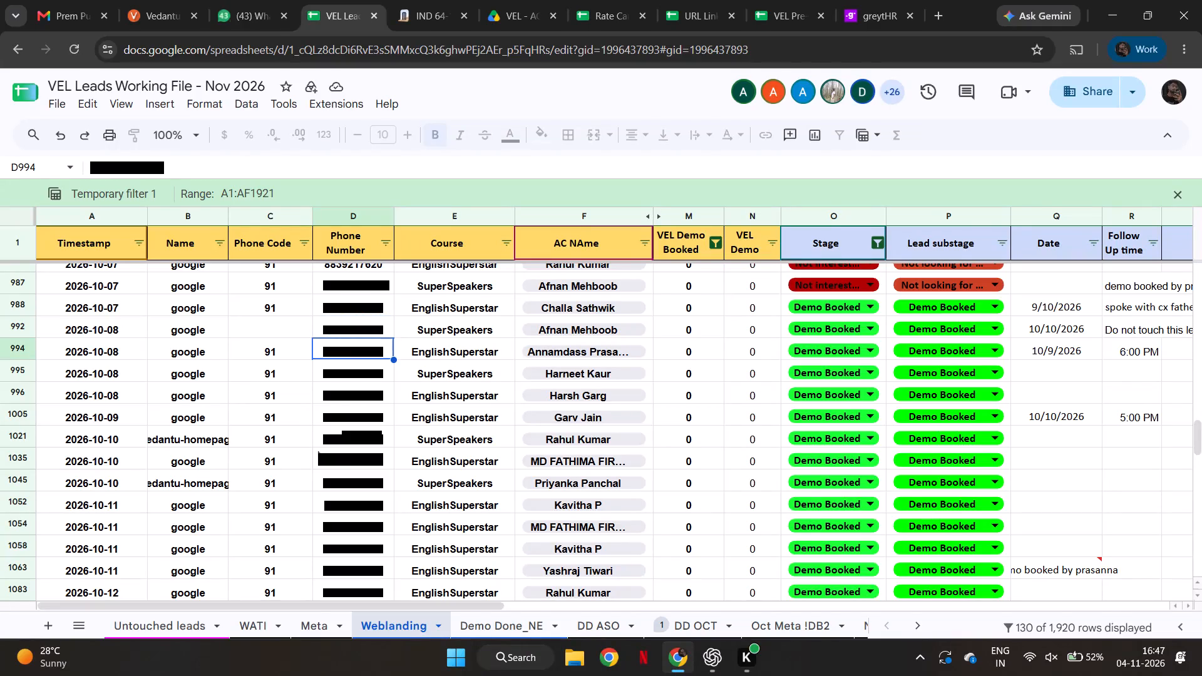
{"action": "key", "text": "ctrl+c"}
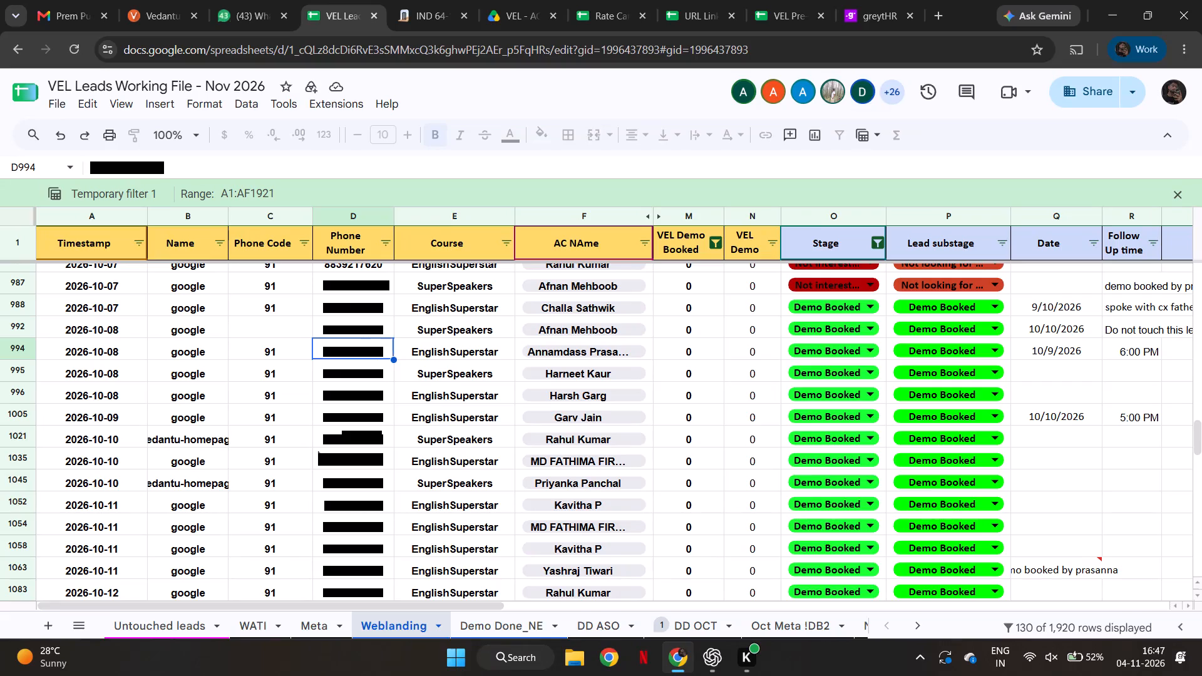
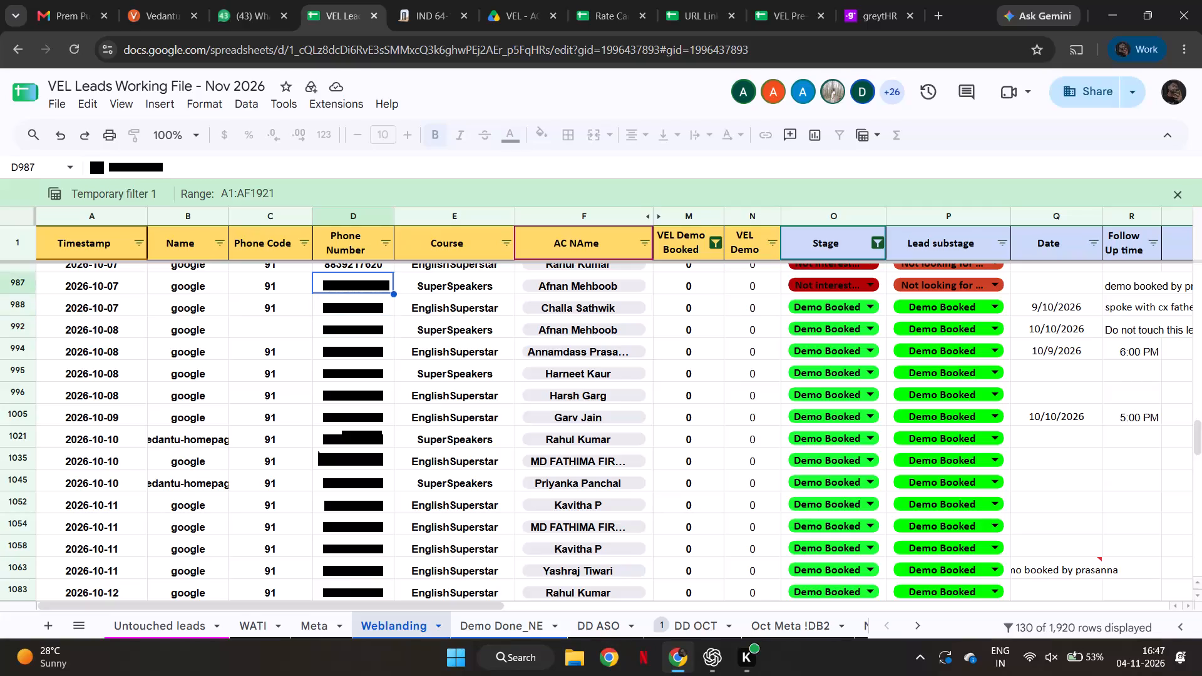
Set the stage of the EnglishSuperstar lead in row 988 to Not interested.
{"action": "key", "text": "Down"}
{"action": "key", "text": "Right"}
{"action": "key", "text": "Right"}
{"action": "key", "text": "Right"}
{"action": "key", "text": "Right"}
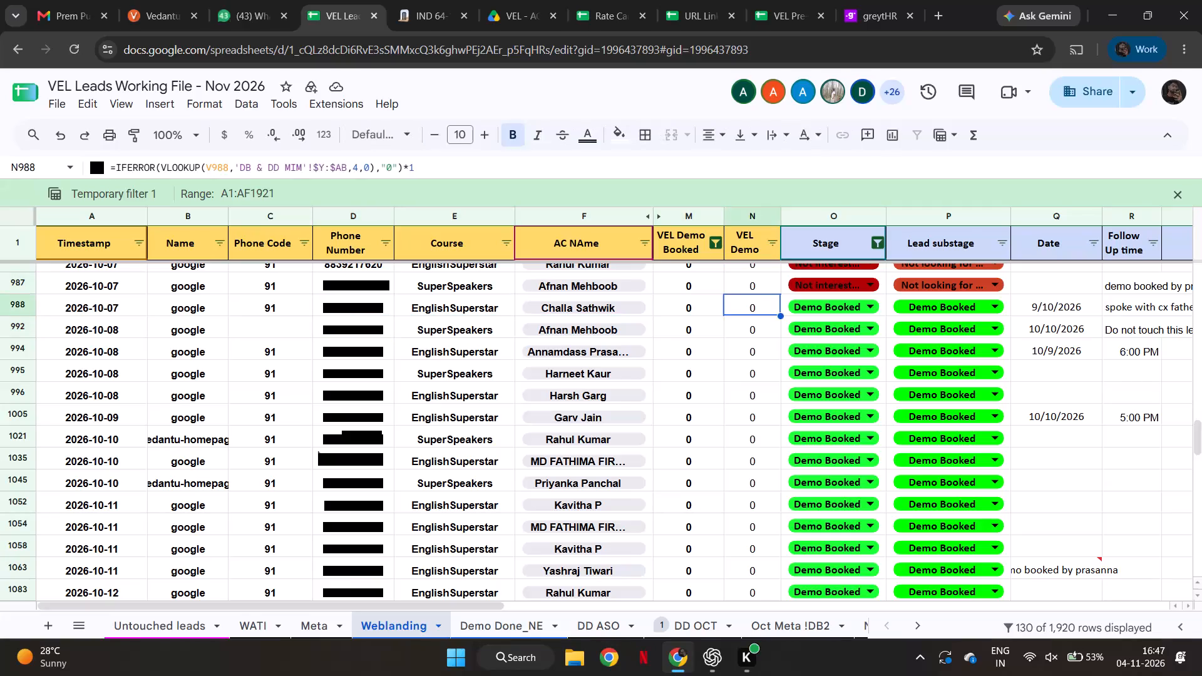
{"action": "key", "text": "Right"}
{"action": "key", "text": "Return"}
{"action": "key", "text": "Down"}
{"action": "key", "text": "Down"}
{"action": "key", "text": "Down"}
{"action": "key", "text": "Down"}
{"action": "key", "text": "Down"}
{"action": "key", "text": "Down"}
{"action": "key", "text": "Down"}
{"action": "key", "text": "Down"}
{"action": "key", "text": "Down"}
{"action": "key", "text": "Down"}
{"action": "key", "text": "Down"}
{"action": "key", "text": "Down"}
{"action": "key", "text": "Down"}
{"action": "key", "text": "Down"}
{"action": "key", "text": "Down"}
{"action": "key", "text": "Down"}
{"action": "key", "text": "Down"}
{"action": "key", "text": "Down"}
{"action": "key", "text": "Down"}
{"action": "key", "text": "Down"}
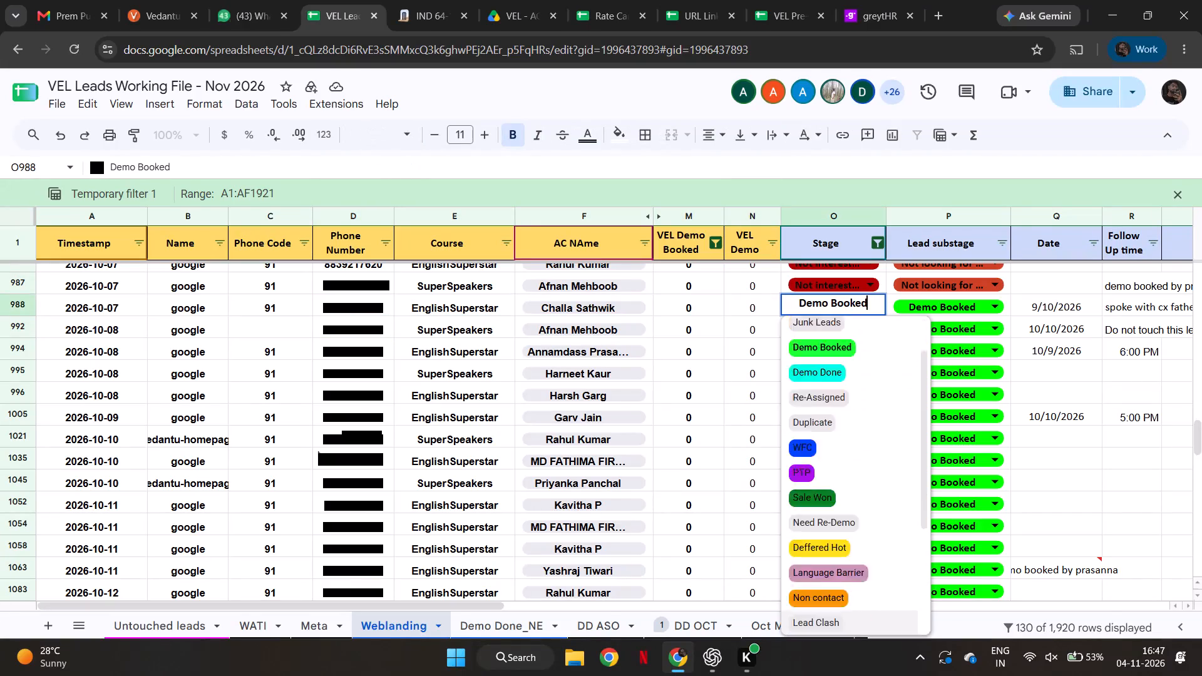
{"action": "key", "text": "Up"}
{"action": "key", "text": "Up"}
{"action": "key", "text": "Down"}
{"action": "key", "text": "Down"}
{"action": "key", "text": "Down"}
{"action": "key", "text": "Down"}
{"action": "key", "text": "Down"}
{"action": "key", "text": "Down"}
{"action": "key", "text": "Down"}
{"action": "key", "text": "Down"}
{"action": "key", "text": "Down"}
{"action": "key", "text": "Down"}
{"action": "key", "text": "Down"}
{"action": "key", "text": "Down"}
{"action": "key", "text": "Down"}
{"action": "key", "text": "Down"}
{"action": "key", "text": "Down"}
{"action": "key", "text": "Down"}
{"action": "key", "text": "Down"}
{"action": "key", "text": "Down"}
{"action": "key", "text": "Down"}
{"action": "key", "text": "Down"}
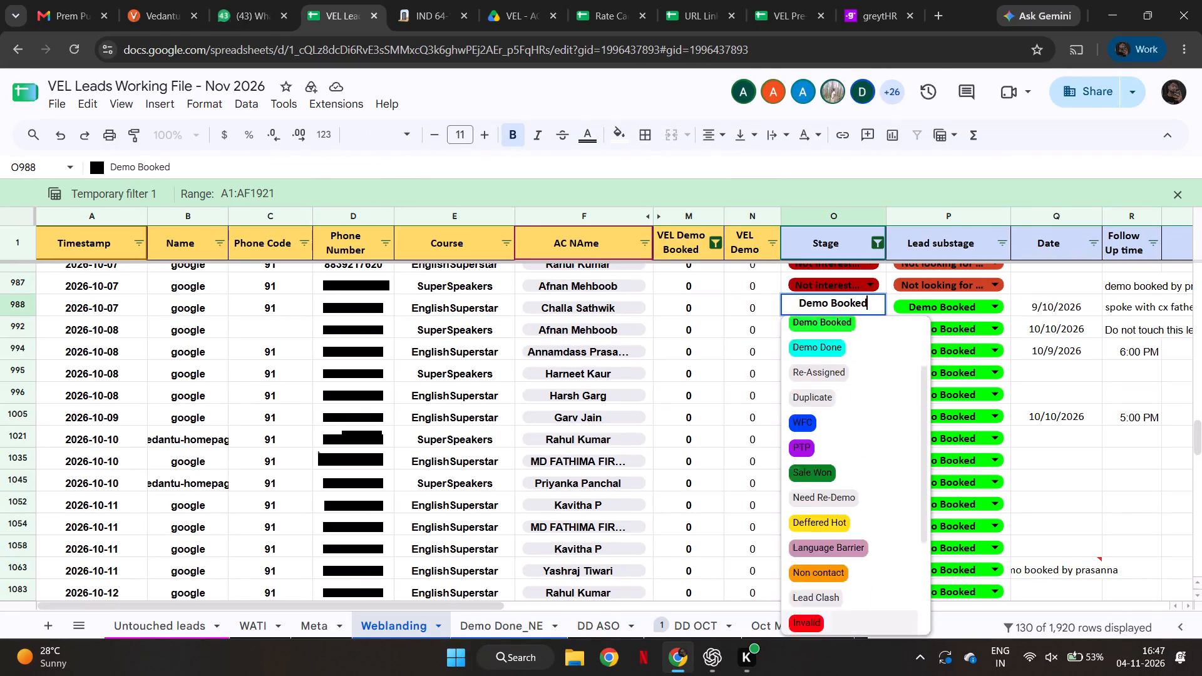
{"action": "key", "text": "Down"}
{"action": "key", "text": "Up"}
{"action": "key", "text": "Up"}
{"action": "key", "text": "Up"}
{"action": "key", "text": "Up"}
{"action": "key", "text": "Up"}
{"action": "key", "text": "Up"}
{"action": "key", "text": "Up"}
{"action": "key", "text": "Up"}
{"action": "key", "text": "Up"}
{"action": "key", "text": "Up"}
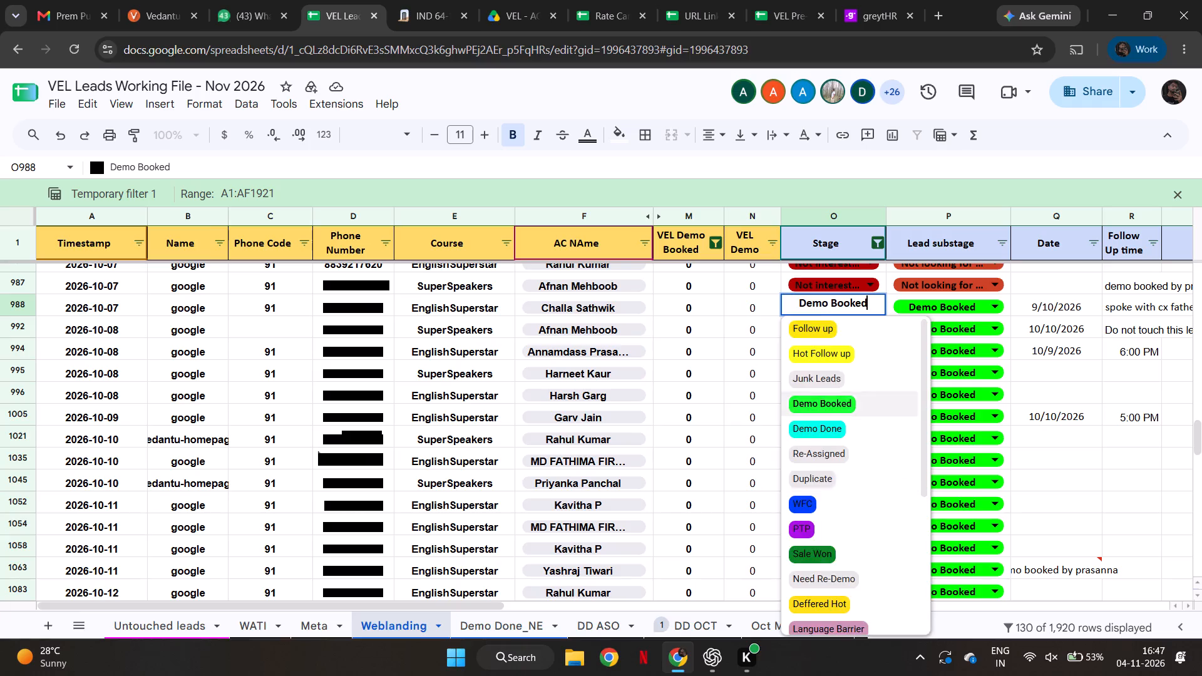
{"action": "key", "text": "Up"}
{"action": "key", "text": "Up"}
{"action": "key", "text": "Up"}
{"action": "key", "text": "Up"}
{"action": "key", "text": "Return"}
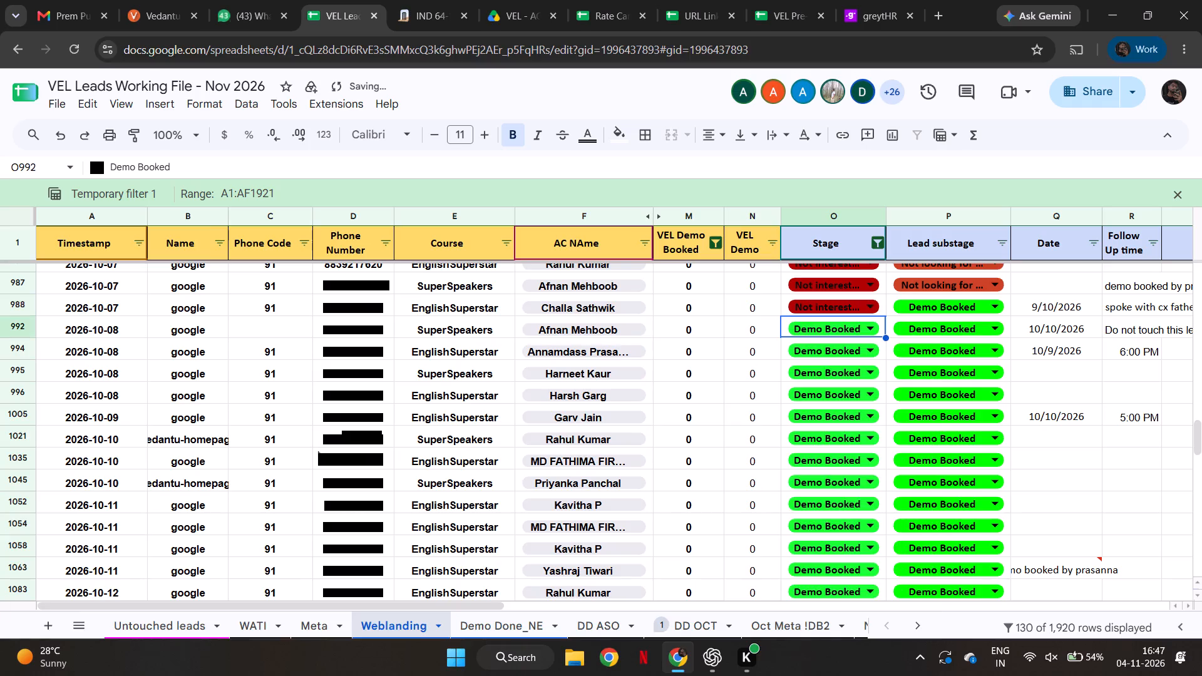
Set the lead substage of the EnglishSuperstar lead in row 988 to Enrolled with other coaching.
{"action": "key", "text": "Up"}
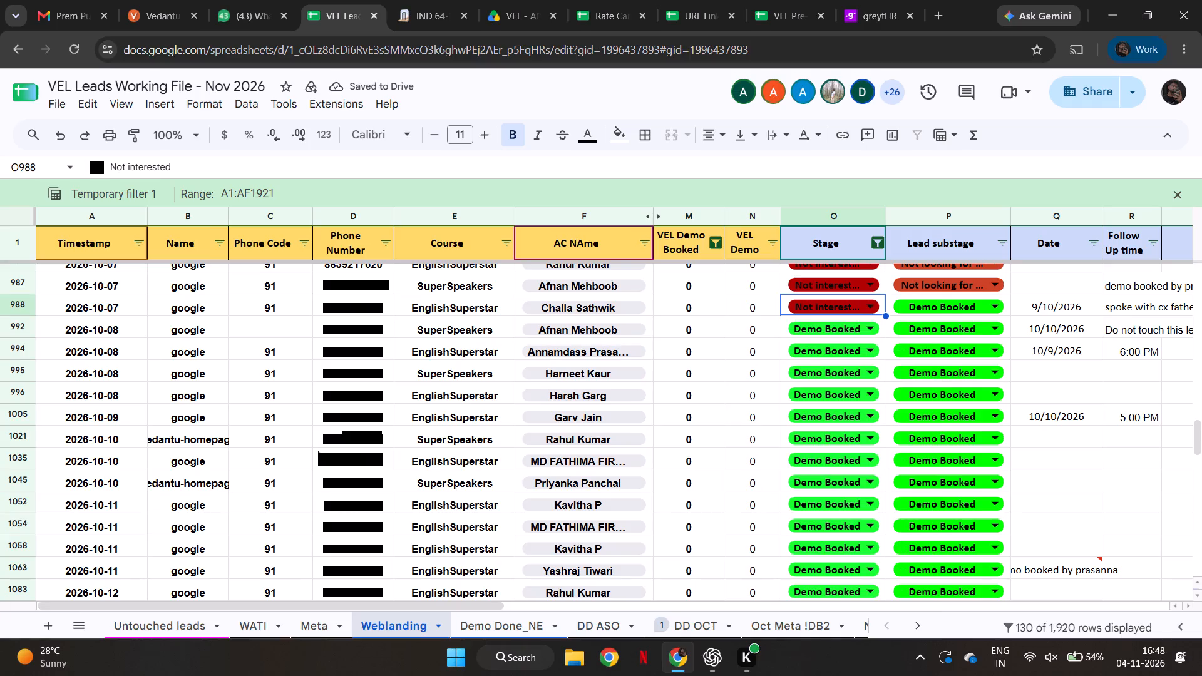
{"action": "key", "text": "Right"}
{"action": "key", "text": "Return"}
{"action": "key", "text": "Down"}
{"action": "key", "text": "Down"}
{"action": "key", "text": "Down"}
{"action": "key", "text": "Down"}
{"action": "key", "text": "Down"}
{"action": "key", "text": "Down"}
{"action": "key", "text": "Down"}
{"action": "key", "text": "Down"}
{"action": "key", "text": "Down"}
{"action": "key", "text": "Down"}
{"action": "key", "text": "Down"}
{"action": "key", "text": "Down"}
{"action": "key", "text": "Down"}
{"action": "key", "text": "Down"}
{"action": "key", "text": "Down"}
{"action": "key", "text": "Down"}
{"action": "key", "text": "Down"}
{"action": "key", "text": "Down"}
{"action": "key", "text": "Down"}
{"action": "key", "text": "Down"}
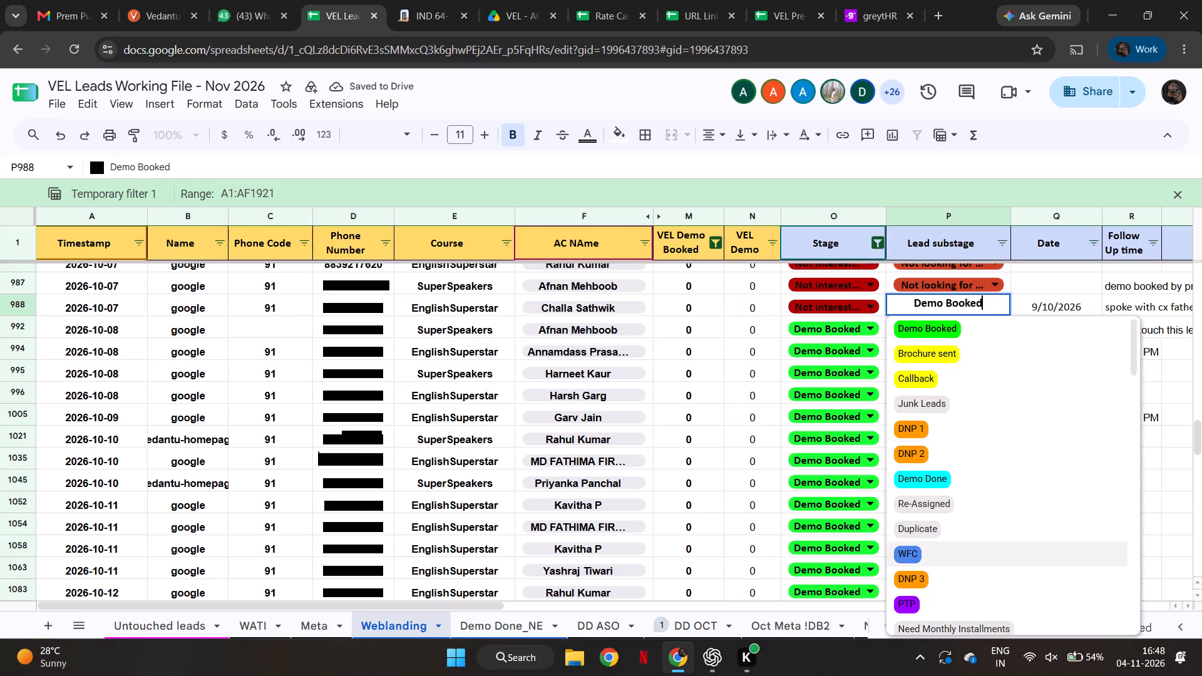
{"action": "key", "text": "Down"}
{"action": "key", "text": "Down"}
{"action": "key", "text": "Down"}
{"action": "key", "text": "Down"}
{"action": "key", "text": "Down"}
{"action": "key", "text": "Down"}
{"action": "key", "text": "Down"}
{"action": "key", "text": "Down"}
{"action": "key", "text": "Down"}
{"action": "key", "text": "Down"}
{"action": "key", "text": "Down"}
{"action": "key", "text": "Down"}
{"action": "key", "text": "Down"}
{"action": "key", "text": "Down"}
{"action": "key", "text": "Down"}
{"action": "key", "text": "Down"}
{"action": "key", "text": "Down"}
{"action": "key", "text": "Down"}
{"action": "key", "text": "Down"}
{"action": "key", "text": "Down"}
{"action": "key", "text": "Down"}
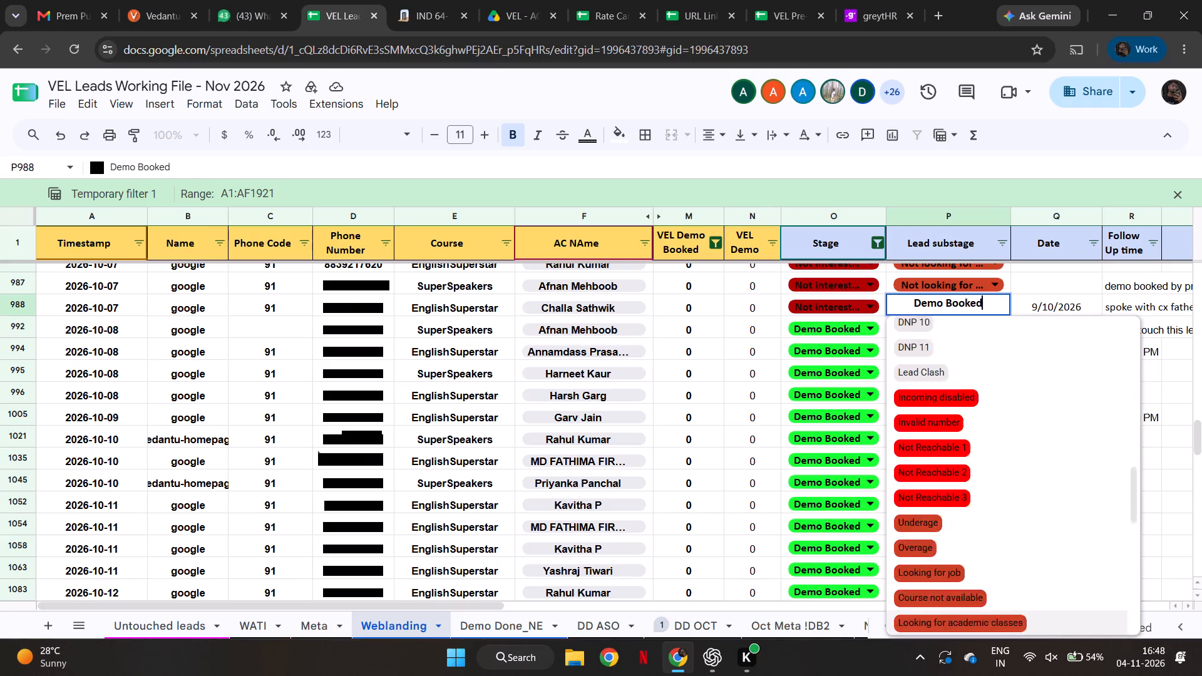
{"action": "key", "text": "Up"}
{"action": "key", "text": "Up"}
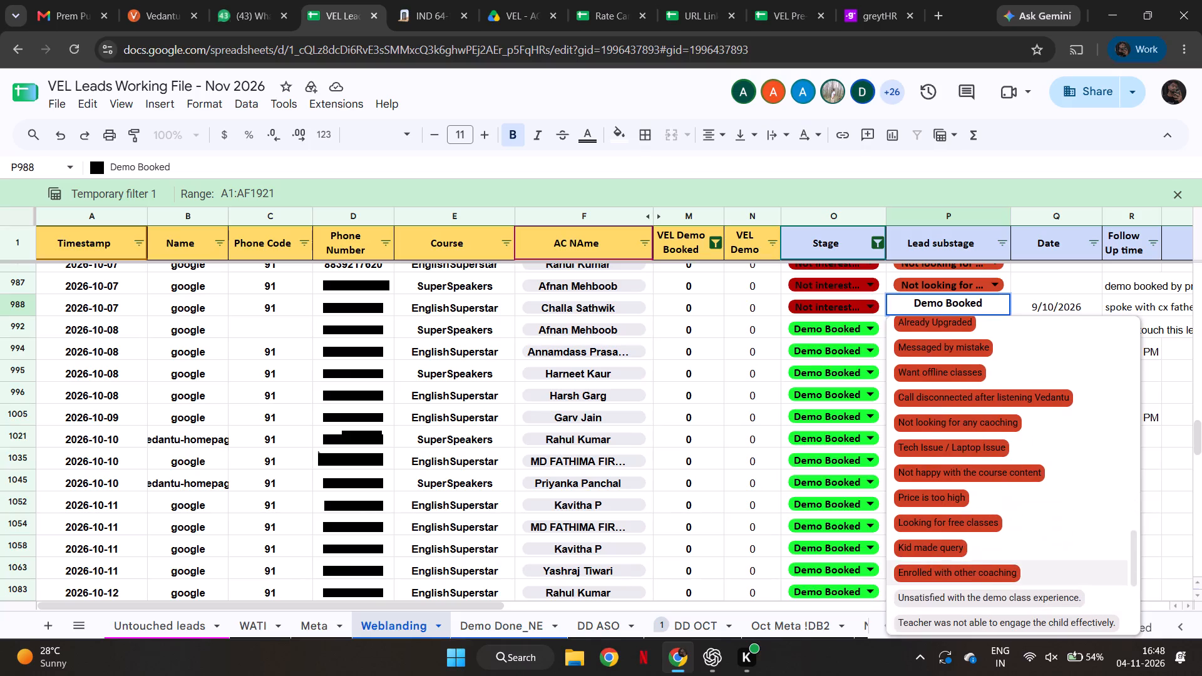
{"action": "key", "text": "Return"}
Select the phone number of the demo-booked EnglishSuperstar lead in row 994.
{"action": "key", "text": "Left"}
{"action": "key", "text": "Left"}
{"action": "key", "text": "Left"}
{"action": "key", "text": "Left"}
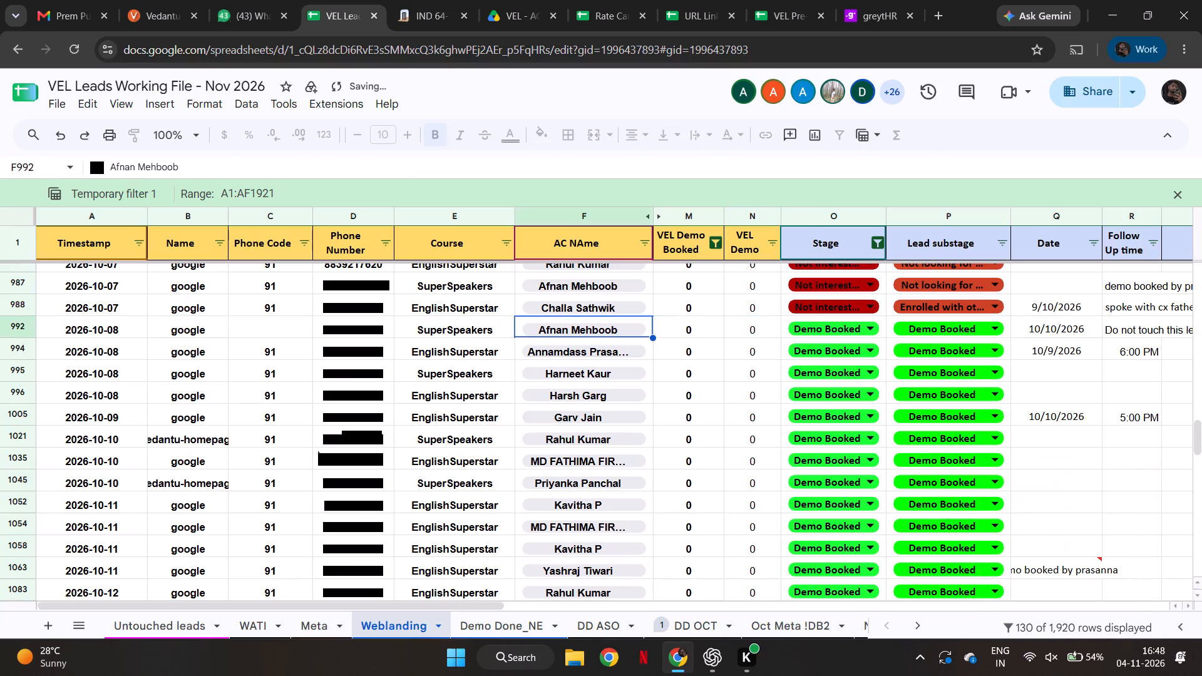
{"action": "key", "text": "Left"}
{"action": "key", "text": "Left"}
{"action": "key", "text": "Down"}
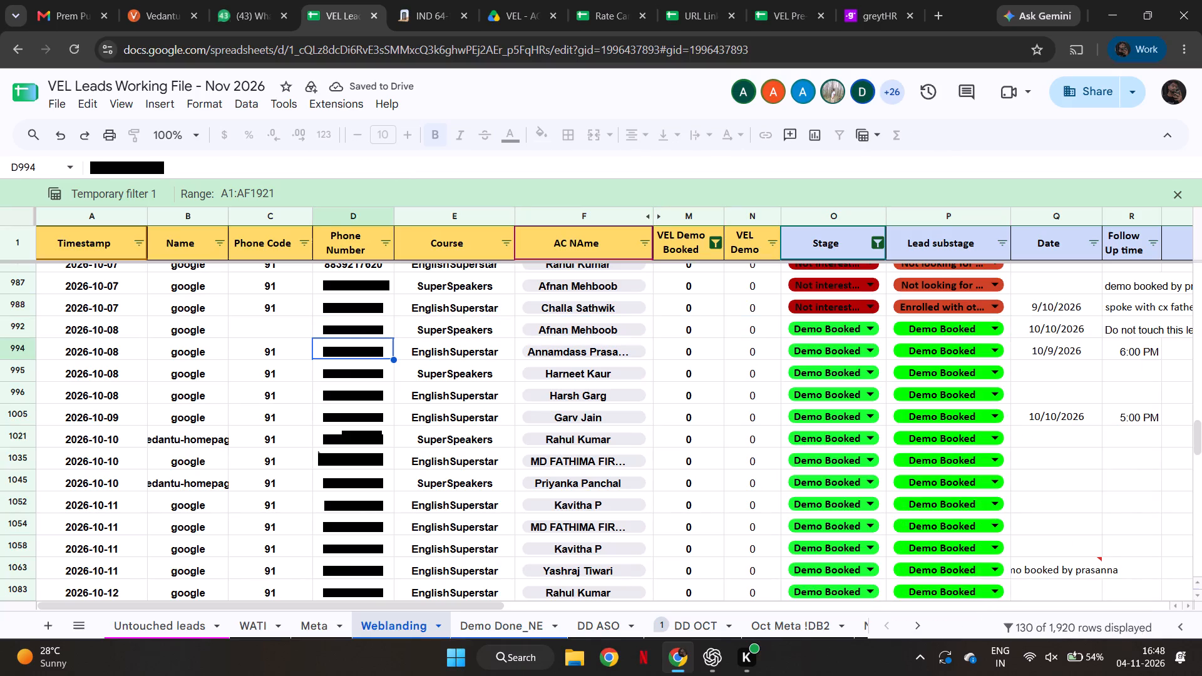
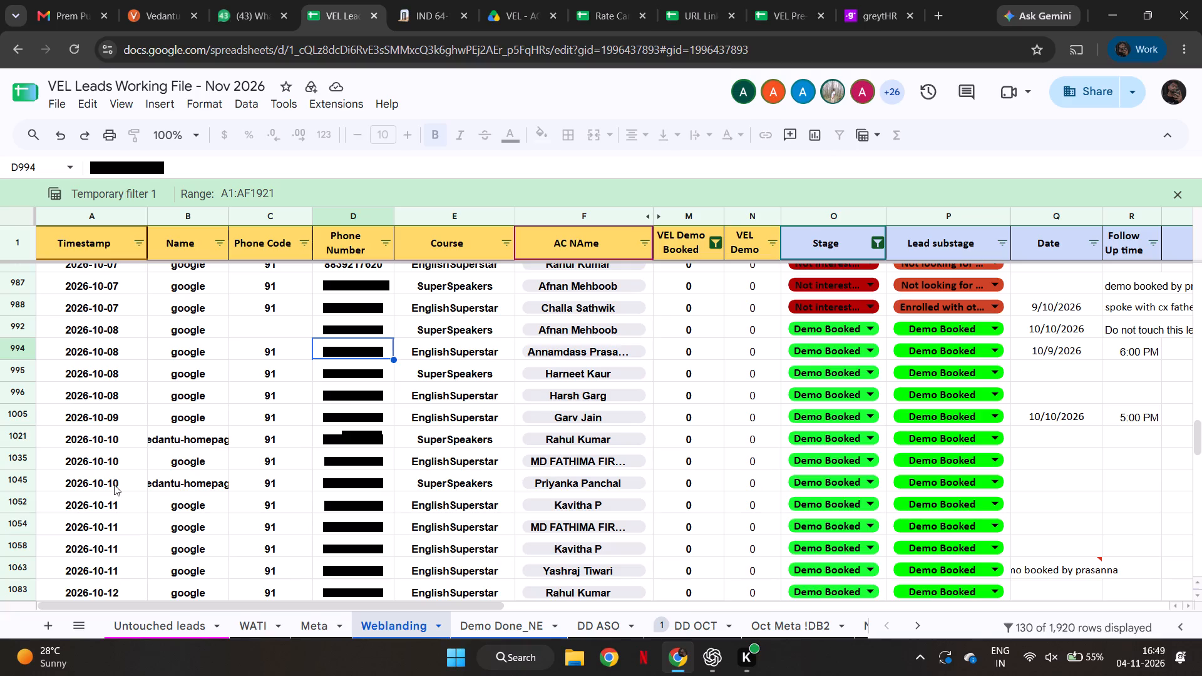
Set the stage of the EnglishSuperstar lead in row 994 to Not interested.
{"action": "key", "text": "Right"}
{"action": "key", "text": "Right"}
{"action": "key", "text": "Right"}
{"action": "key", "text": "Right"}
{"action": "key", "text": "Right"}
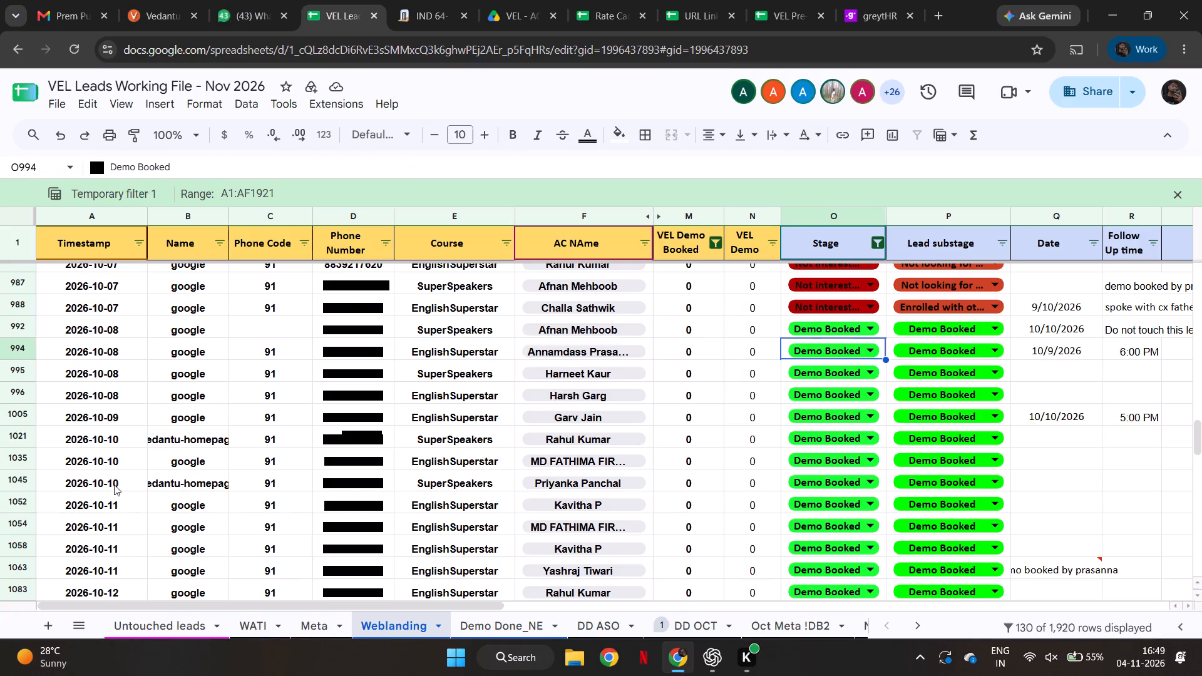
{"action": "key", "text": "Return"}
{"action": "key", "text": "Down"}
{"action": "key", "text": "Down"}
{"action": "key", "text": "Down"}
{"action": "key", "text": "Down"}
{"action": "key", "text": "Down"}
{"action": "key", "text": "Down"}
{"action": "key", "text": "Down"}
{"action": "key", "text": "Down"}
{"action": "key", "text": "Down"}
{"action": "key", "text": "Down"}
{"action": "key", "text": "Down"}
{"action": "key", "text": "Down"}
{"action": "key", "text": "Down"}
{"action": "key", "text": "Down"}
{"action": "key", "text": "Down"}
{"action": "key", "text": "Down"}
{"action": "key", "text": "Down"}
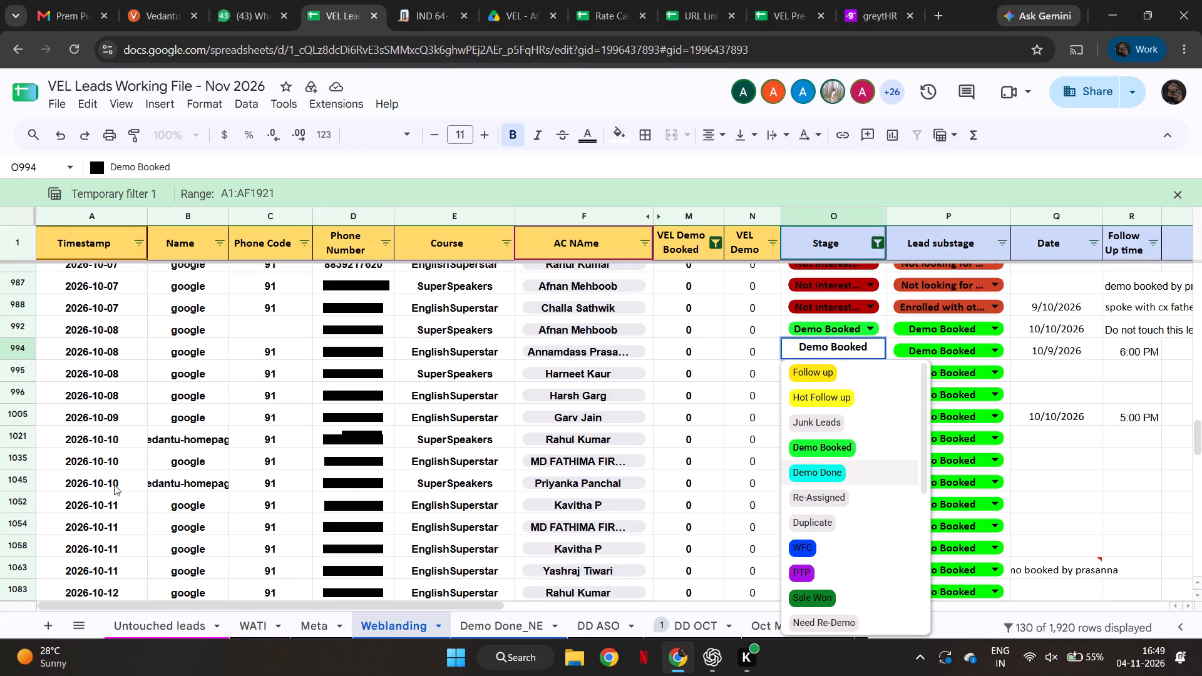
{"action": "key", "text": "Down"}
{"action": "key", "text": "Up"}
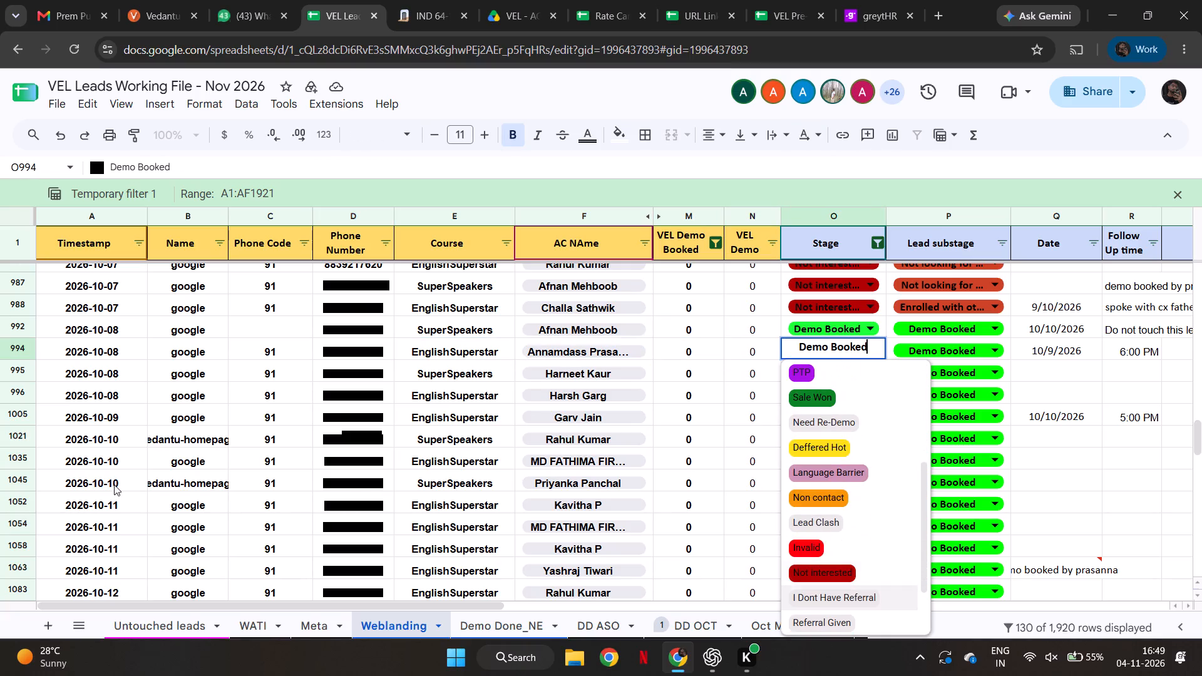
{"action": "key", "text": "Up"}
{"action": "key", "text": "Return"}
Set the lead substage of the EnglishSuperstar lead in row 994 to Not looking for any caoching.
{"action": "key", "text": "Up"}
{"action": "key", "text": "Right"}
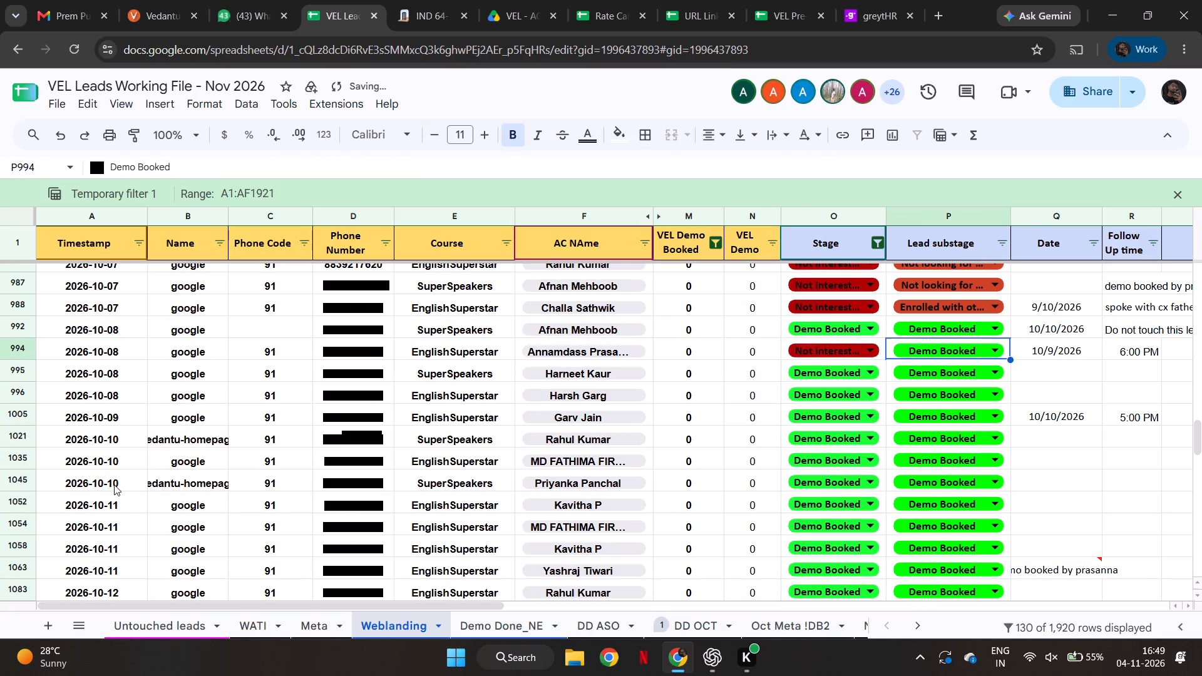
{"action": "key", "text": "Return"}
{"action": "key", "text": "Down"}
{"action": "key", "text": "Down"}
{"action": "key", "text": "Down"}
{"action": "key", "text": "Down"}
{"action": "key", "text": "Down"}
{"action": "key", "text": "Down"}
{"action": "key", "text": "Down"}
{"action": "key", "text": "Down"}
{"action": "key", "text": "Down"}
{"action": "key", "text": "Down"}
{"action": "key", "text": "Down"}
{"action": "key", "text": "Down"}
{"action": "key", "text": "Down"}
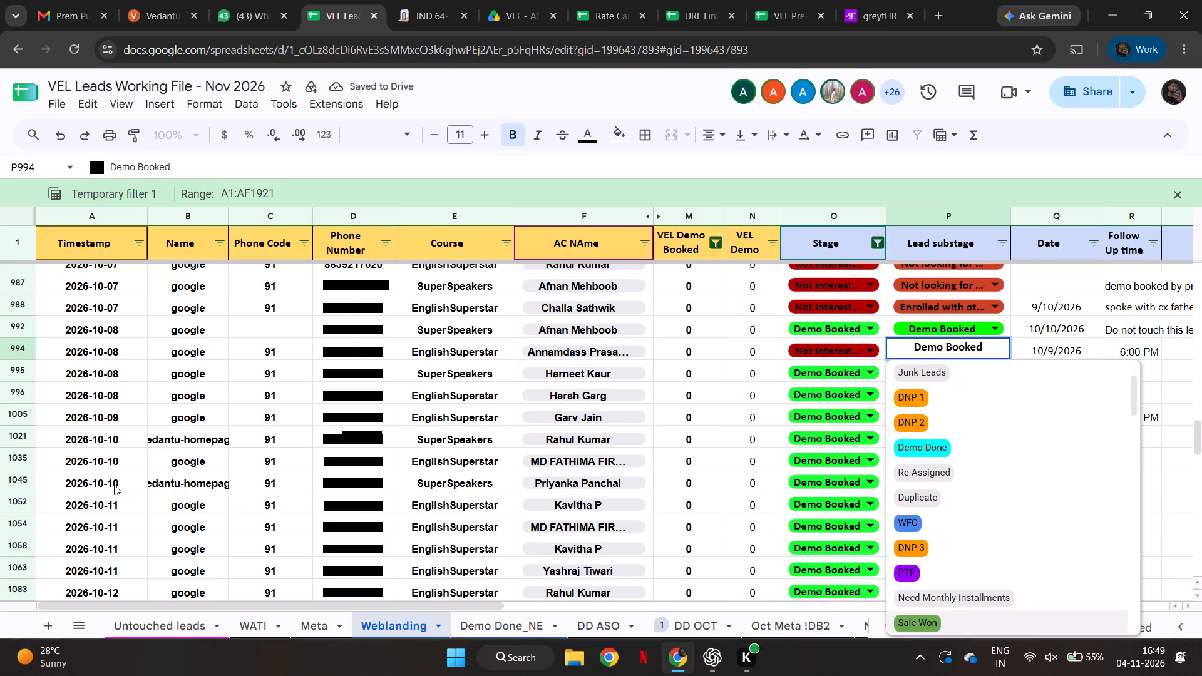
{"action": "key", "text": "Down"}
{"action": "key", "text": "Down"}
{"action": "key", "text": "Down"}
{"action": "key", "text": "Down"}
{"action": "key", "text": "Down"}
{"action": "key", "text": "Down"}
{"action": "key", "text": "Down"}
{"action": "key", "text": "Down"}
{"action": "key", "text": "Down"}
{"action": "key", "text": "Down"}
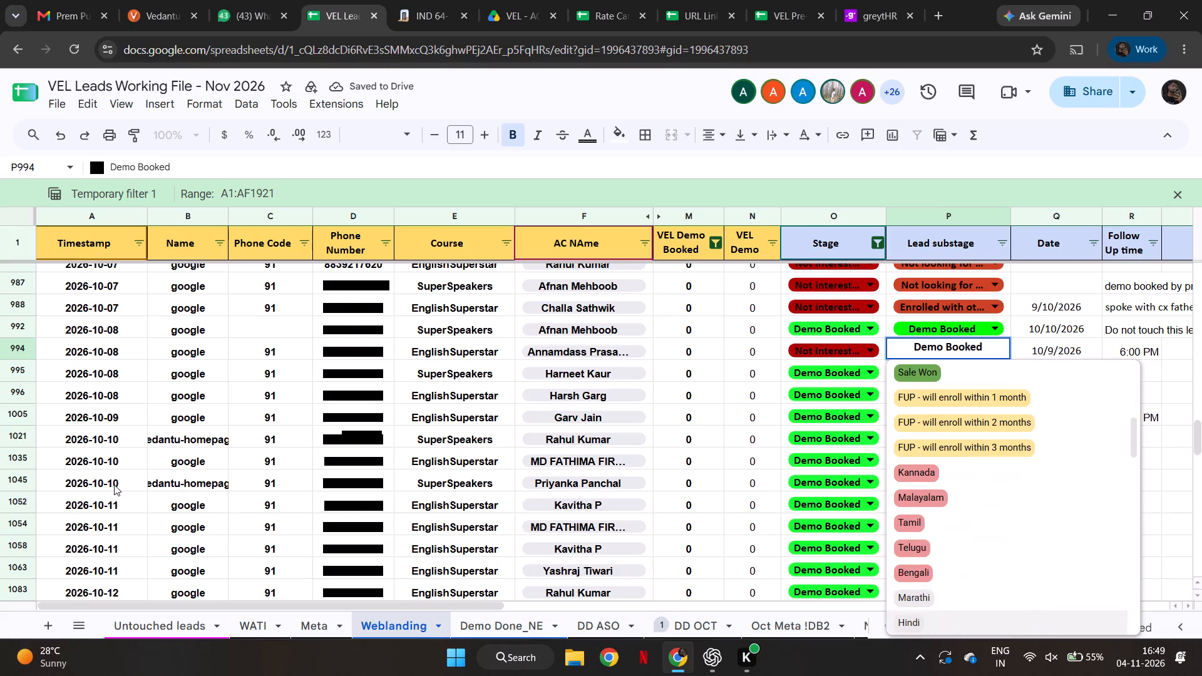
{"action": "key", "text": "Down"}
{"action": "key", "text": "Down"}
{"action": "key", "text": "Down"}
{"action": "key", "text": "Down"}
{"action": "key", "text": "Down"}
{"action": "key", "text": "Down"}
{"action": "key", "text": "Down"}
{"action": "key", "text": "Down"}
{"action": "key", "text": "Down"}
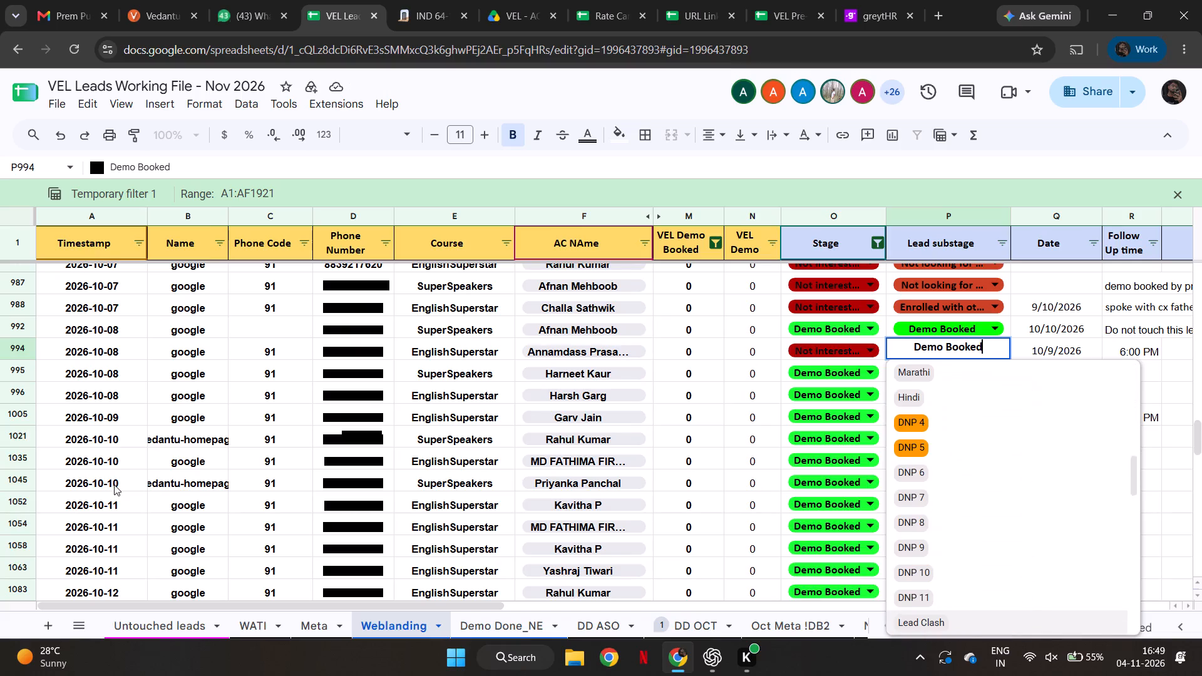
{"action": "key", "text": "Down"}
{"action": "key", "text": "Down"}
{"action": "key", "text": "Down"}
{"action": "key", "text": "Down"}
{"action": "key", "text": "Down"}
{"action": "key", "text": "Down"}
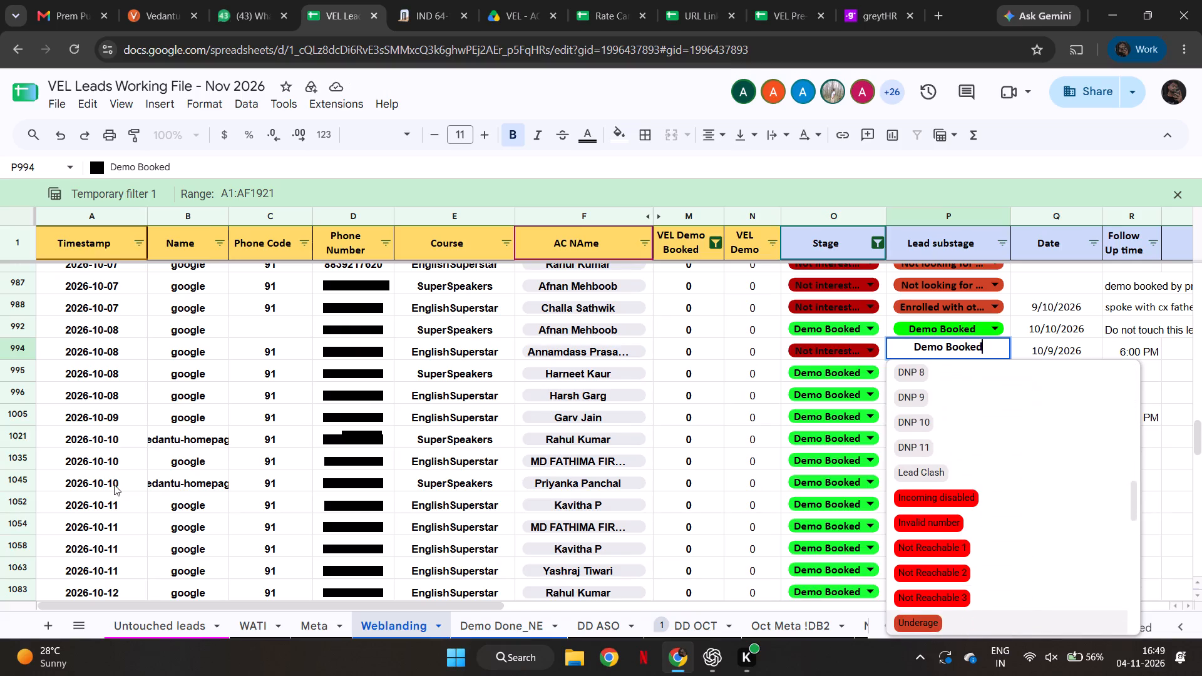
{"action": "key", "text": "Down"}
{"action": "key", "text": "Down"}
{"action": "key", "text": "Down"}
{"action": "key", "text": "Down"}
{"action": "key", "text": "Down"}
{"action": "key", "text": "Down"}
{"action": "key", "text": "Down"}
{"action": "key", "text": "Down"}
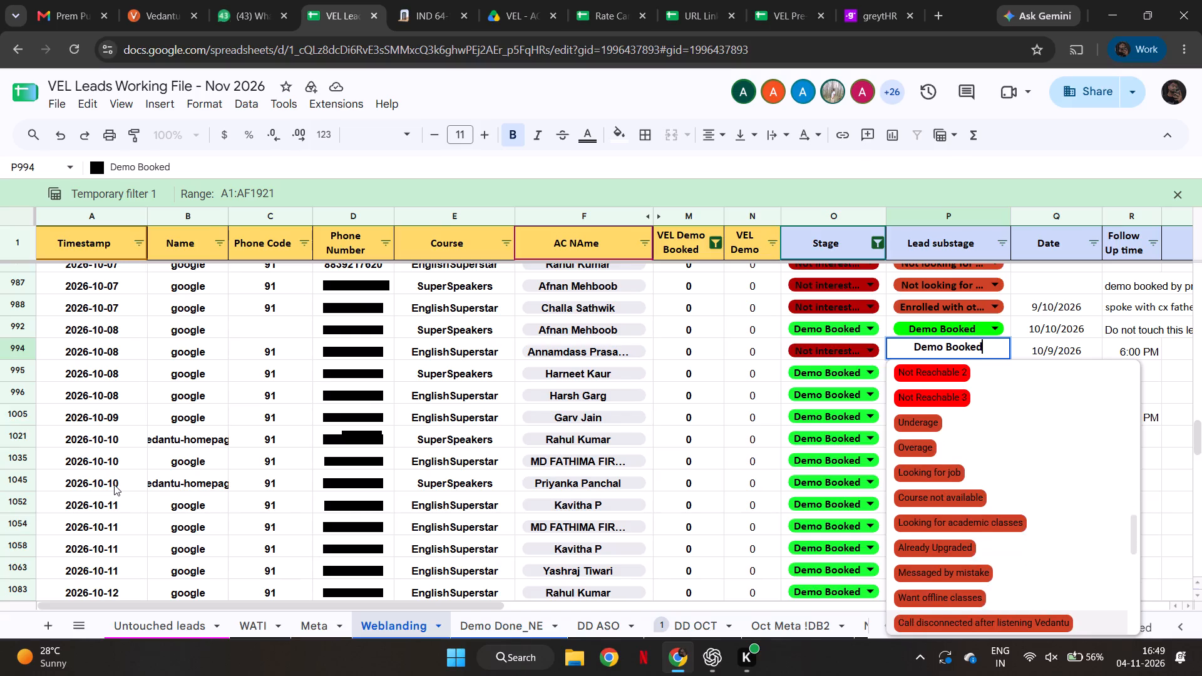
{"action": "key", "text": "Down"}
{"action": "key", "text": "Up"}
{"action": "key", "text": "Up"}
{"action": "key", "text": "Up"}
{"action": "key", "text": "Up"}
{"action": "key", "text": "Up"}
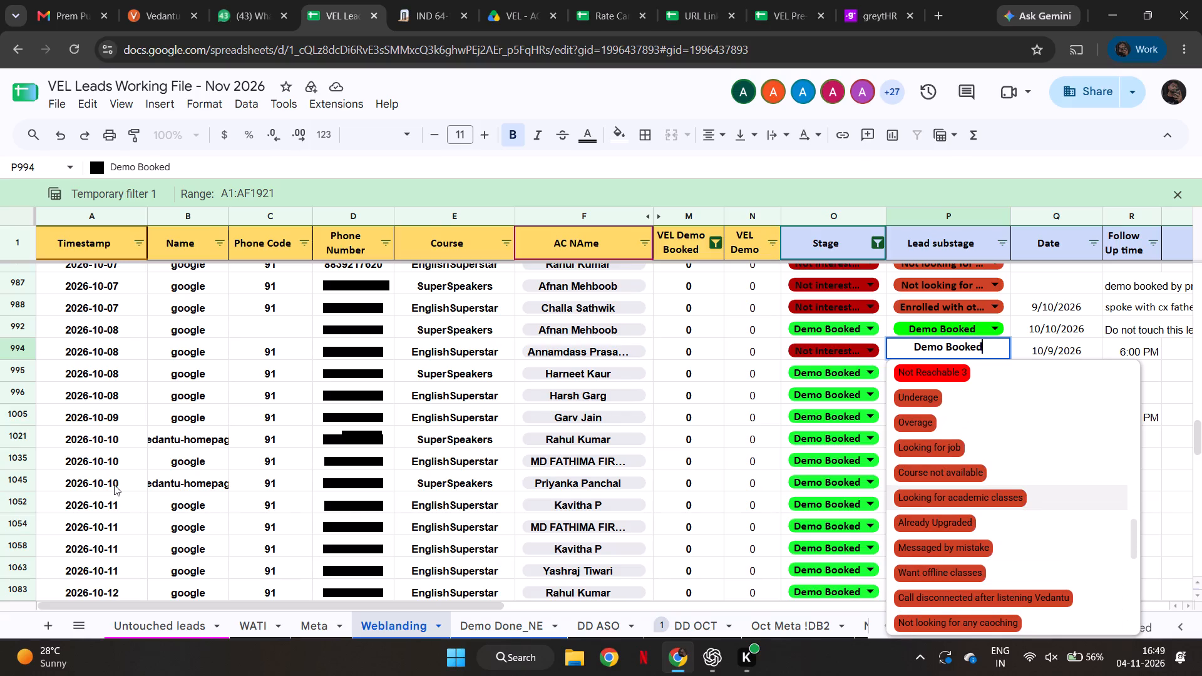
{"action": "key", "text": "Down"}
{"action": "key", "text": "Down"}
{"action": "key", "text": "Down"}
{"action": "key", "text": "Down"}
{"action": "key", "text": "Down"}
{"action": "key", "text": "Down"}
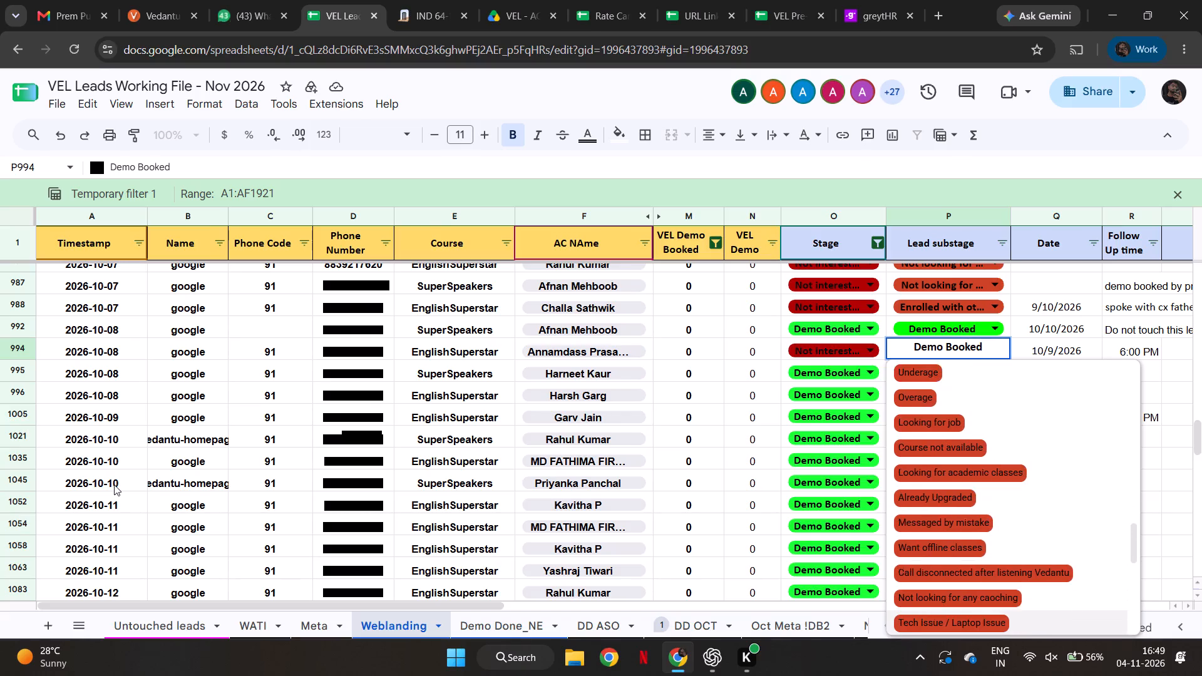
{"action": "key", "text": "Down"}
{"action": "key", "text": "Down"}
{"action": "key", "text": "Down"}
{"action": "key", "text": "Up"}
{"action": "key", "text": "Up"}
{"action": "key", "text": "Up"}
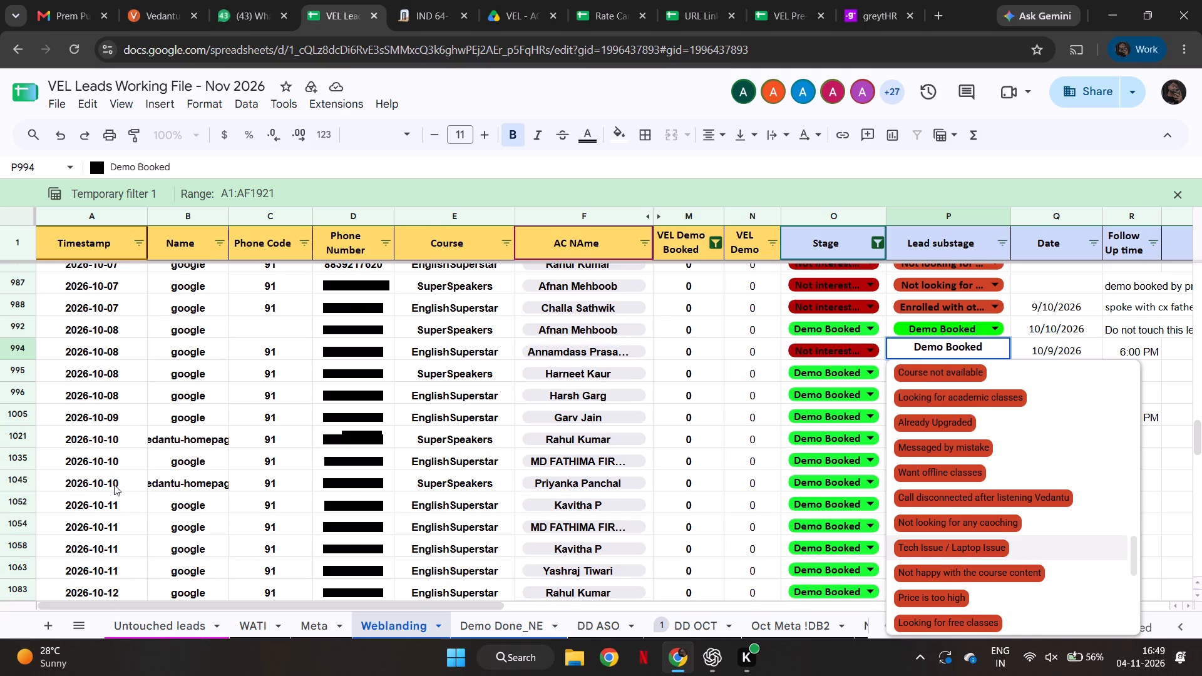
{"action": "key", "text": "Up"}
{"action": "key", "text": "Return"}
Copy the phone number of the demo-booked SuperSpeakers lead in row 995.
{"action": "key", "text": "Left"}
{"action": "key", "text": "Left"}
{"action": "key", "text": "Left"}
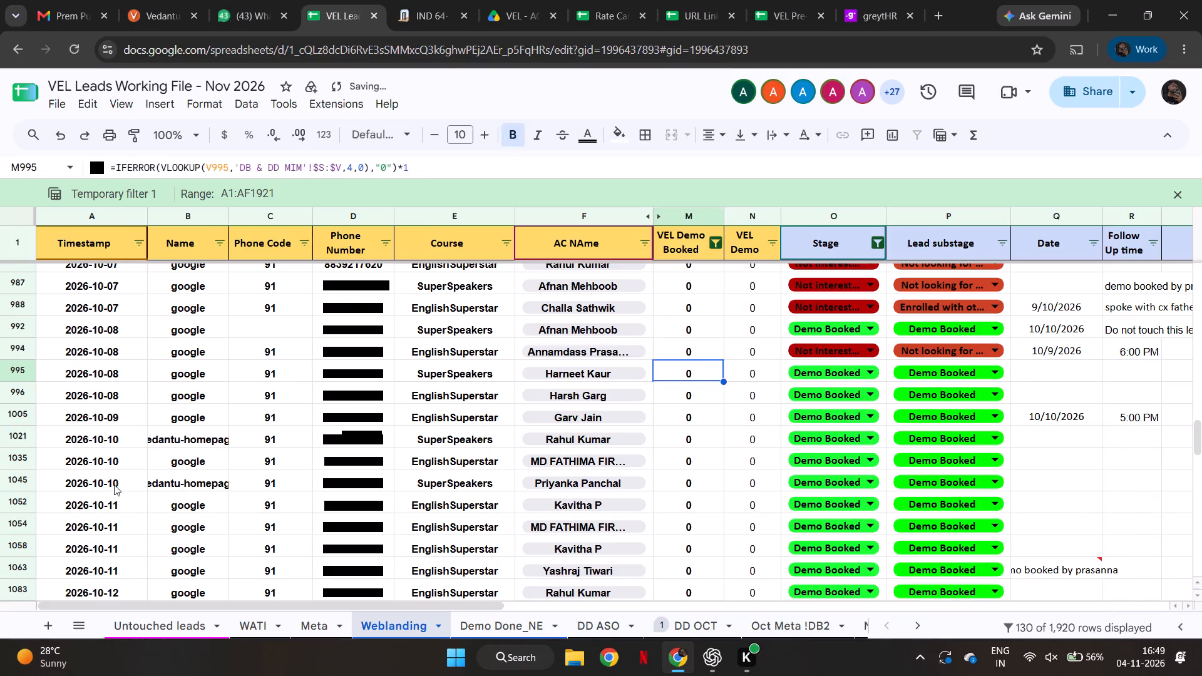
{"action": "key", "text": "Left"}
{"action": "key", "text": "Left"}
{"action": "key", "text": "Left"}
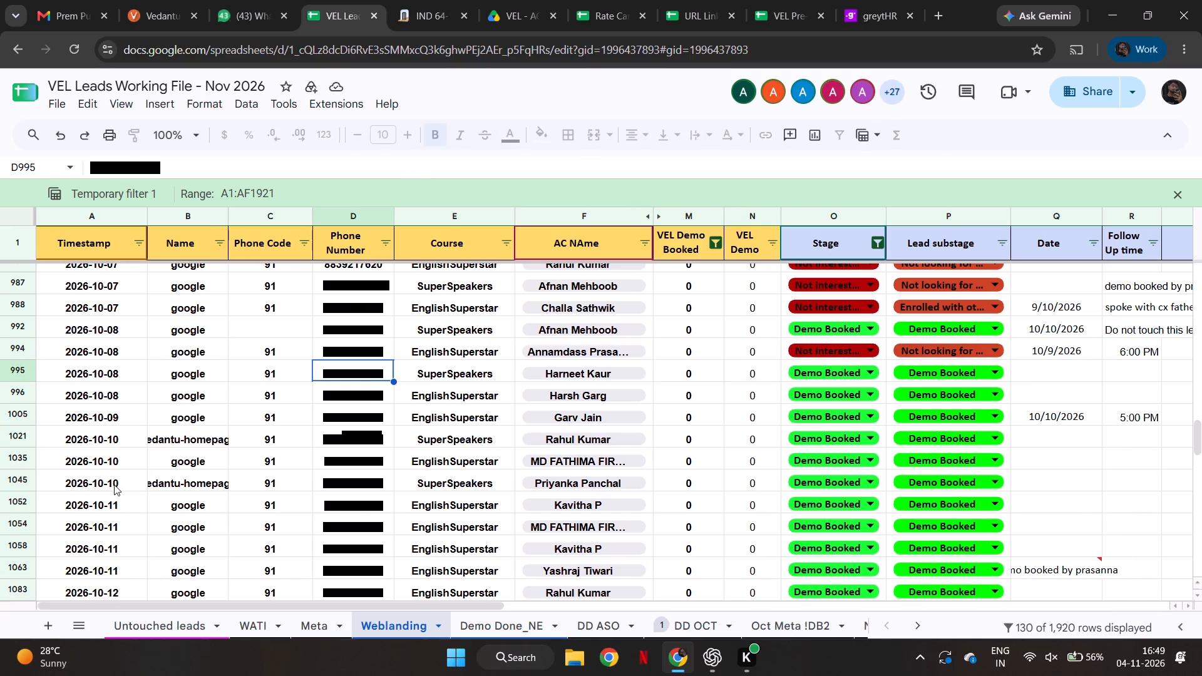
{"action": "key", "text": "ctrl+c"}
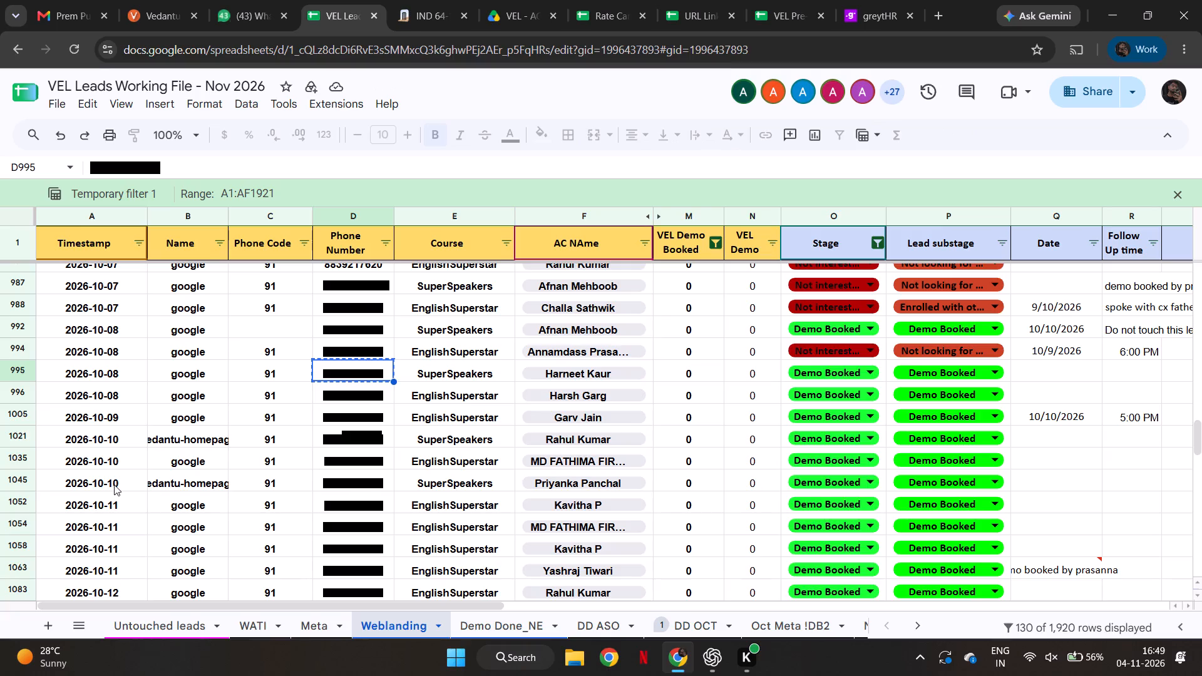
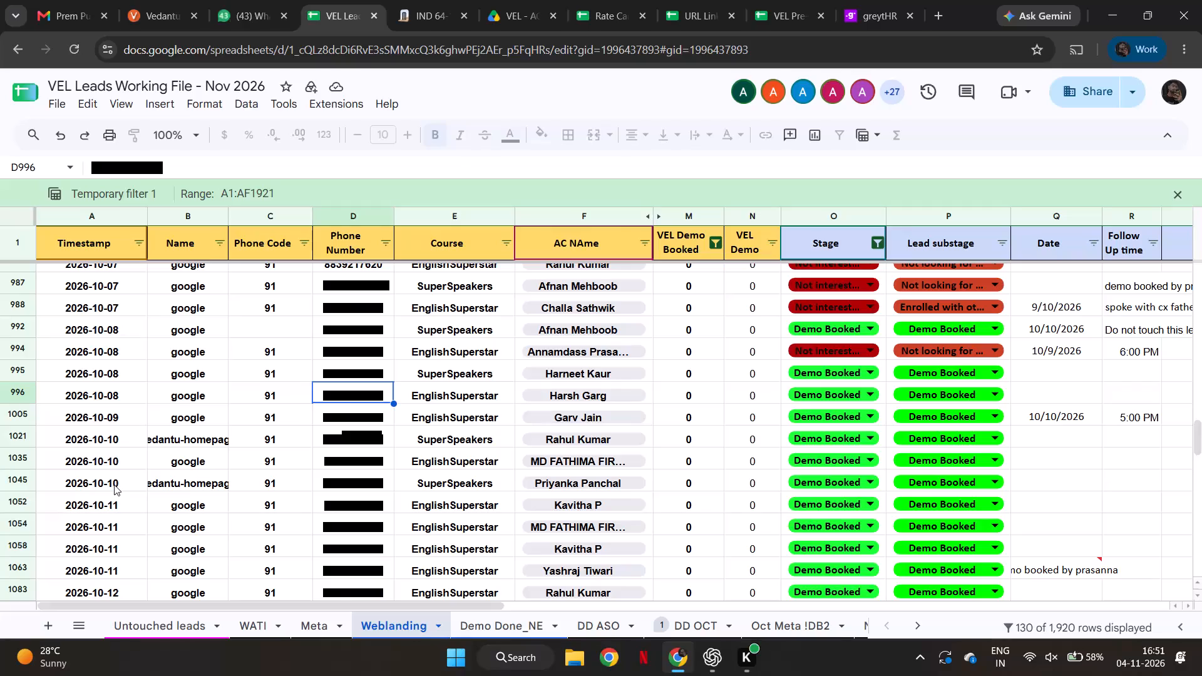
Copy the phone number of the demo-booked EnglishSuperstar lead in row 996.
{"action": "key", "text": "ctrl+c"}
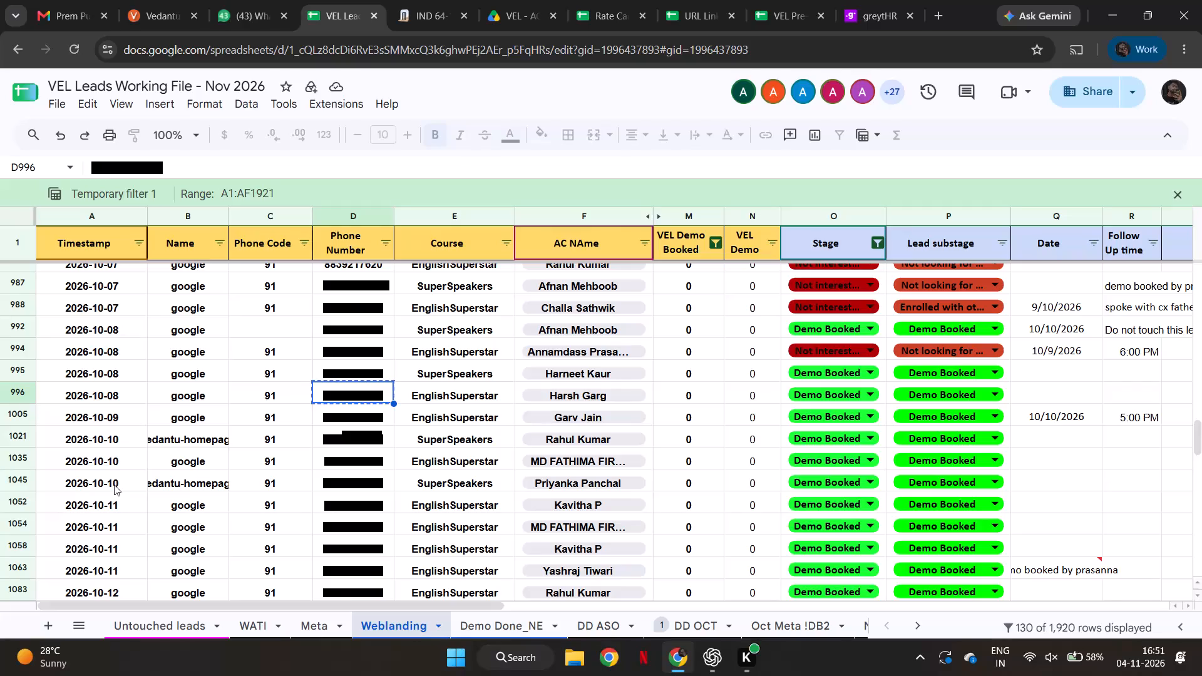
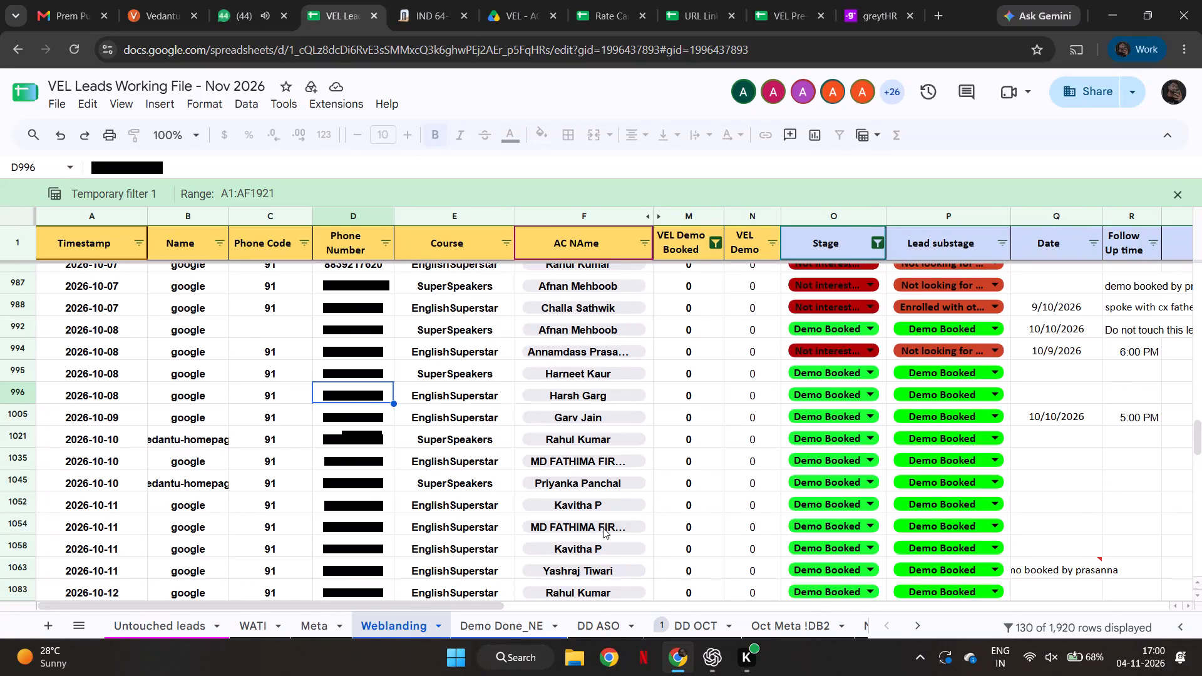
Open a second instance of VEL Leads Working File - Nov 2026 from the browsing history.
{"action": "scroll", "coordinate": [603, 528], "scroll_direction": "right", "scroll_amount": 1}
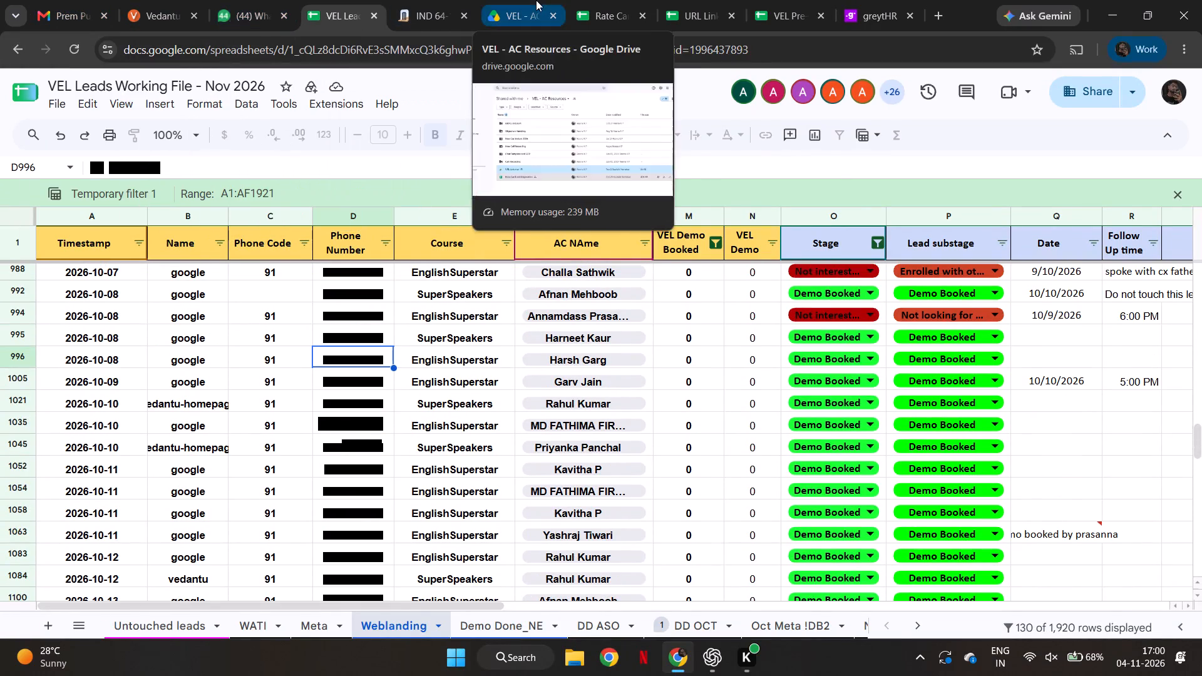
{"action": "left_click", "coordinate": [1178, 61]}
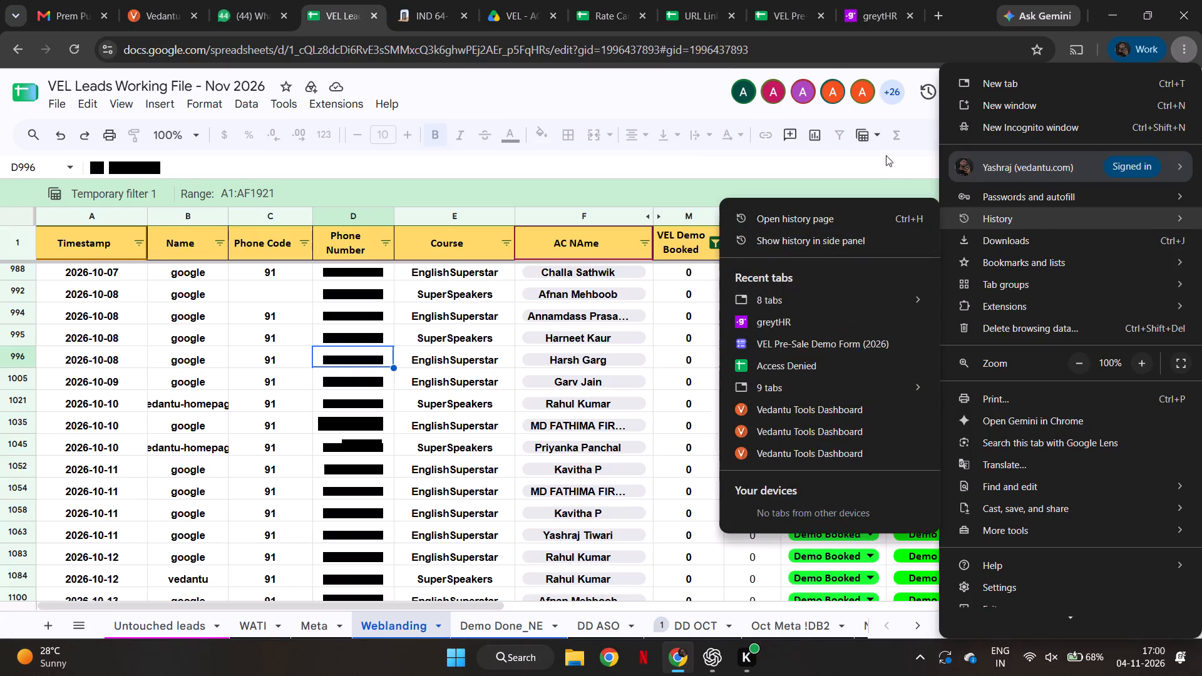
{"action": "left_click", "coordinate": [868, 210]}
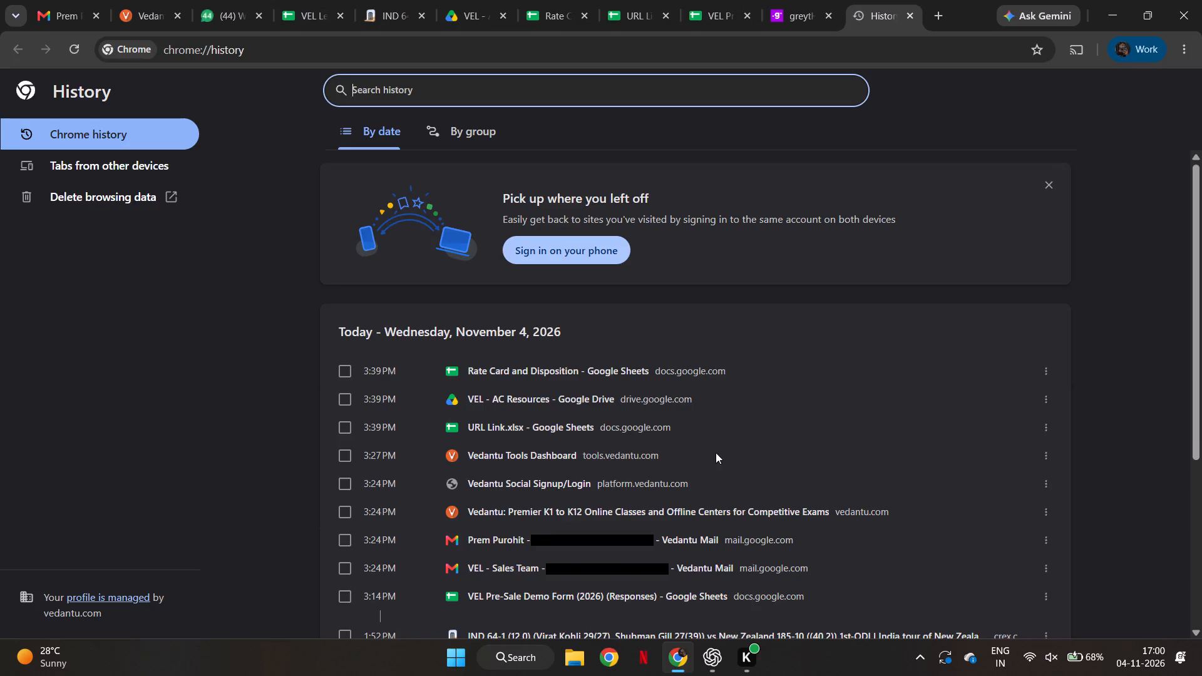
{"action": "scroll", "coordinate": [518, 484], "scroll_direction": "down", "scroll_amount": 4}
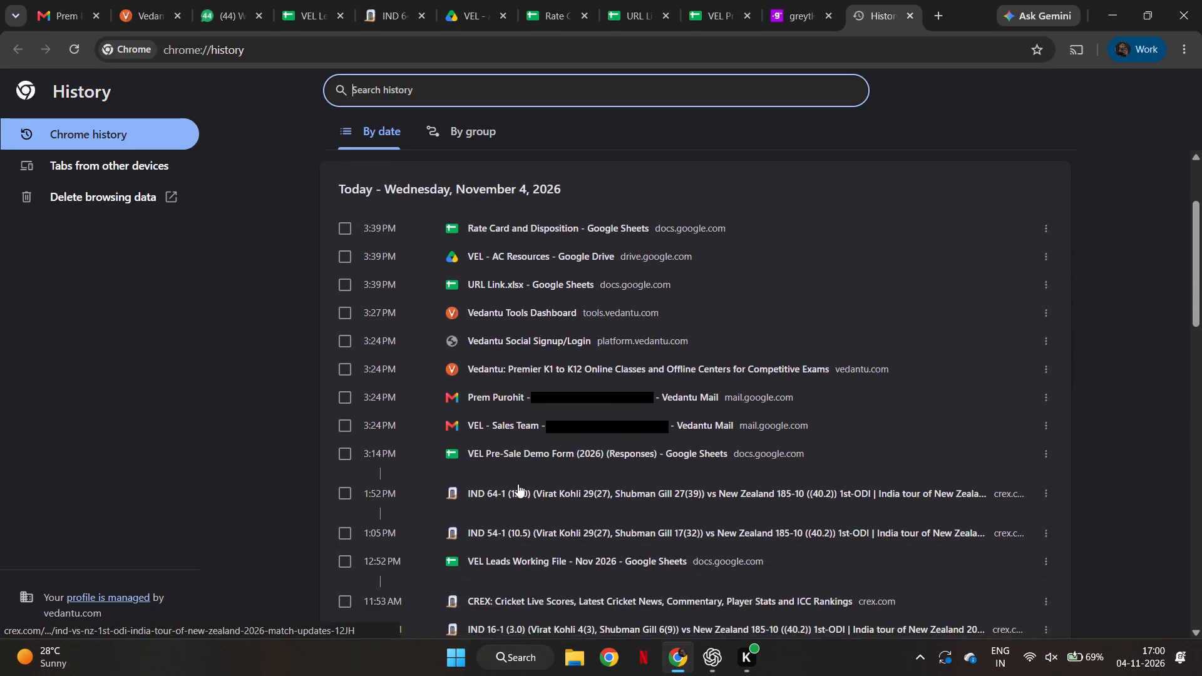
{"action": "scroll", "coordinate": [518, 484], "scroll_direction": "down", "scroll_amount": 9}
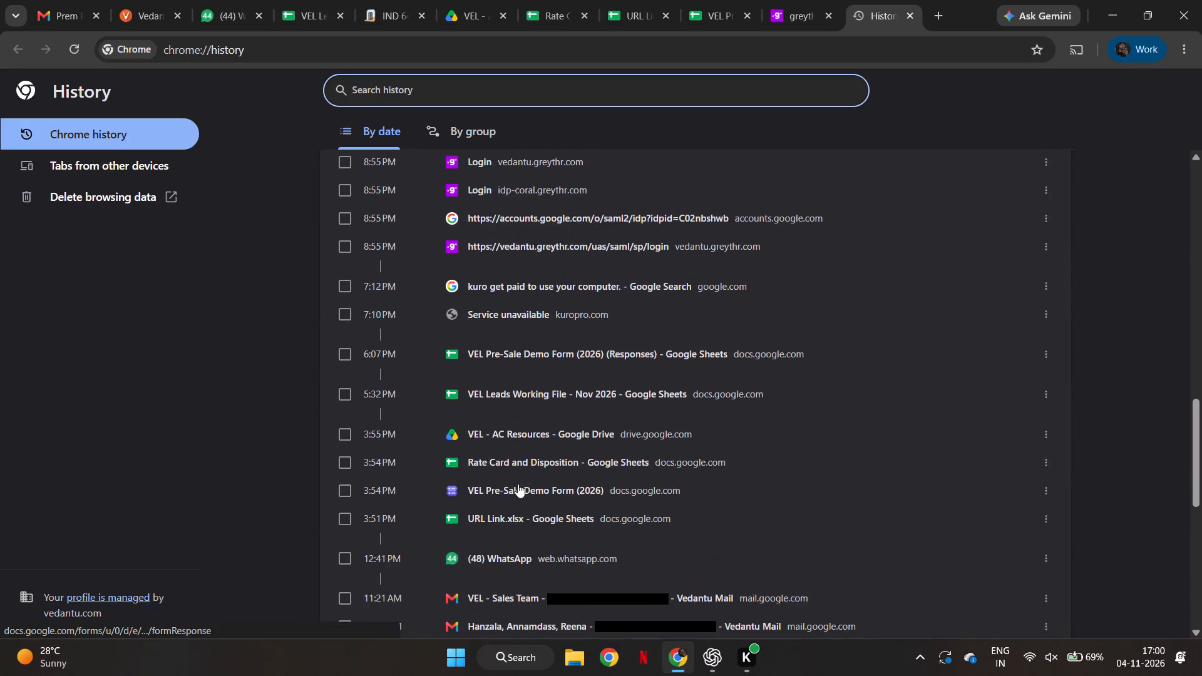
{"action": "left_click", "coordinate": [510, 397]}
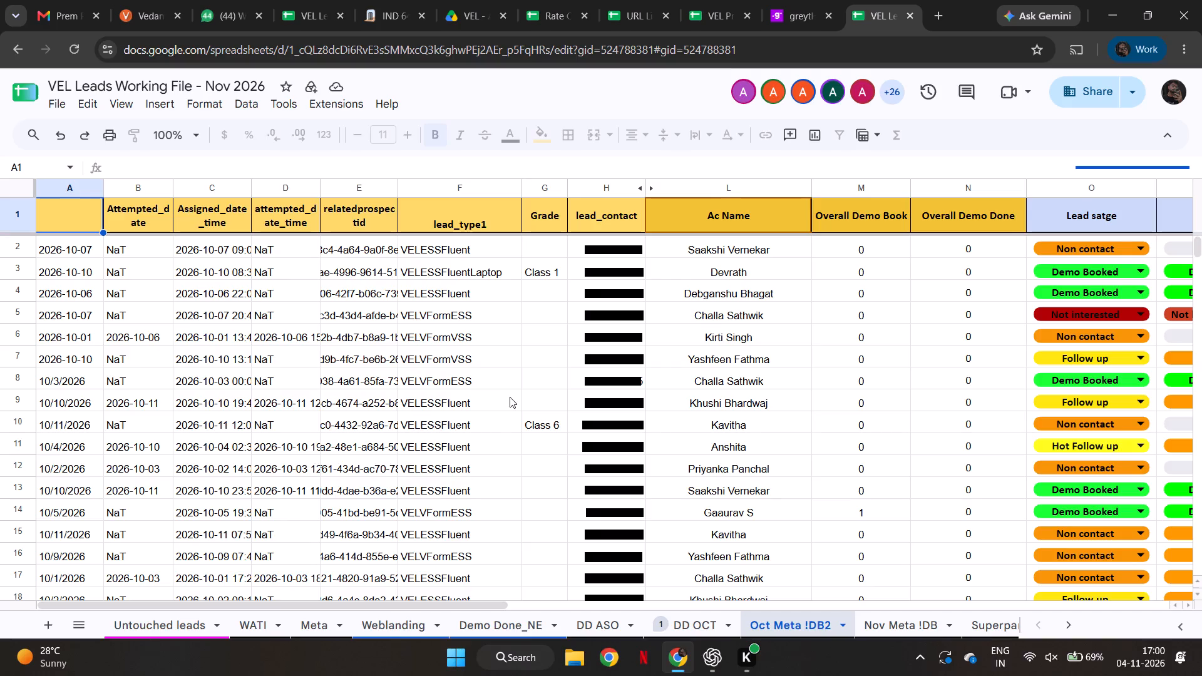
In the Weblanding sheet, create a temporary filter view showing only the leads assigned to your own AC name, and look through them.
{"action": "left_click", "coordinate": [401, 627]}
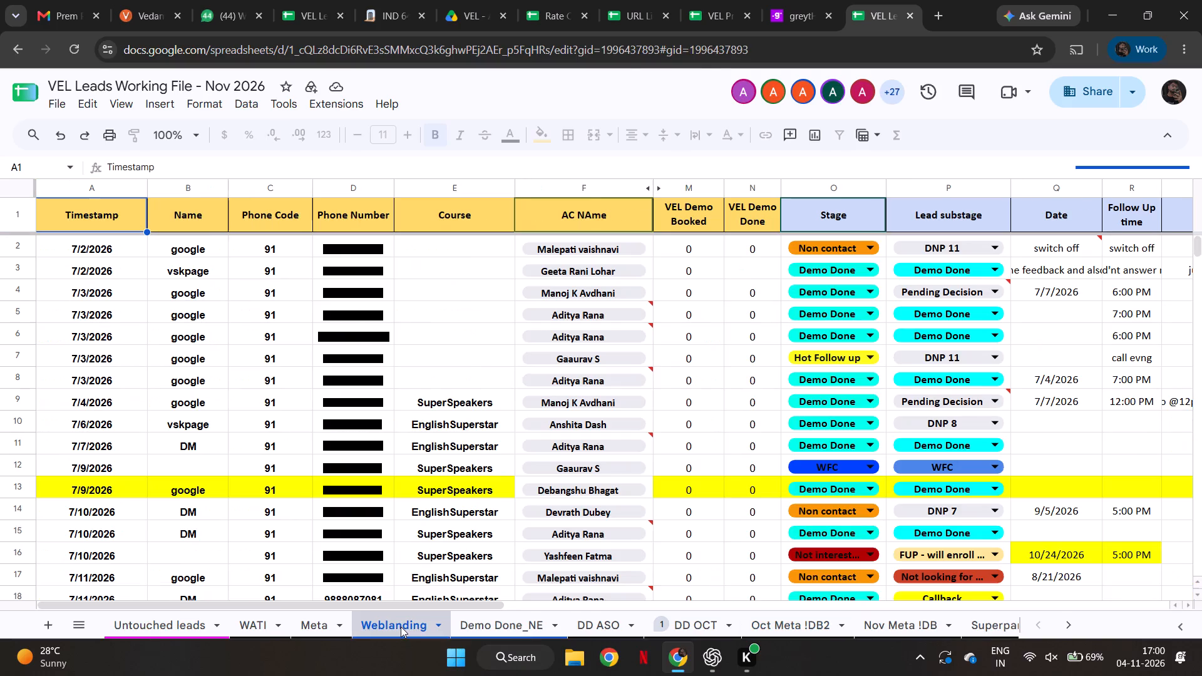
{"action": "left_click", "coordinate": [874, 131]}
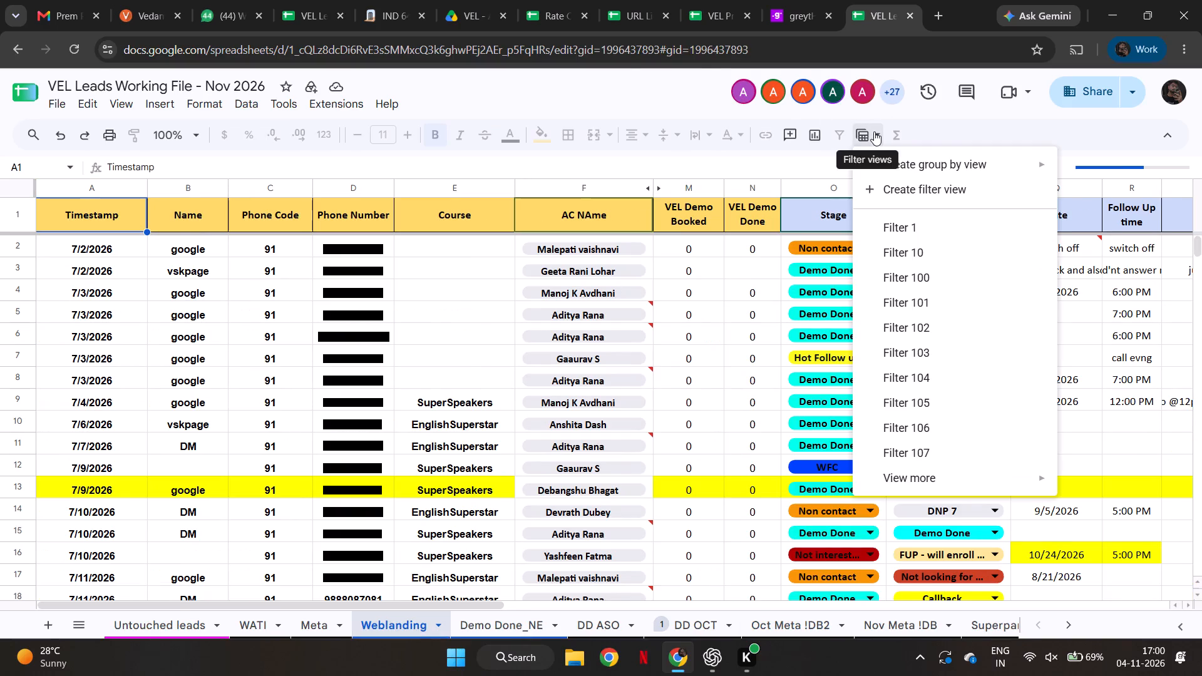
{"action": "left_click", "coordinate": [887, 190]}
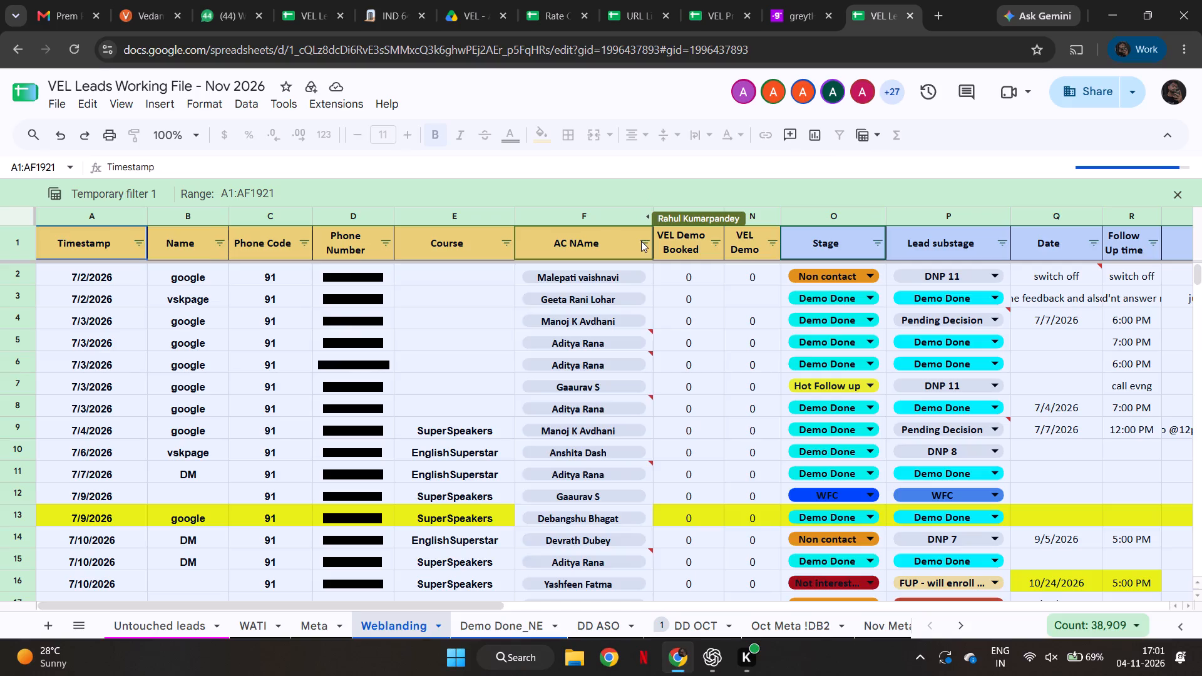
{"action": "left_click", "coordinate": [641, 241]}
{"action": "left_click", "coordinate": [503, 433]}
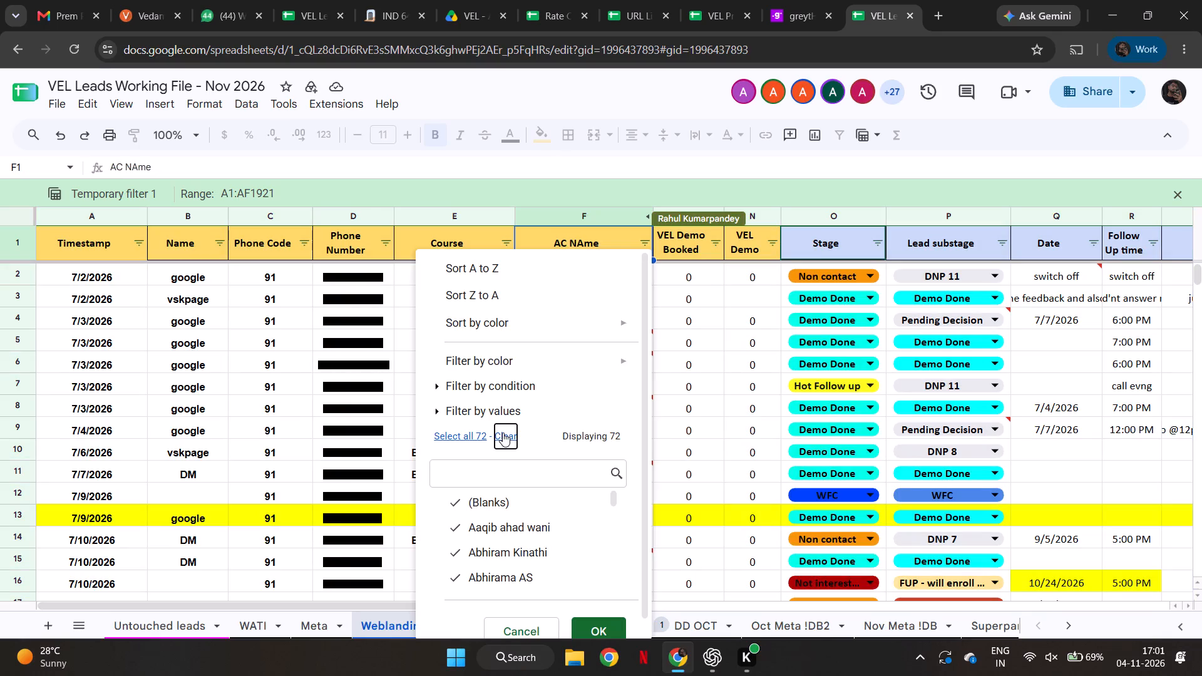
{"action": "left_click", "coordinate": [487, 479]}
{"action": "key", "text": "y"}
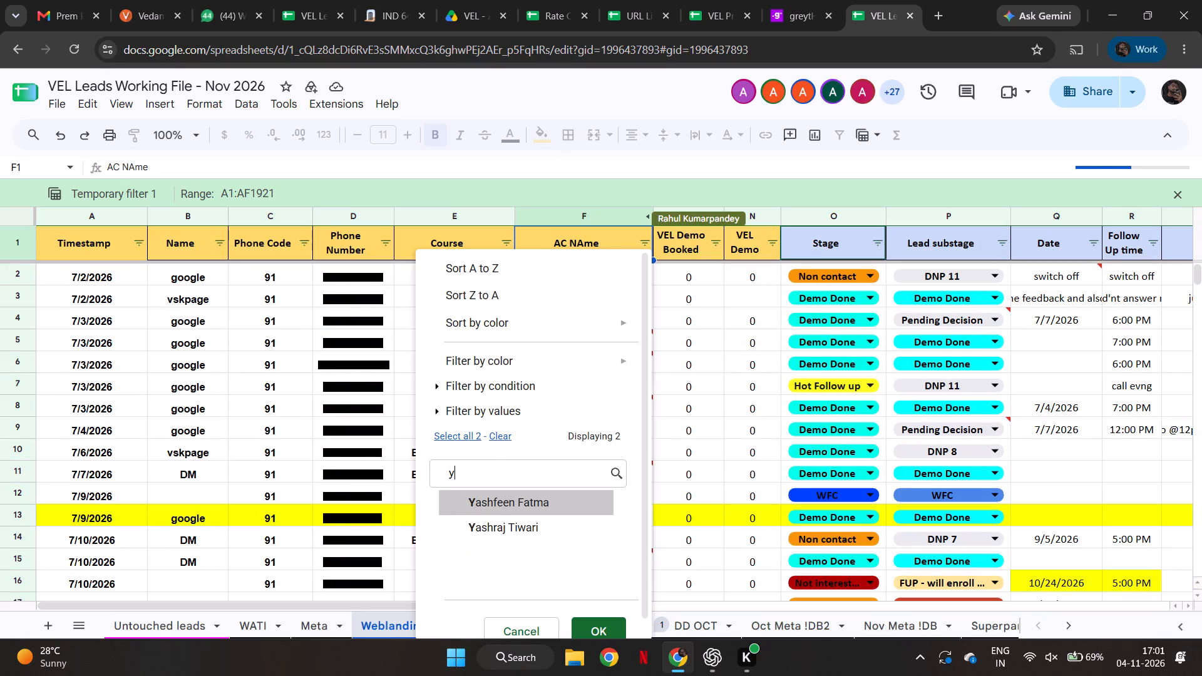
{"action": "left_click", "coordinate": [505, 515]}
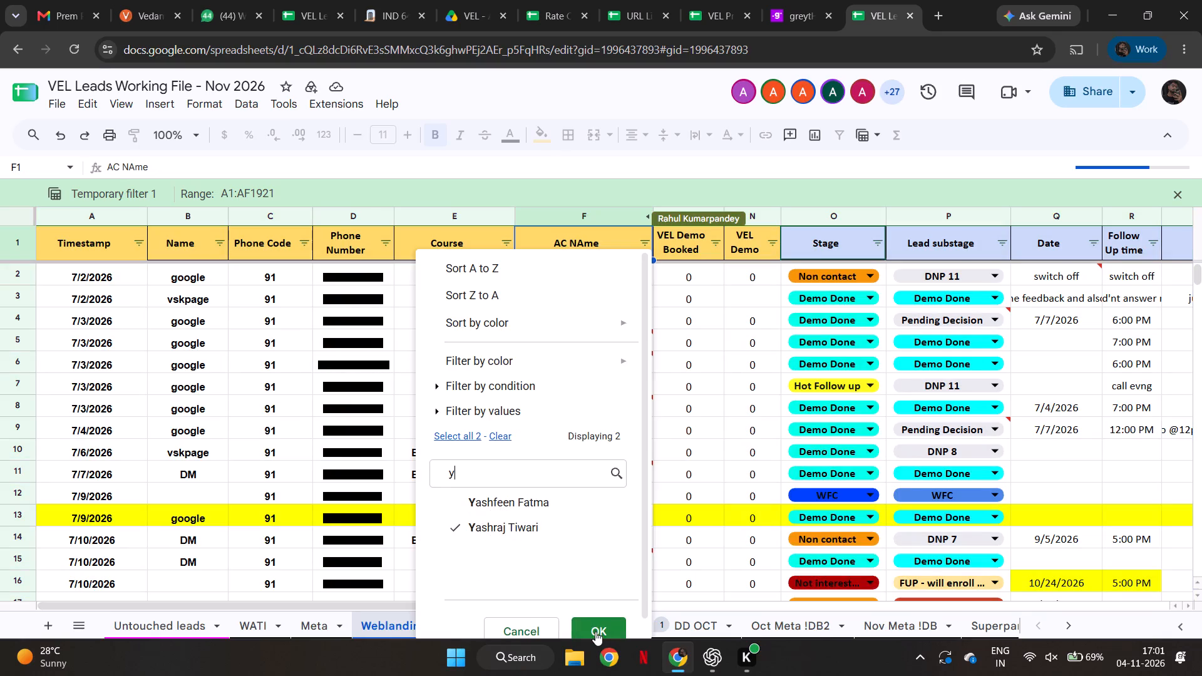
{"action": "left_click", "coordinate": [595, 632]}
{"action": "scroll", "coordinate": [624, 451], "scroll_direction": "down", "scroll_amount": 9}
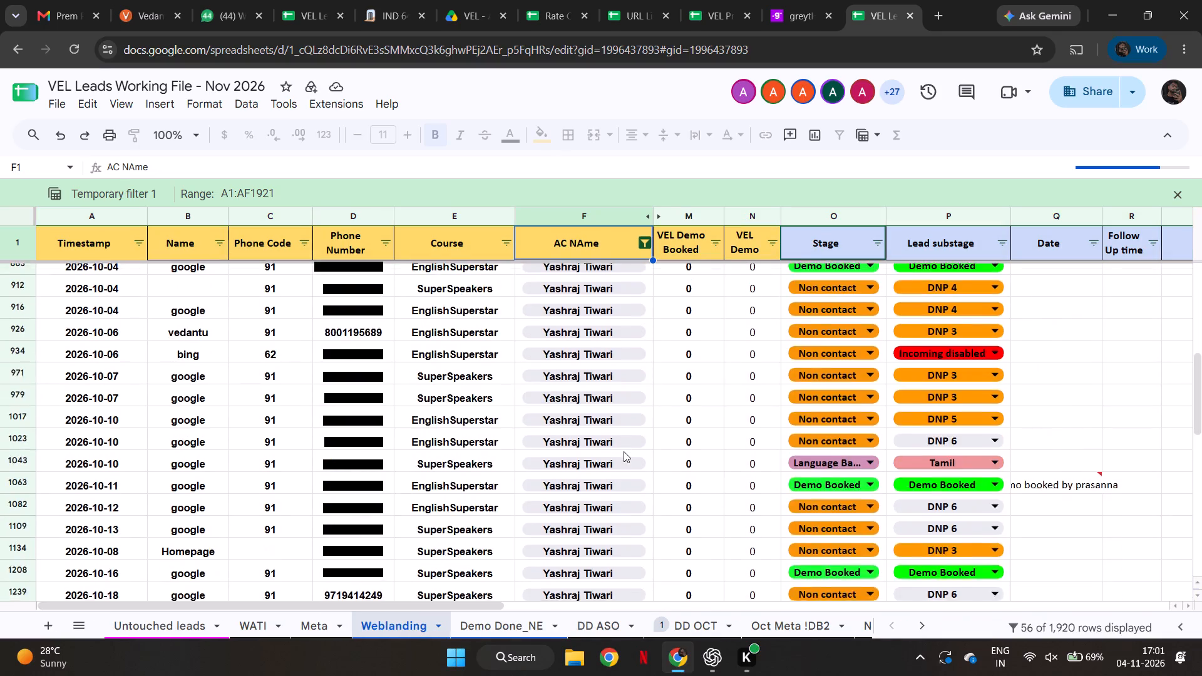
{"action": "scroll", "coordinate": [624, 451], "scroll_direction": "down", "scroll_amount": 3}
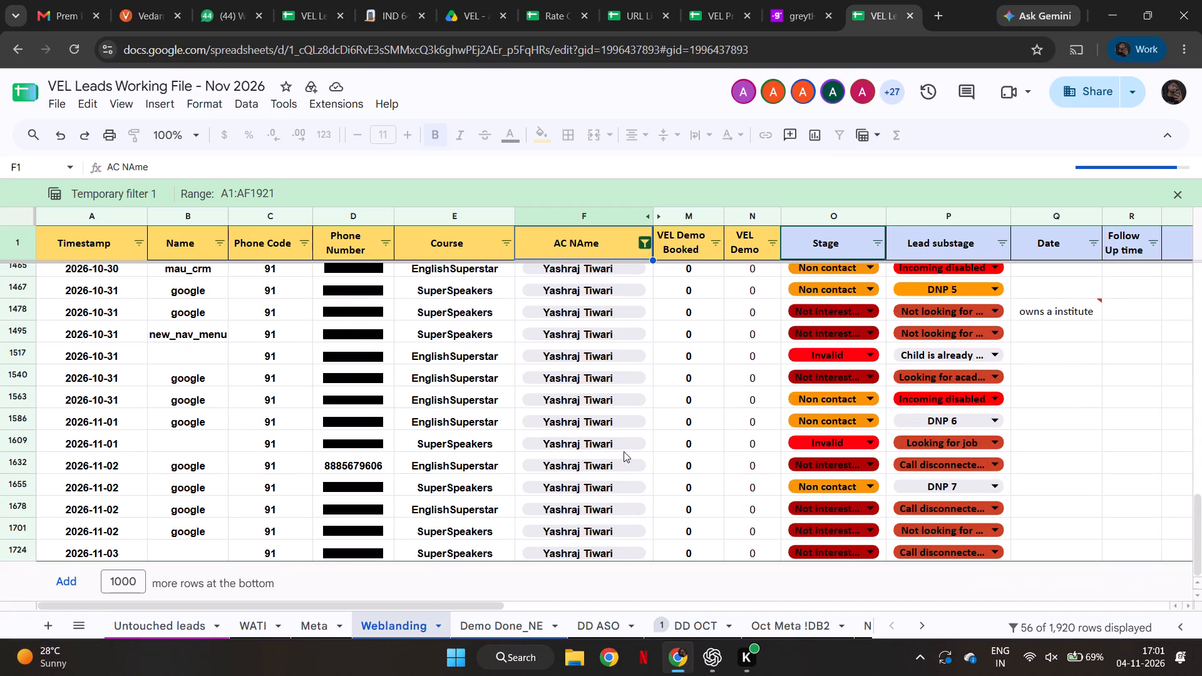
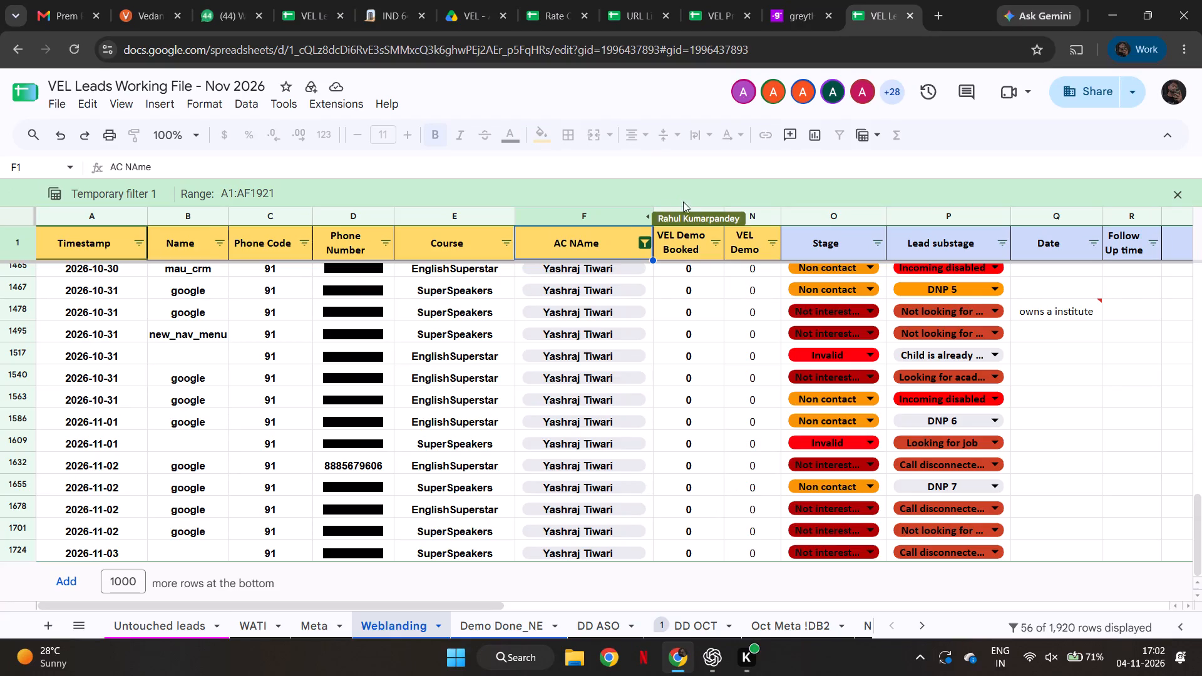
Reset the AC Name filter in the temporary view to include the leads of all ACs.
{"action": "left_click", "coordinate": [645, 247]}
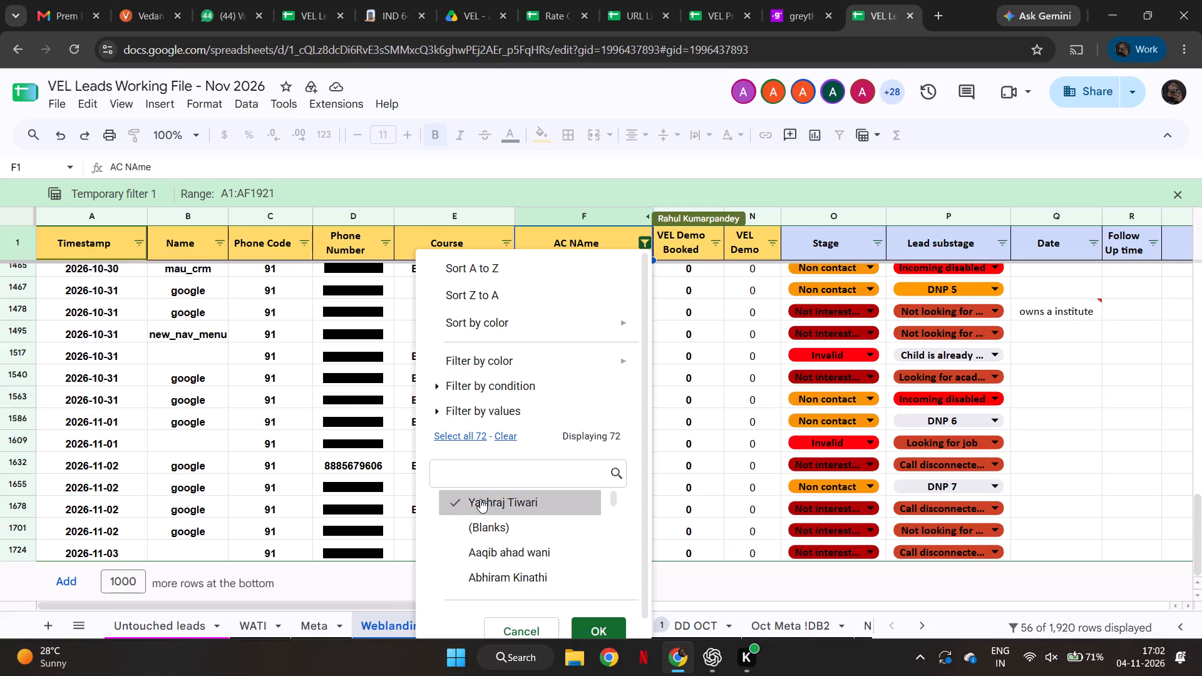
{"action": "left_click", "coordinate": [479, 494]}
{"action": "left_click", "coordinate": [470, 471]}
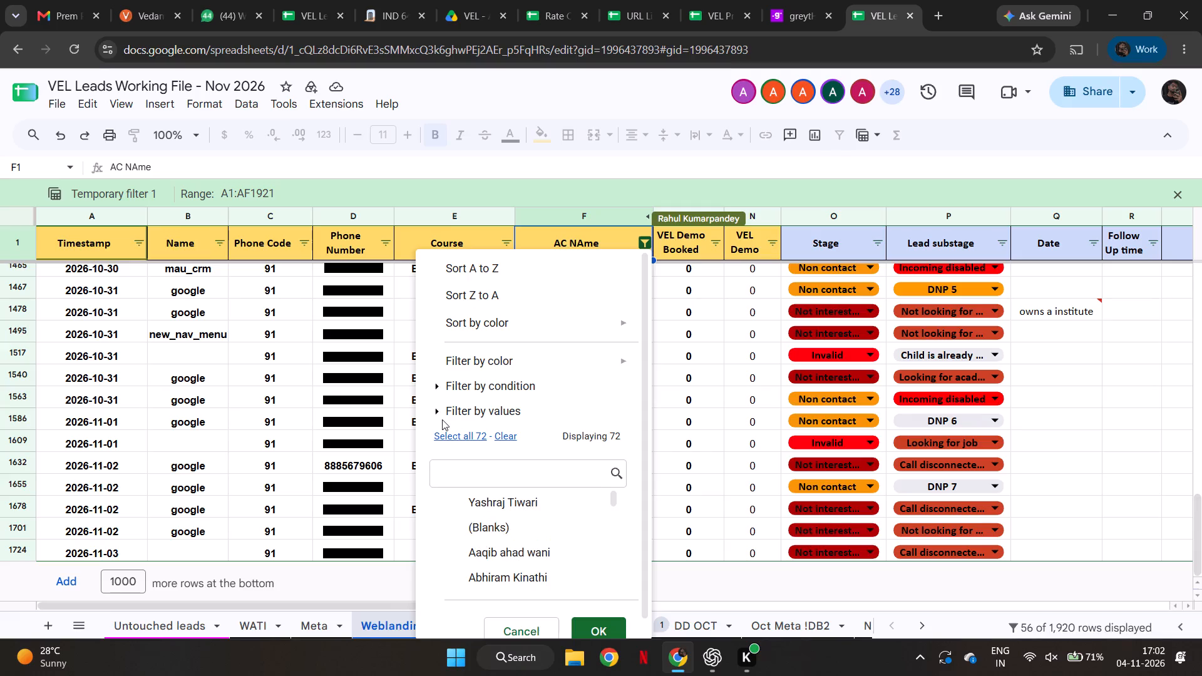
{"action": "left_click", "coordinate": [451, 440]}
{"action": "left_click", "coordinate": [622, 626]}
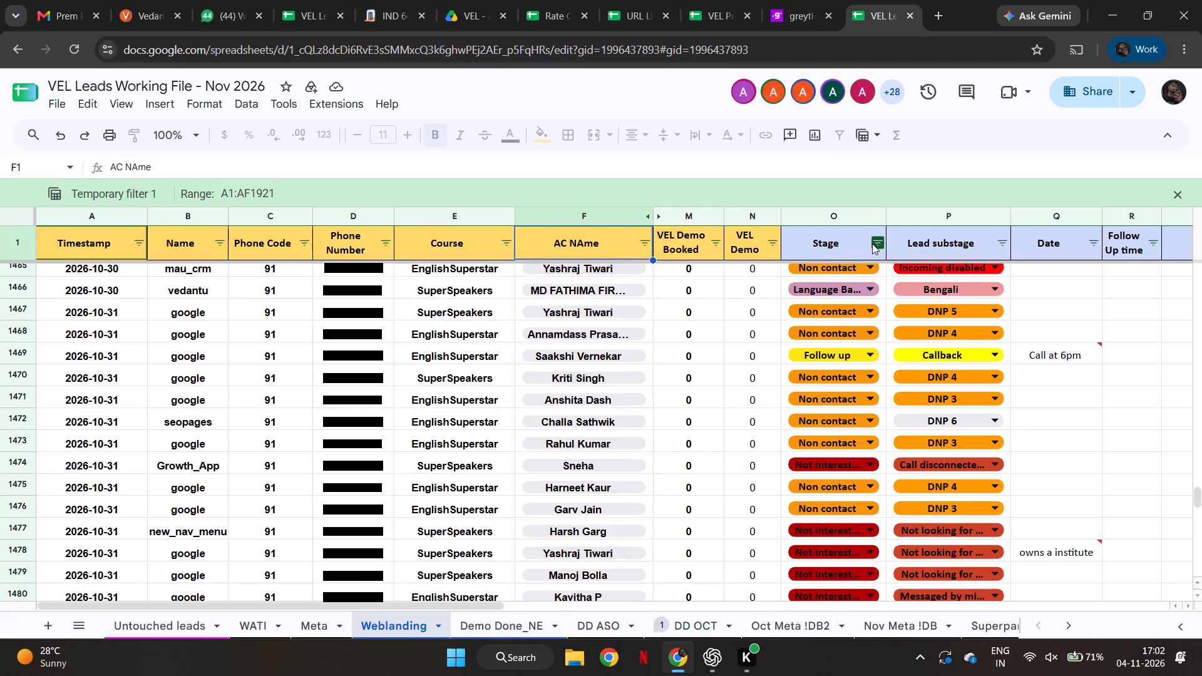
Filter the Stage column to show only Non contact leads.
{"action": "left_click", "coordinate": [872, 243]}
{"action": "left_click", "coordinate": [740, 444]}
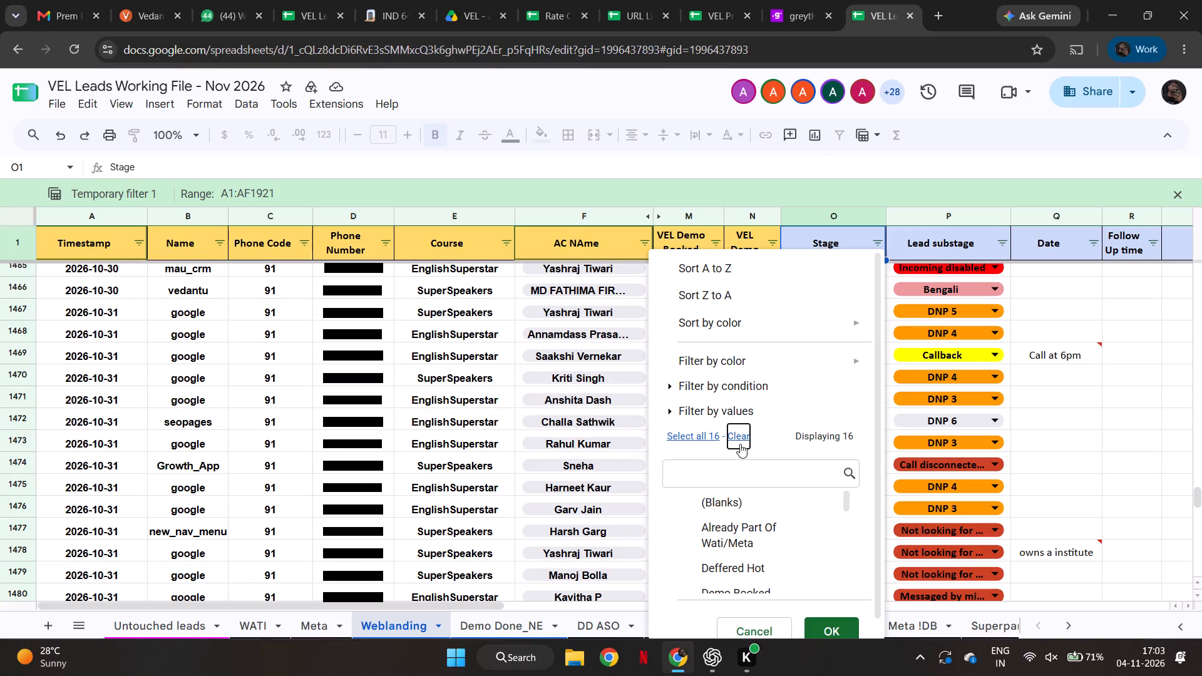
{"action": "left_click", "coordinate": [722, 471]}
{"action": "key", "text": "m"}
{"action": "key", "text": "BackSpace"}
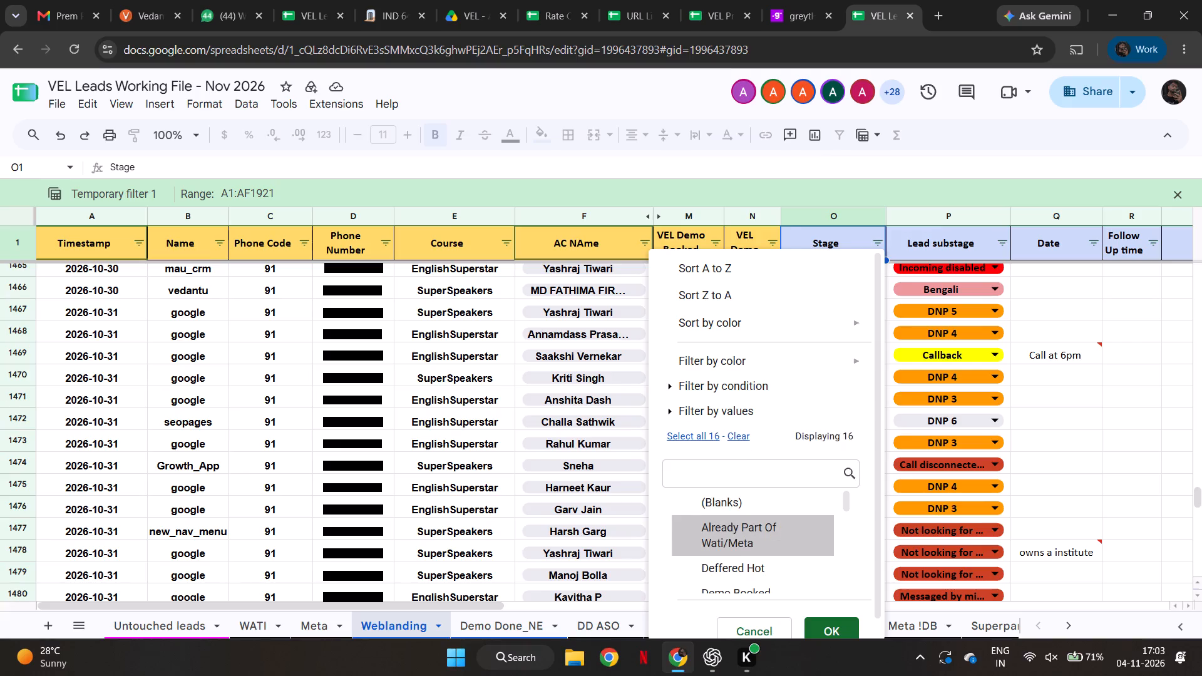
{"action": "type", "text": "np"}
{"action": "key", "text": "BackSpace"}
{"action": "key", "text": "o"}
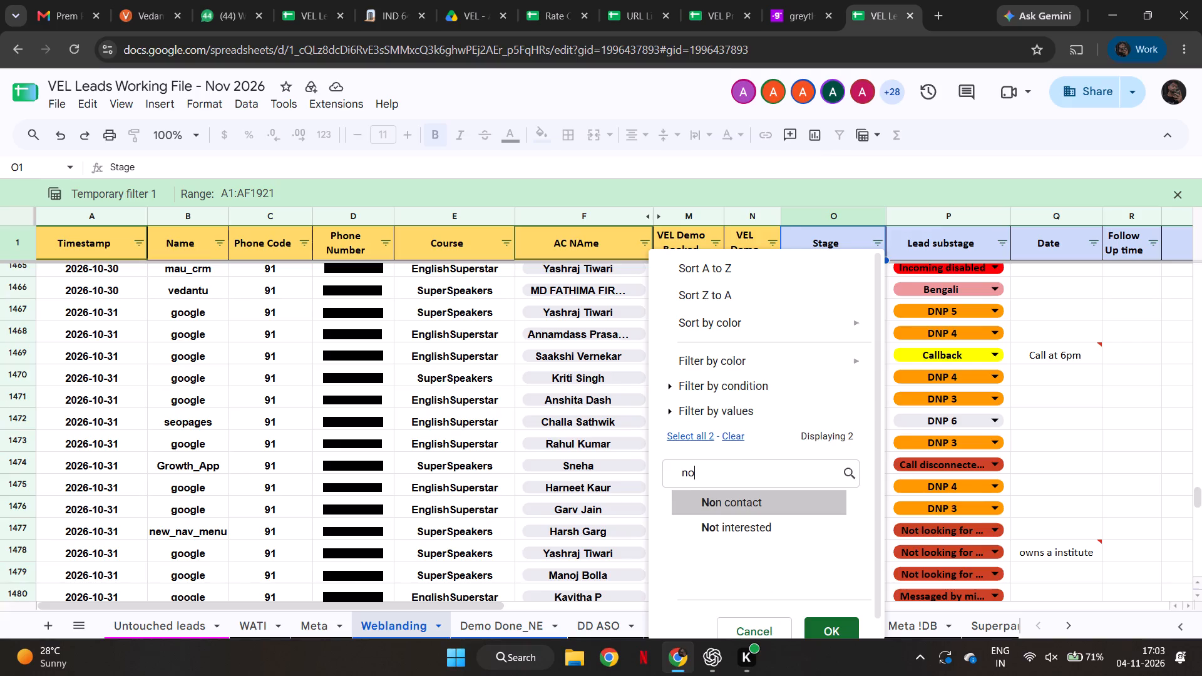
{"action": "left_click", "coordinate": [727, 499]}
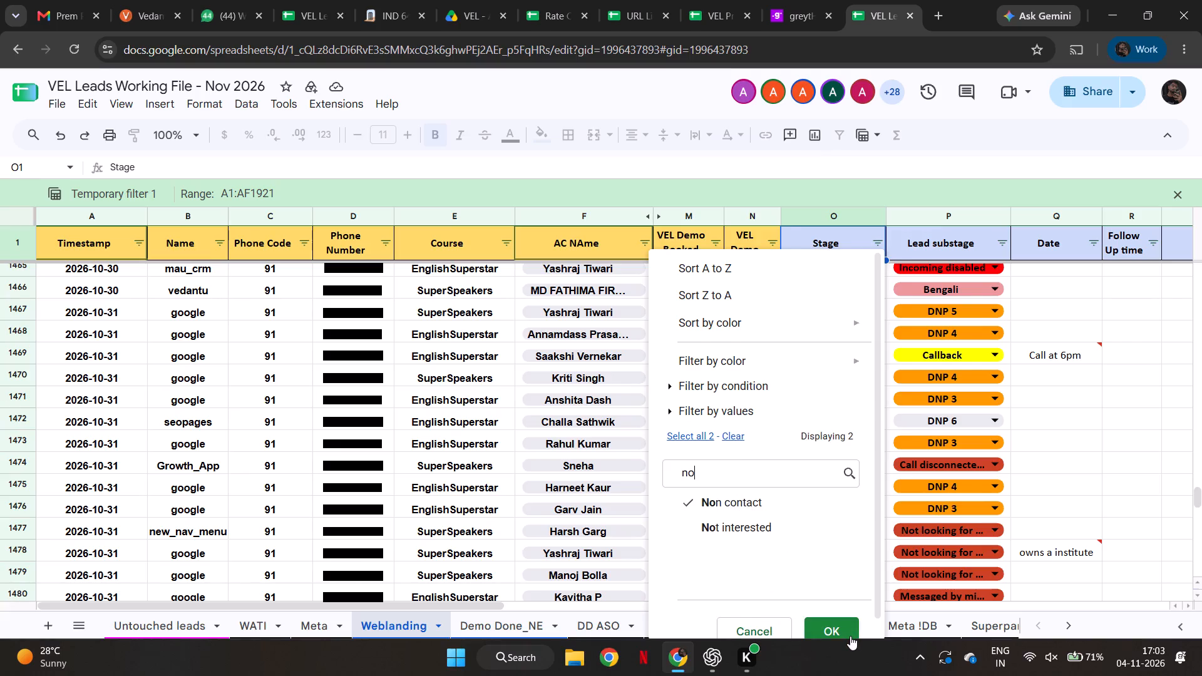
{"action": "left_click", "coordinate": [850, 636]}
Filter the Lead substage column to show only DNP 1, DNP 2 and DNP 3.
{"action": "left_click", "coordinate": [999, 242]}
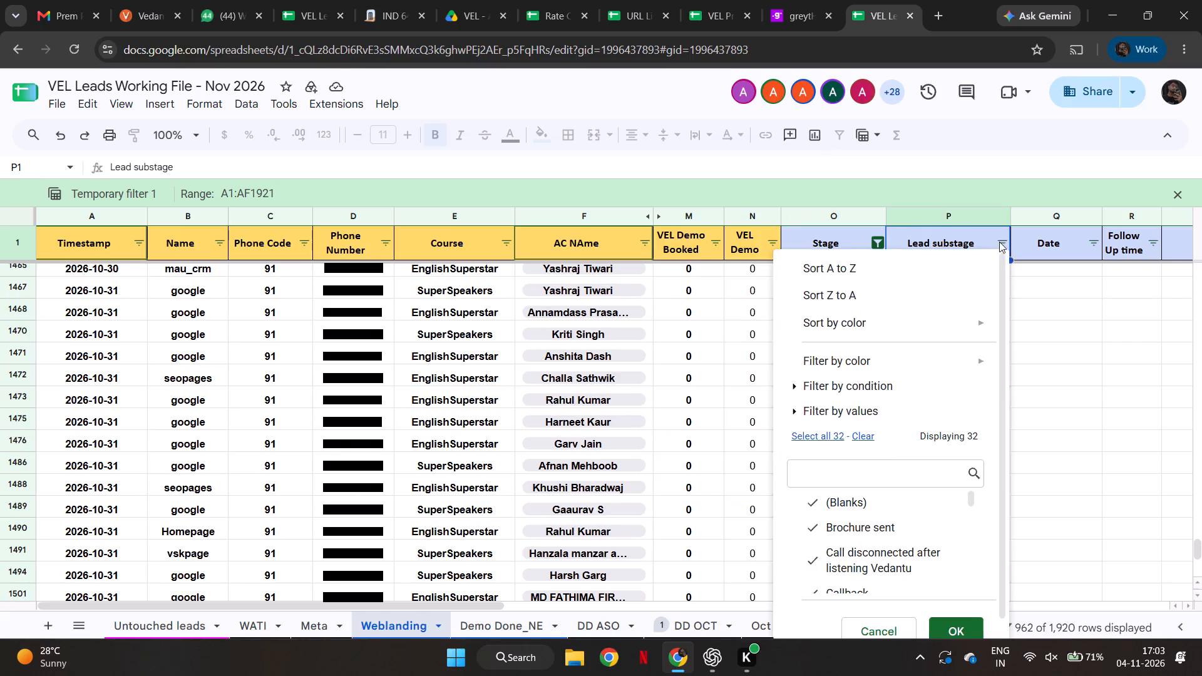
{"action": "left_click", "coordinate": [862, 440]}
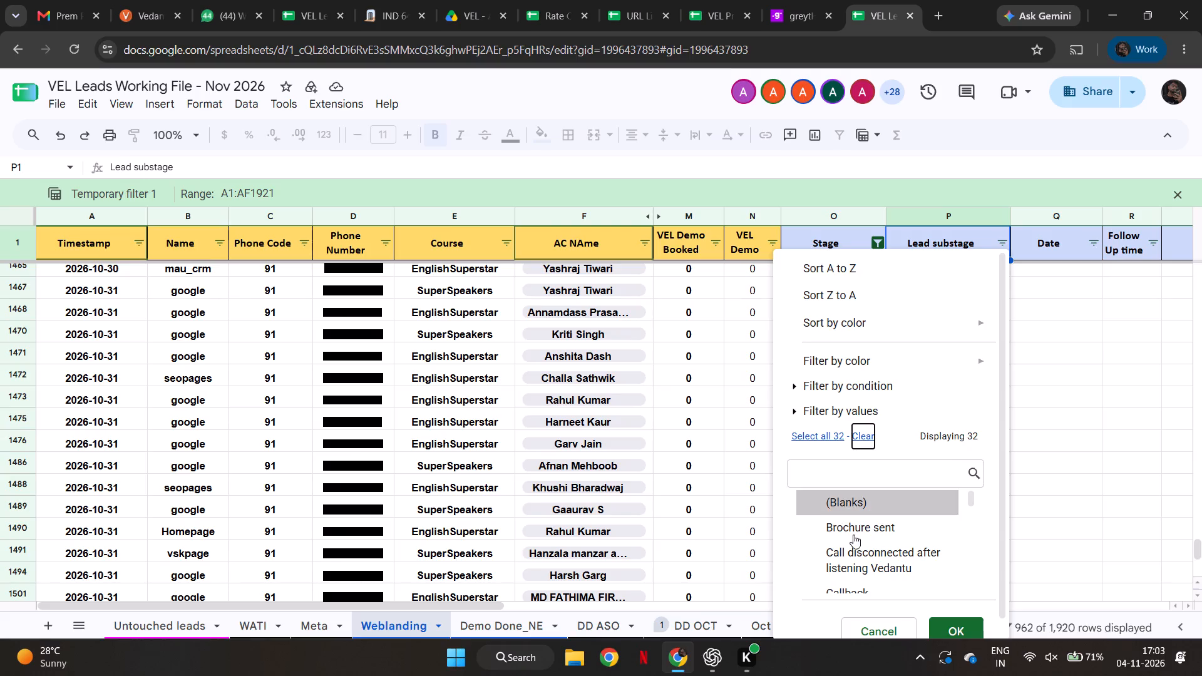
{"action": "scroll", "coordinate": [853, 535], "scroll_direction": "down", "scroll_amount": 2}
{"action": "scroll", "coordinate": [853, 535], "scroll_direction": "up", "scroll_amount": 2}
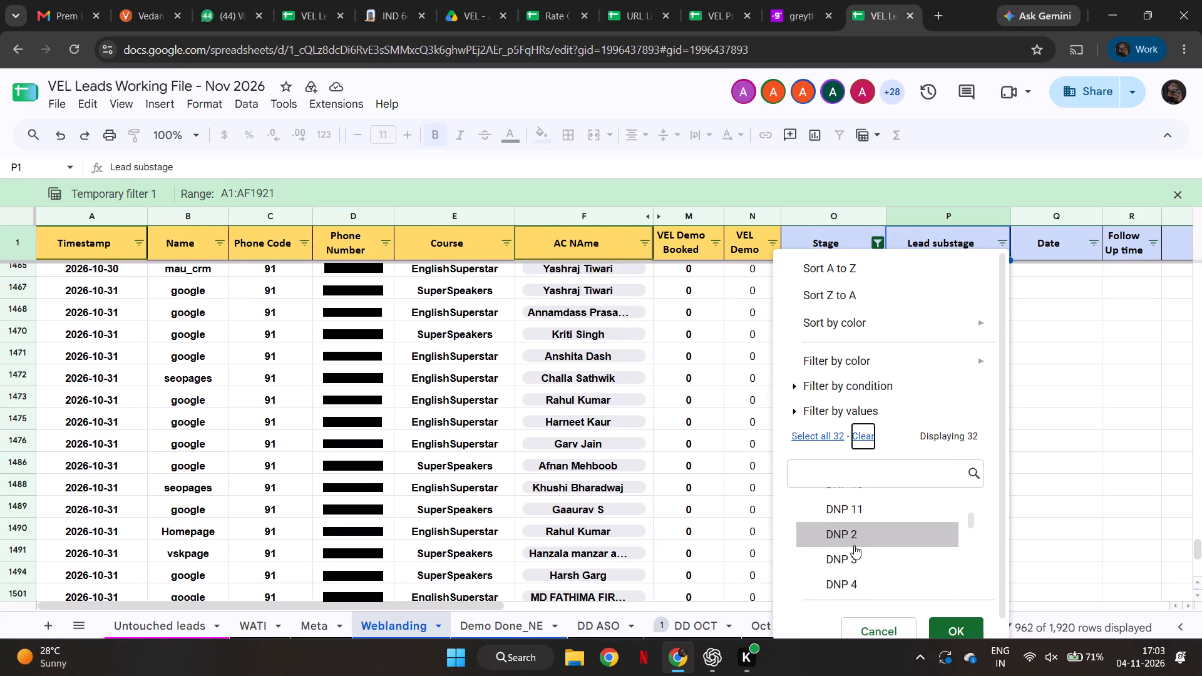
{"action": "scroll", "coordinate": [855, 543], "scroll_direction": "up", "scroll_amount": 2}
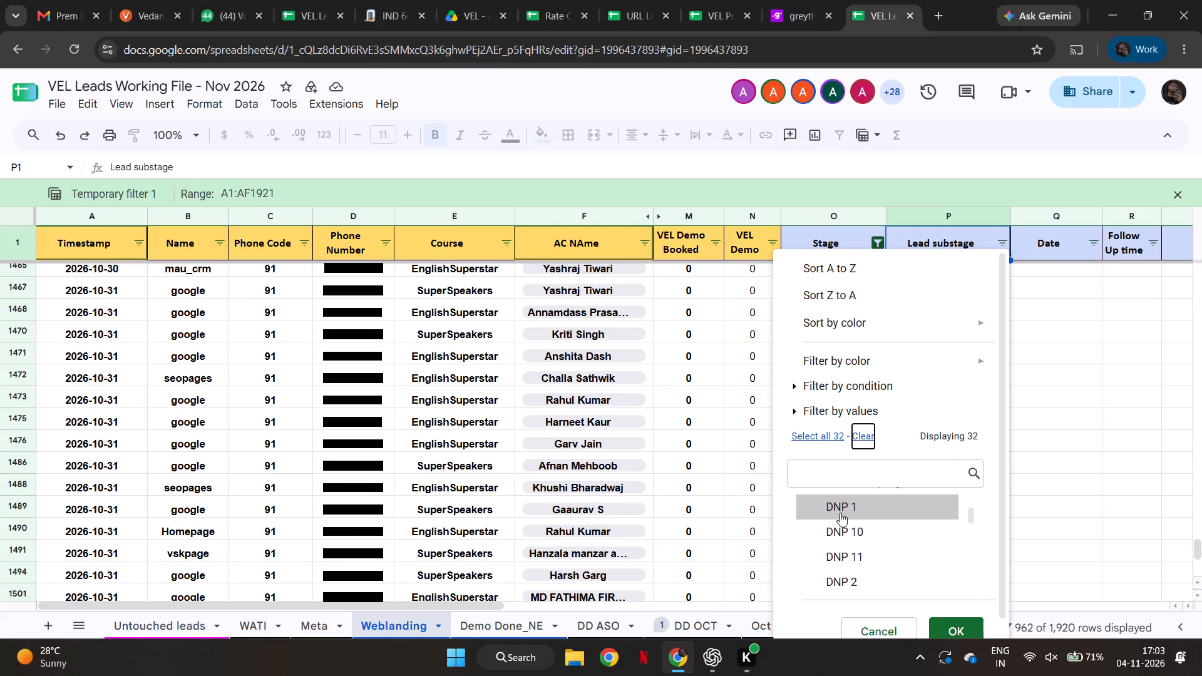
{"action": "left_click", "coordinate": [841, 511]}
{"action": "left_click", "coordinate": [865, 591]}
{"action": "scroll", "coordinate": [865, 591], "scroll_direction": "down", "scroll_amount": 1}
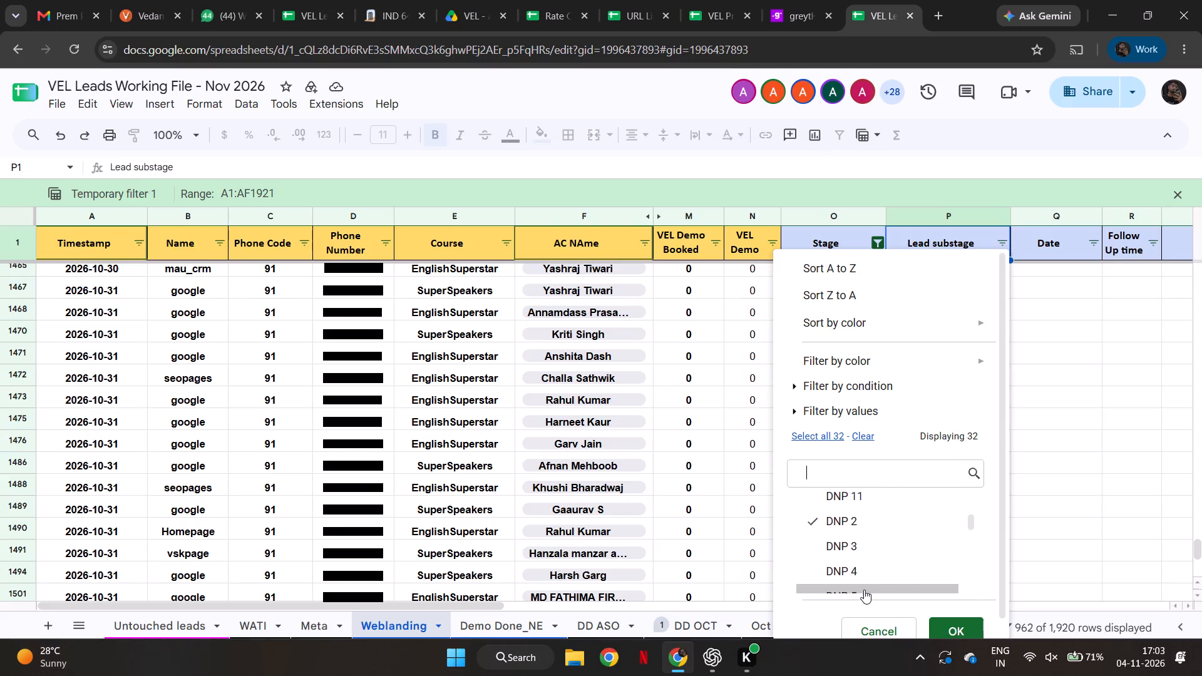
{"action": "left_click", "coordinate": [840, 545]}
{"action": "left_click", "coordinate": [981, 627]}
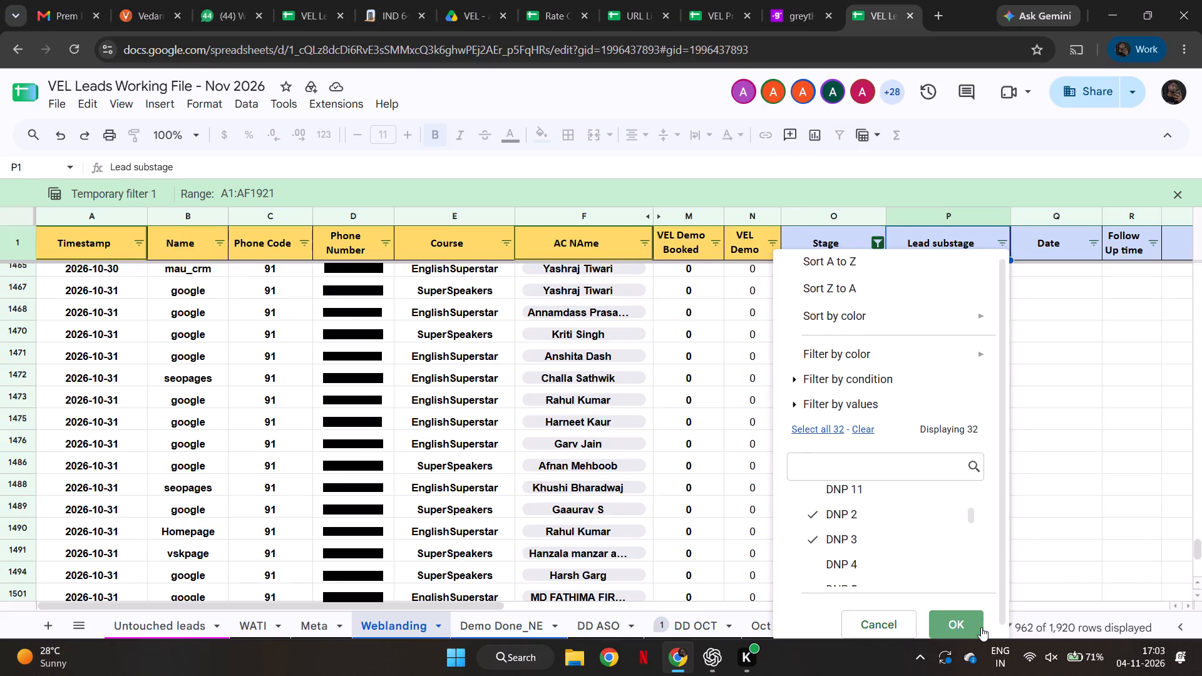
Look through the filtered Non contact leads across all dates, examining their AC names, DNP substages and follow-up dates and times.
{"action": "scroll", "coordinate": [632, 384], "scroll_direction": "down", "scroll_amount": 8}
{"action": "scroll", "coordinate": [466, 461], "scroll_direction": "left", "scroll_amount": 1}
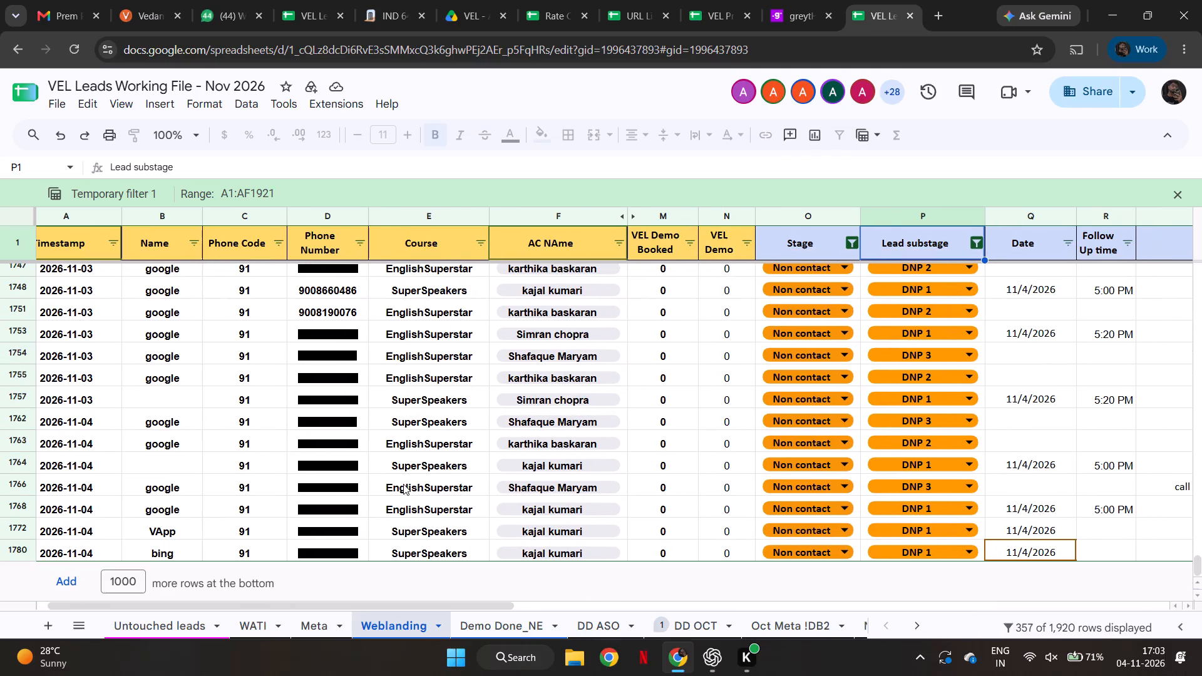
{"action": "scroll", "coordinate": [403, 484], "scroll_direction": "left", "scroll_amount": 1}
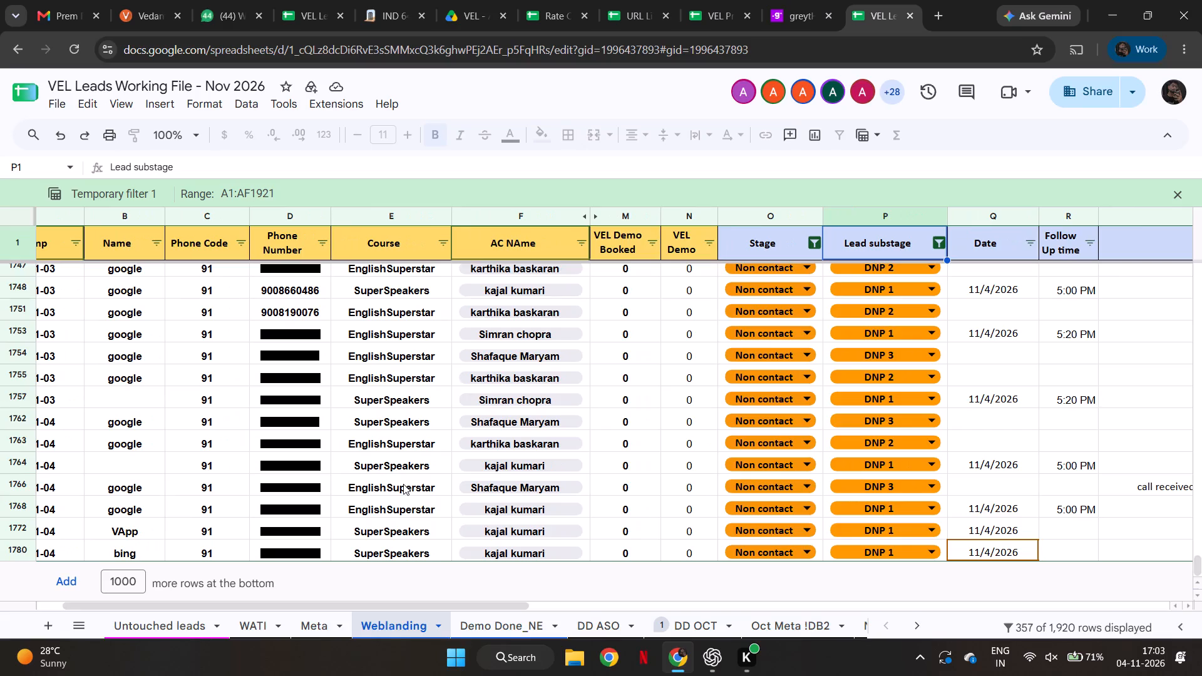
{"action": "key", "text": "Left"}
{"action": "key", "text": "Left"}
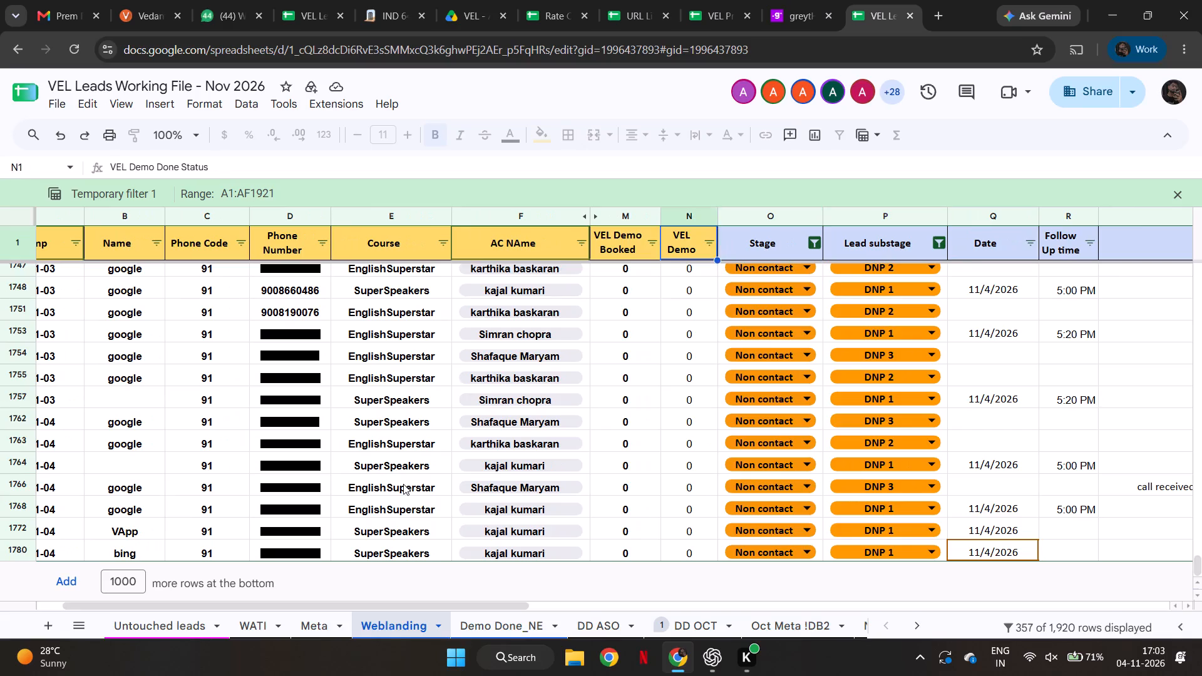
{"action": "key", "text": "Left"}
{"action": "key", "text": "Down"}
{"action": "key", "text": "Down"}
{"action": "key", "text": "Down"}
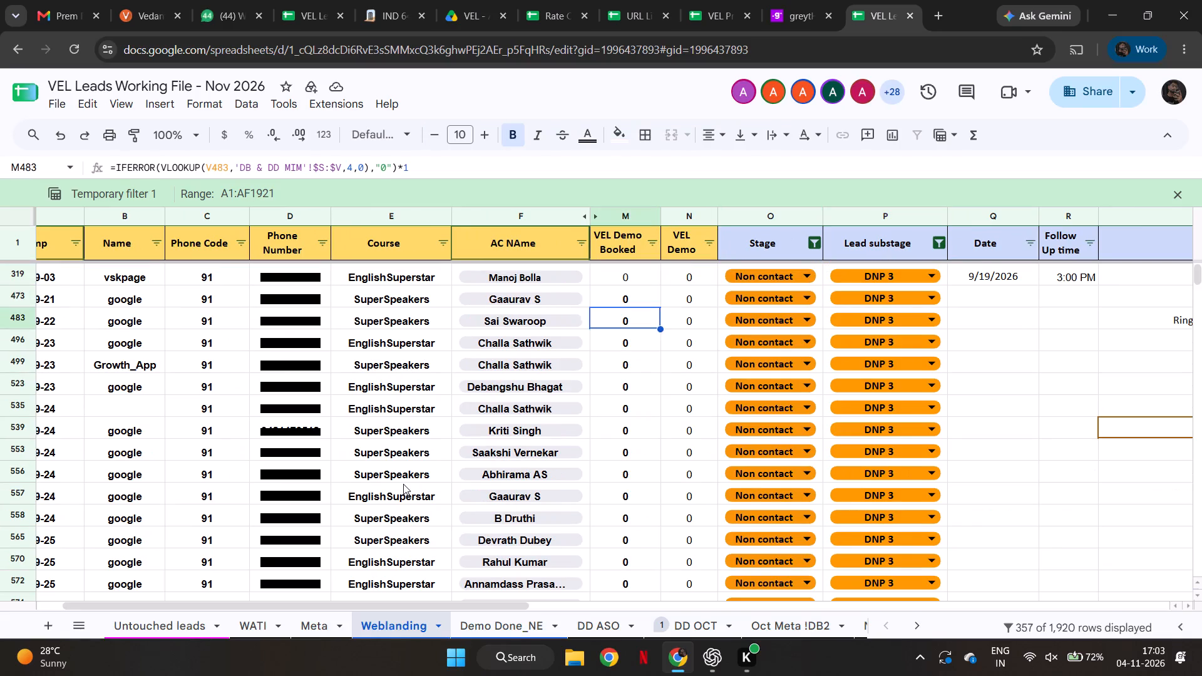
{"action": "key", "text": "Down"}
{"action": "key", "text": "Down"}
{"action": "key", "text": "Down"}
{"action": "key", "text": "Down"}
{"action": "key", "text": "Down"}
{"action": "key", "text": "Down"}
{"action": "key", "text": "Left"}
{"action": "scroll", "coordinate": [403, 484], "scroll_direction": "down", "scroll_amount": 3}
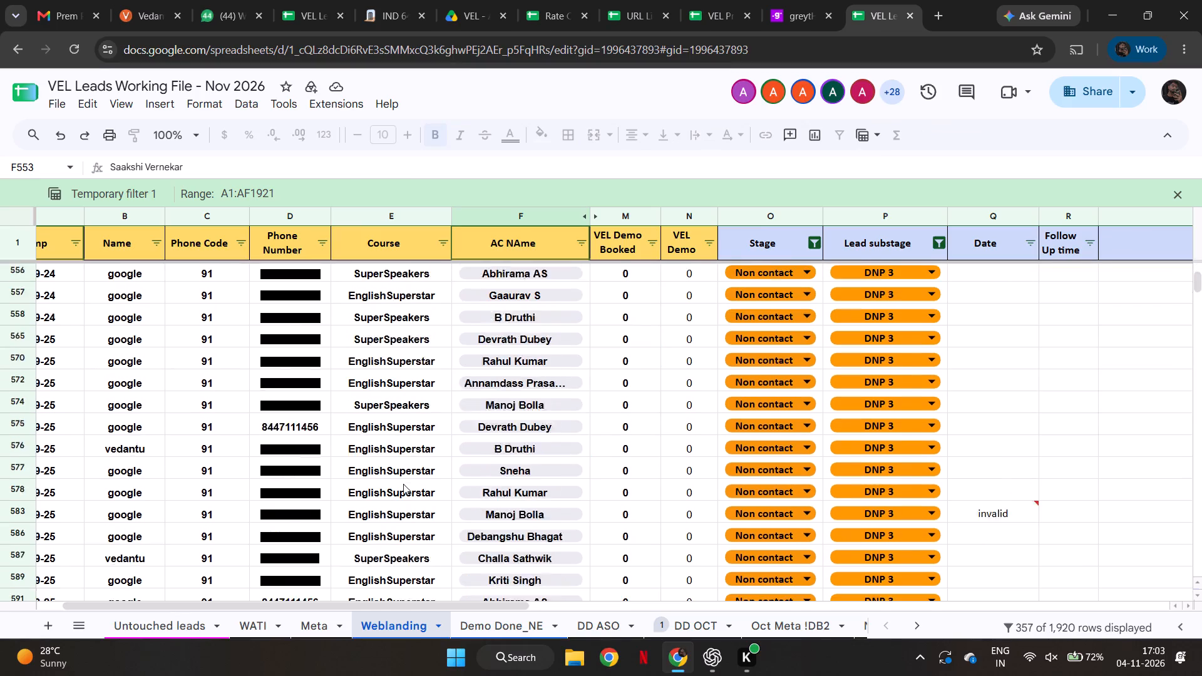
{"action": "scroll", "coordinate": [403, 484], "scroll_direction": "down", "scroll_amount": 14}
{"action": "scroll", "coordinate": [403, 484], "scroll_direction": "down", "scroll_amount": 14}
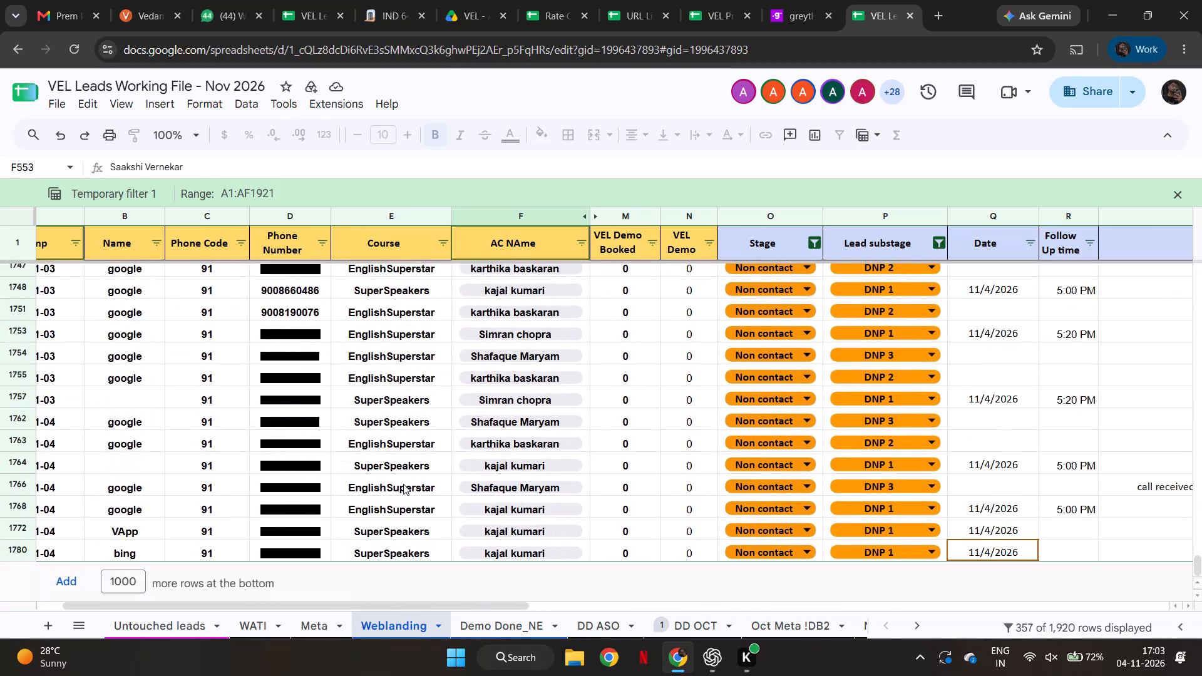
{"action": "scroll", "coordinate": [403, 484], "scroll_direction": "down", "scroll_amount": 2}
{"action": "scroll", "coordinate": [326, 554], "scroll_direction": "right", "scroll_amount": 1}
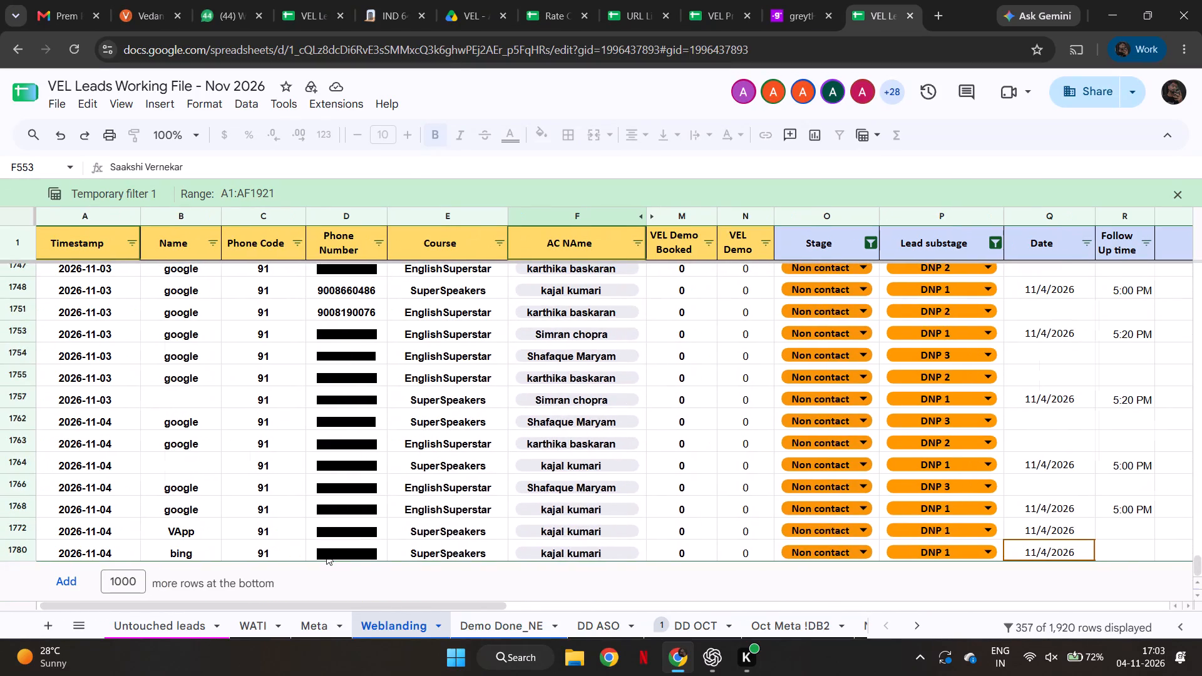
{"action": "scroll", "coordinate": [326, 554], "scroll_direction": "right", "scroll_amount": 2}
{"action": "scroll", "coordinate": [326, 554], "scroll_direction": "up", "scroll_amount": 3}
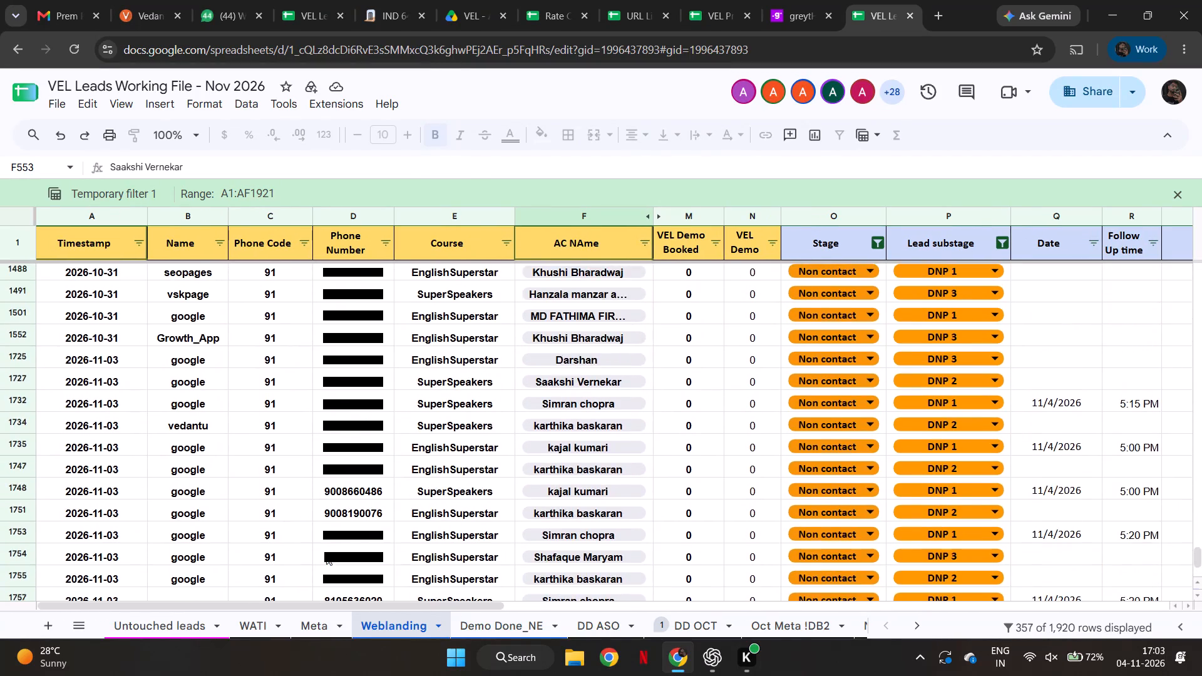
{"action": "scroll", "coordinate": [326, 554], "scroll_direction": "up", "scroll_amount": 1}
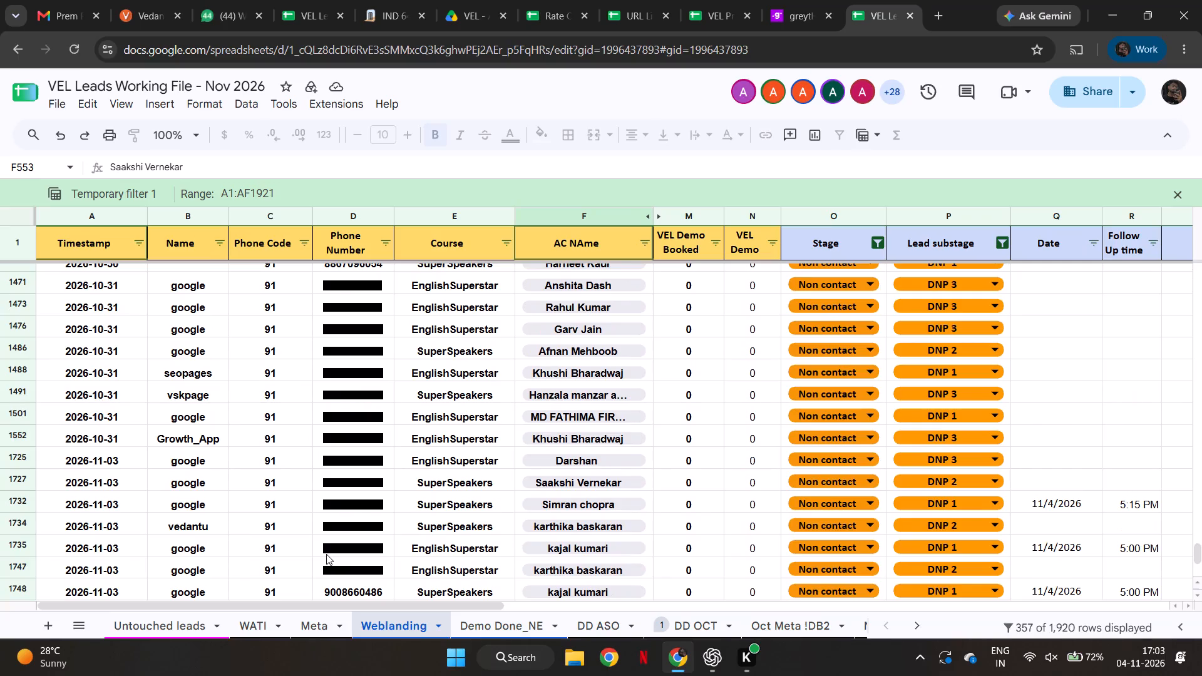
{"action": "scroll", "coordinate": [326, 554], "scroll_direction": "up", "scroll_amount": 1}
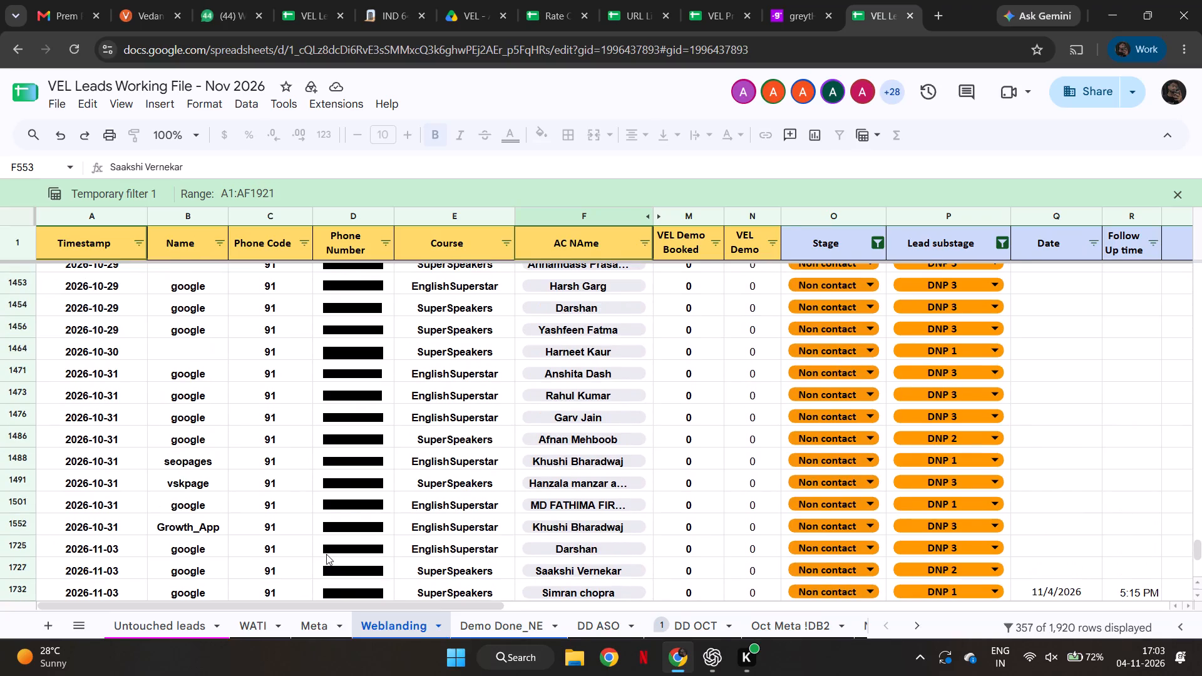
{"action": "scroll", "coordinate": [326, 554], "scroll_direction": "up", "scroll_amount": 7}
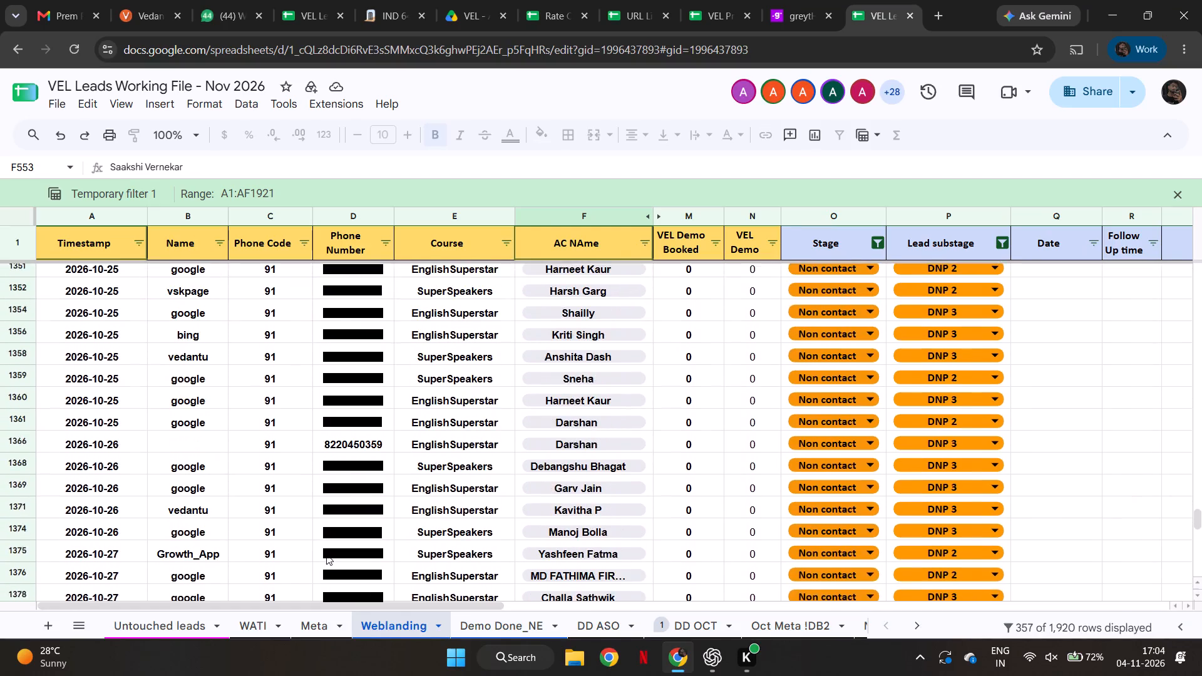
{"action": "scroll", "coordinate": [326, 554], "scroll_direction": "up", "scroll_amount": 4}
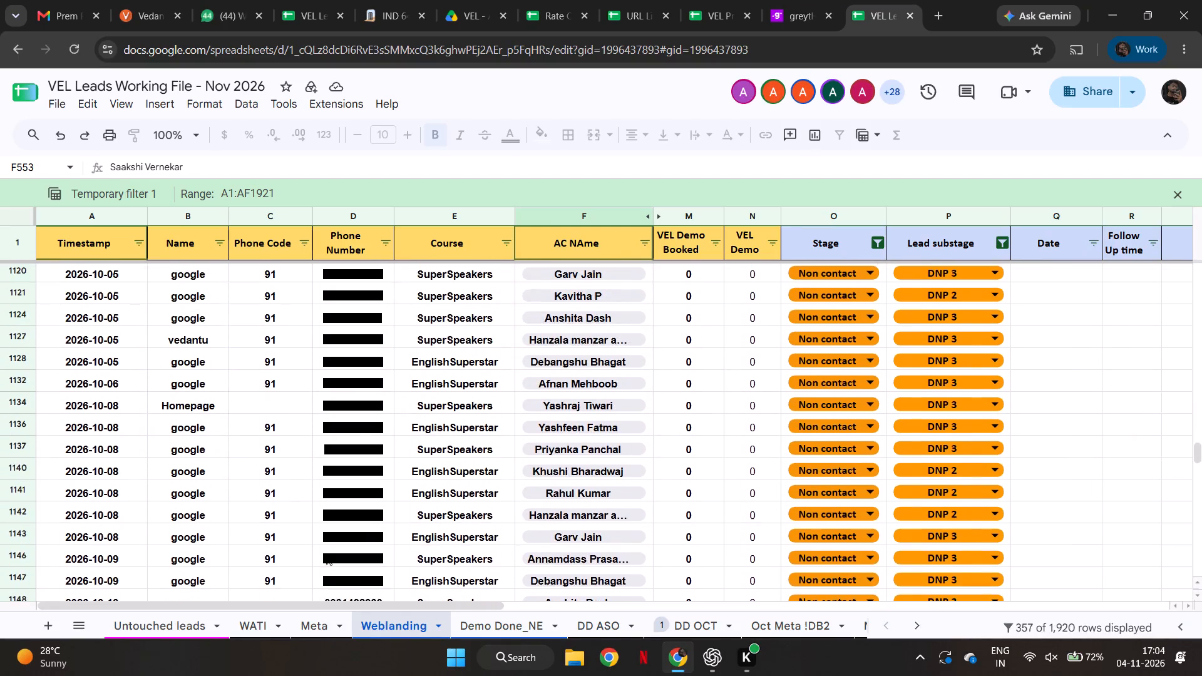
{"action": "scroll", "coordinate": [326, 554], "scroll_direction": "down", "scroll_amount": 19}
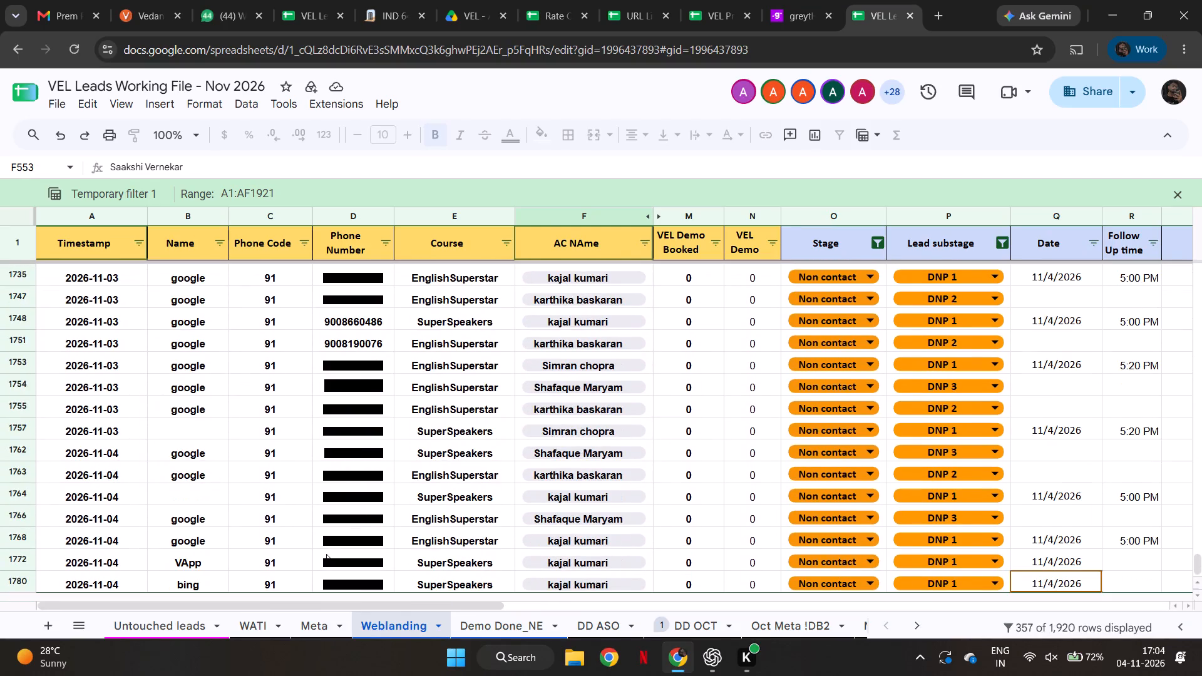
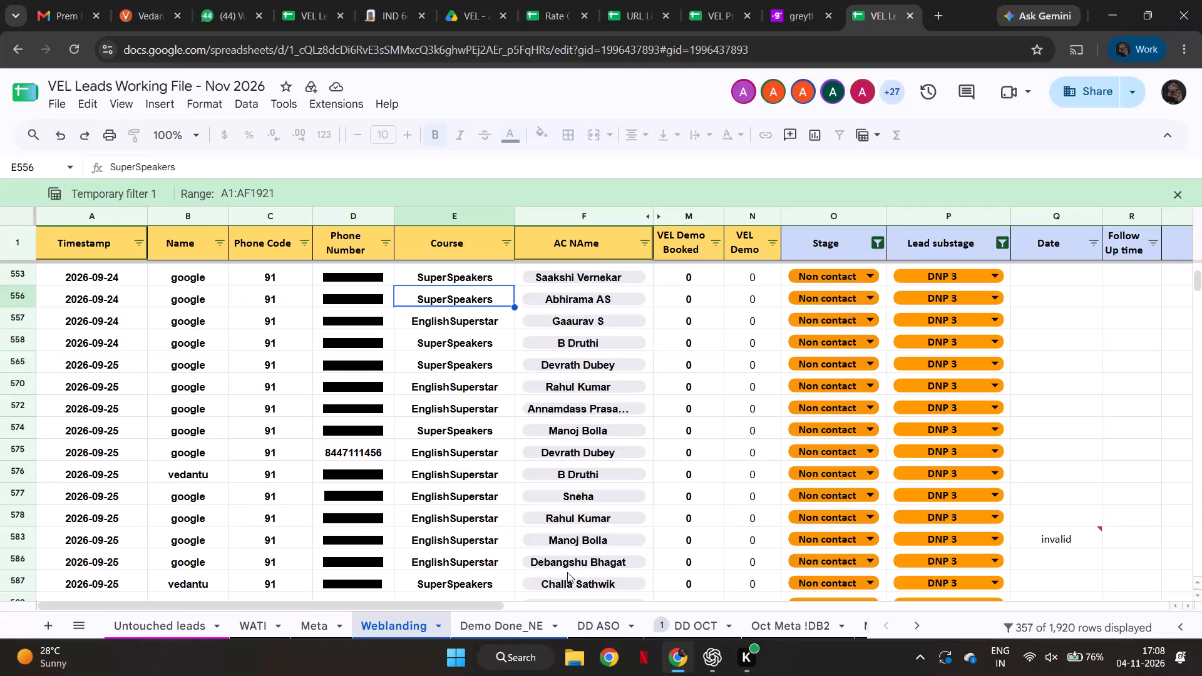
Review the remaining filtered Non contact leads through the latest November entries, examining their AC names, DNP substages and follow-up times.
{"action": "scroll", "coordinate": [503, 484], "scroll_direction": "down", "scroll_amount": 10}
{"action": "scroll", "coordinate": [503, 484], "scroll_direction": "down", "scroll_amount": 12}
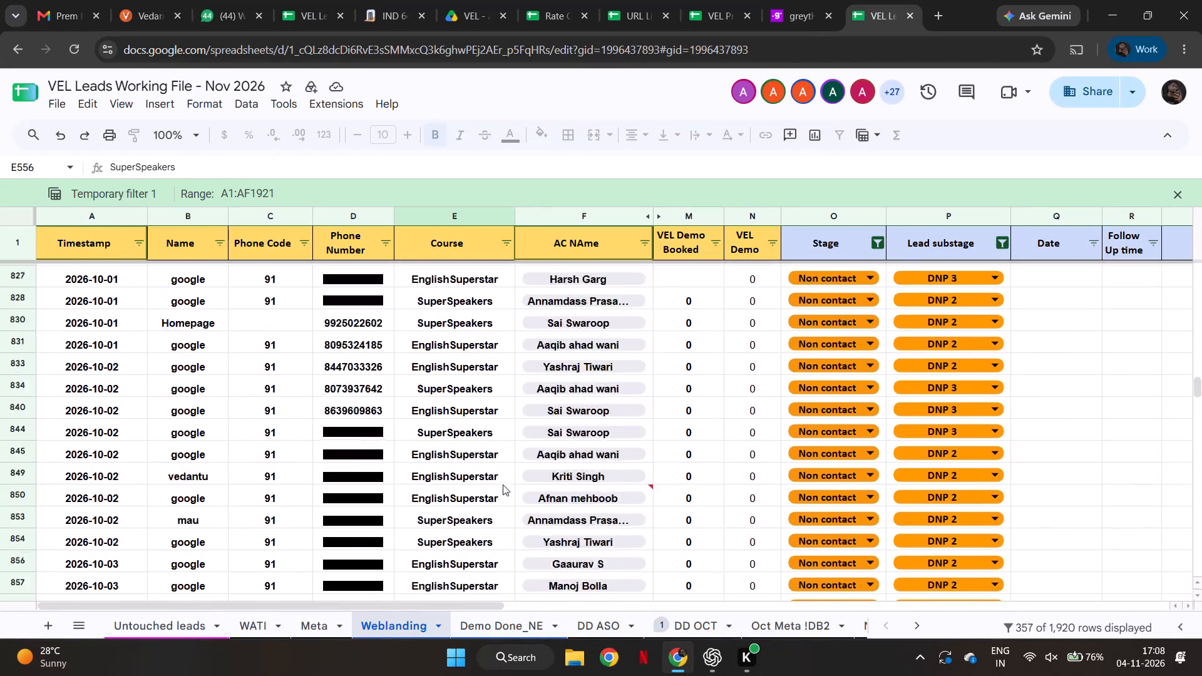
{"action": "scroll", "coordinate": [503, 484], "scroll_direction": "down", "scroll_amount": 20}
{"action": "scroll", "coordinate": [503, 484], "scroll_direction": "down", "scroll_amount": 18}
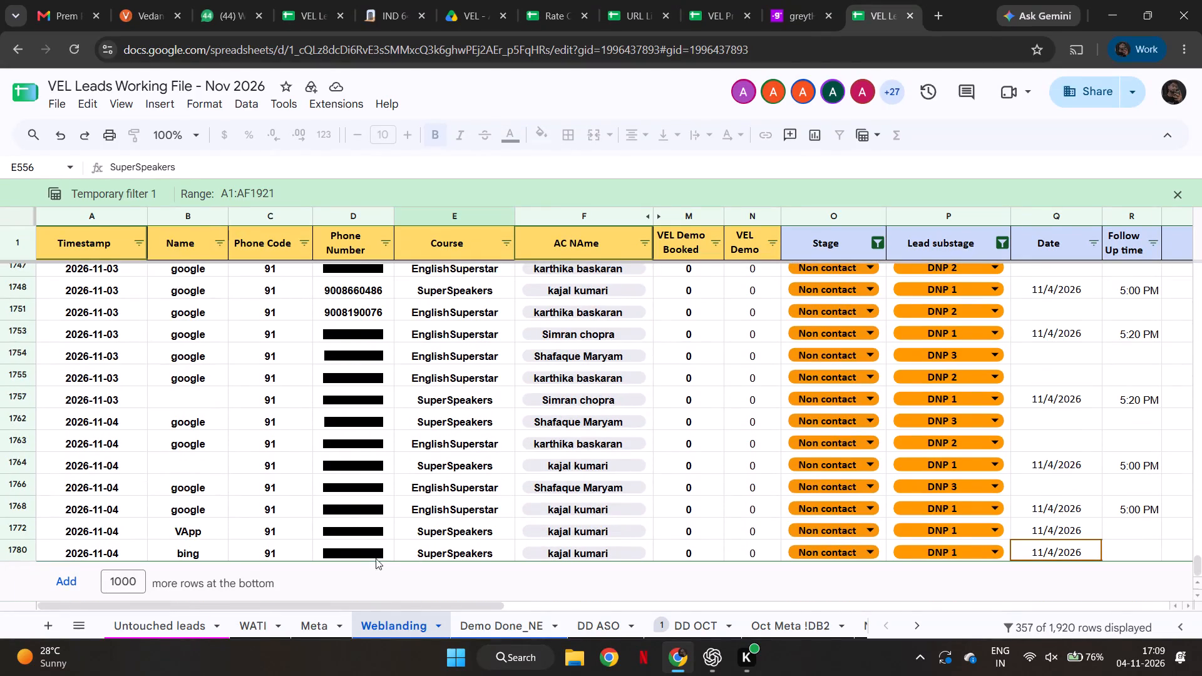
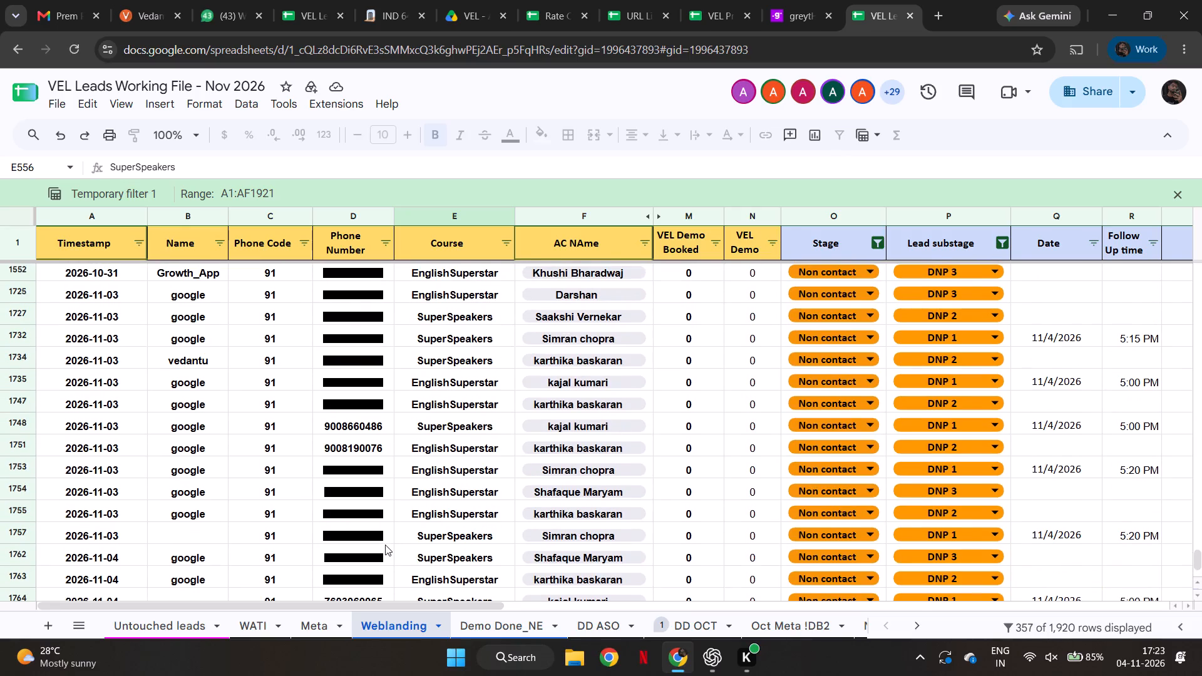
Recheck the filtered Non contact leads from late October to early November, examining their AC names, DNP substages and follow-up times.
{"action": "scroll", "coordinate": [385, 545], "scroll_direction": "up", "scroll_amount": 2}
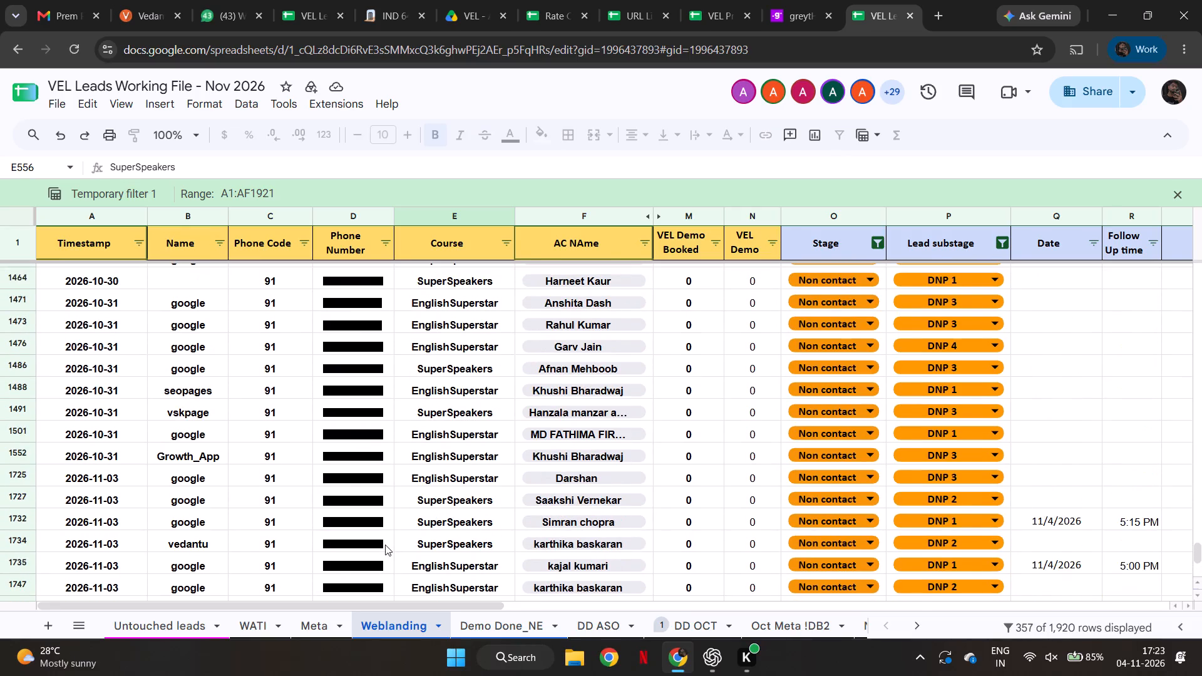
{"action": "scroll", "coordinate": [385, 545], "scroll_direction": "up", "scroll_amount": 3}
{"action": "scroll", "coordinate": [385, 545], "scroll_direction": "down", "scroll_amount": 4}
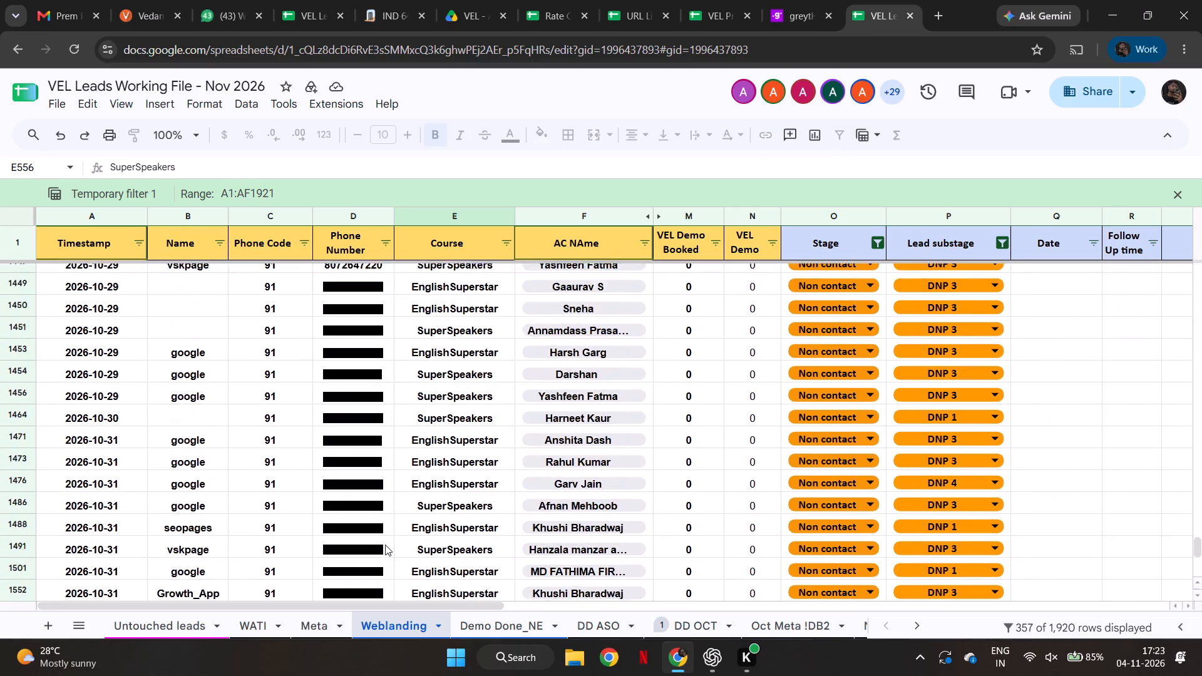
{"action": "scroll", "coordinate": [385, 545], "scroll_direction": "down", "scroll_amount": 6}
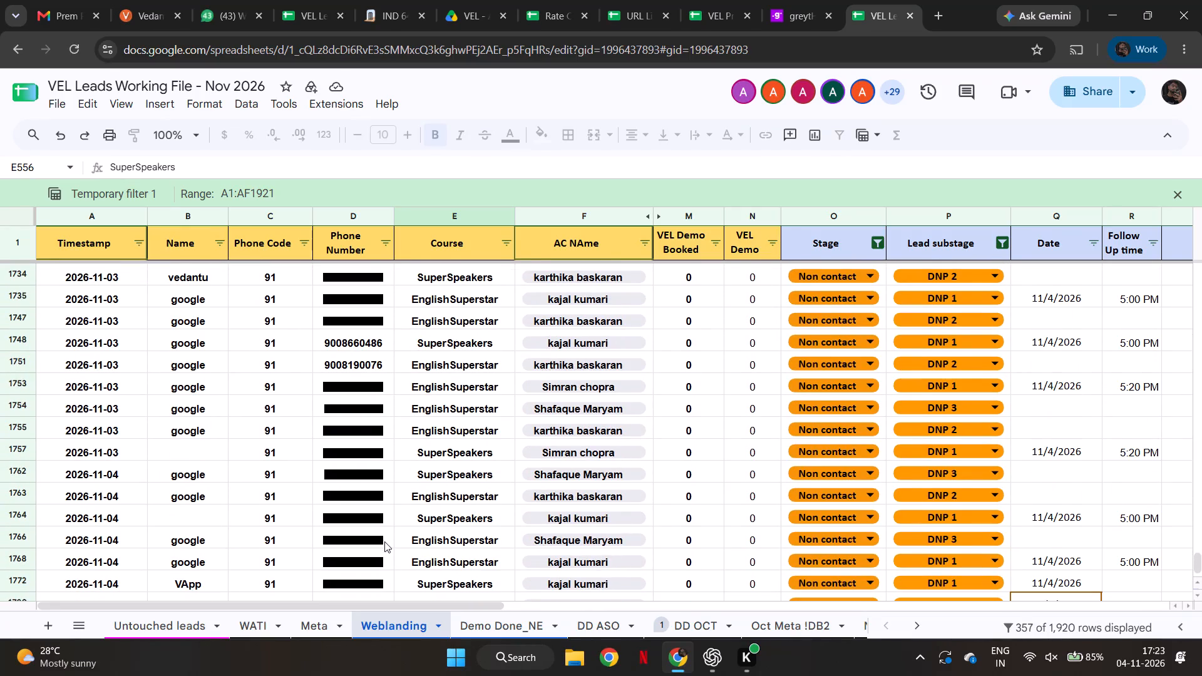